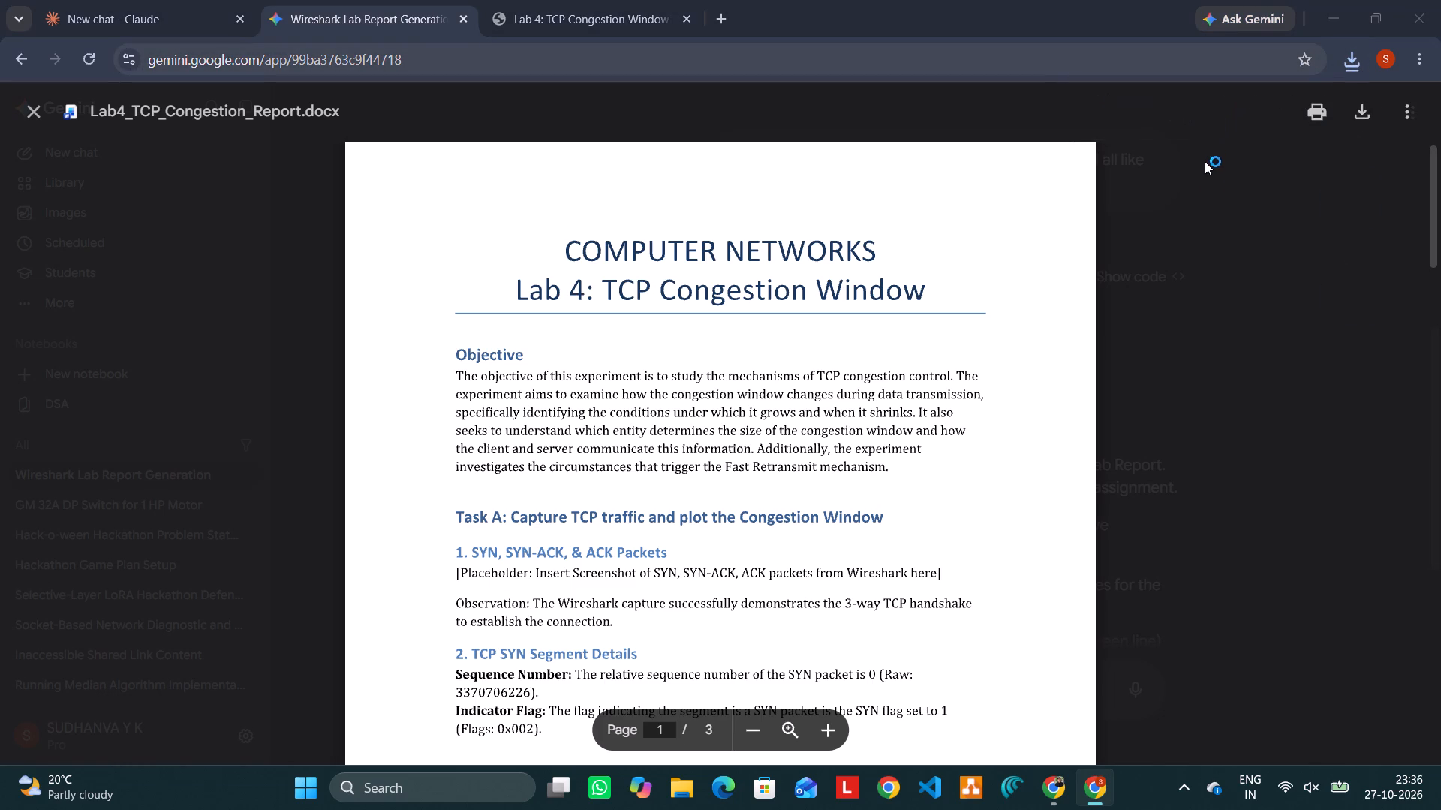
left_click(1139, 250)
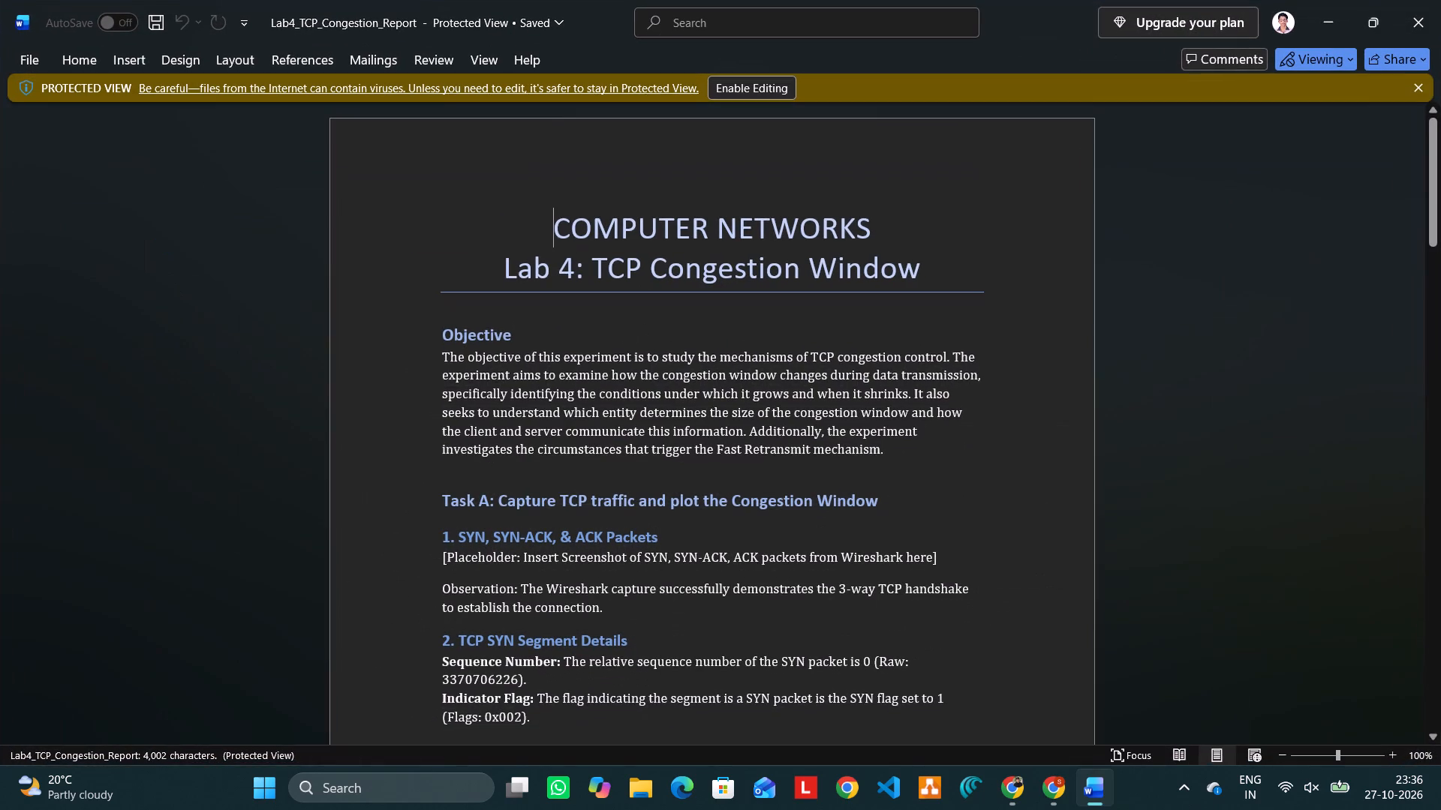
Enable editing for the protected report document.
scroll(486, 300, "down", 1)
scroll(483, 290, "up", 2)
left_click(753, 91)
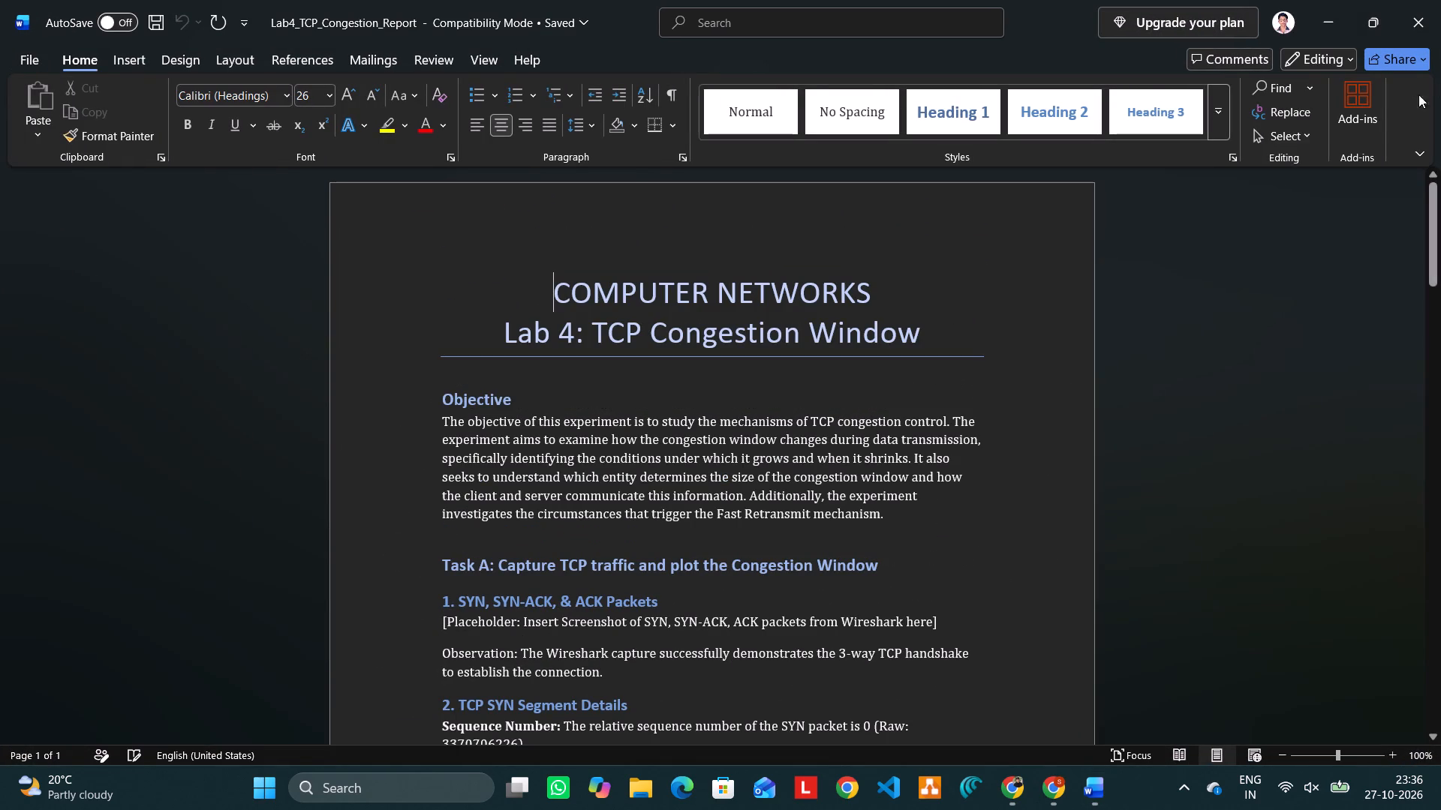
Add a Box page border with a 1 pt line width to the whole document.
left_click(161, 68)
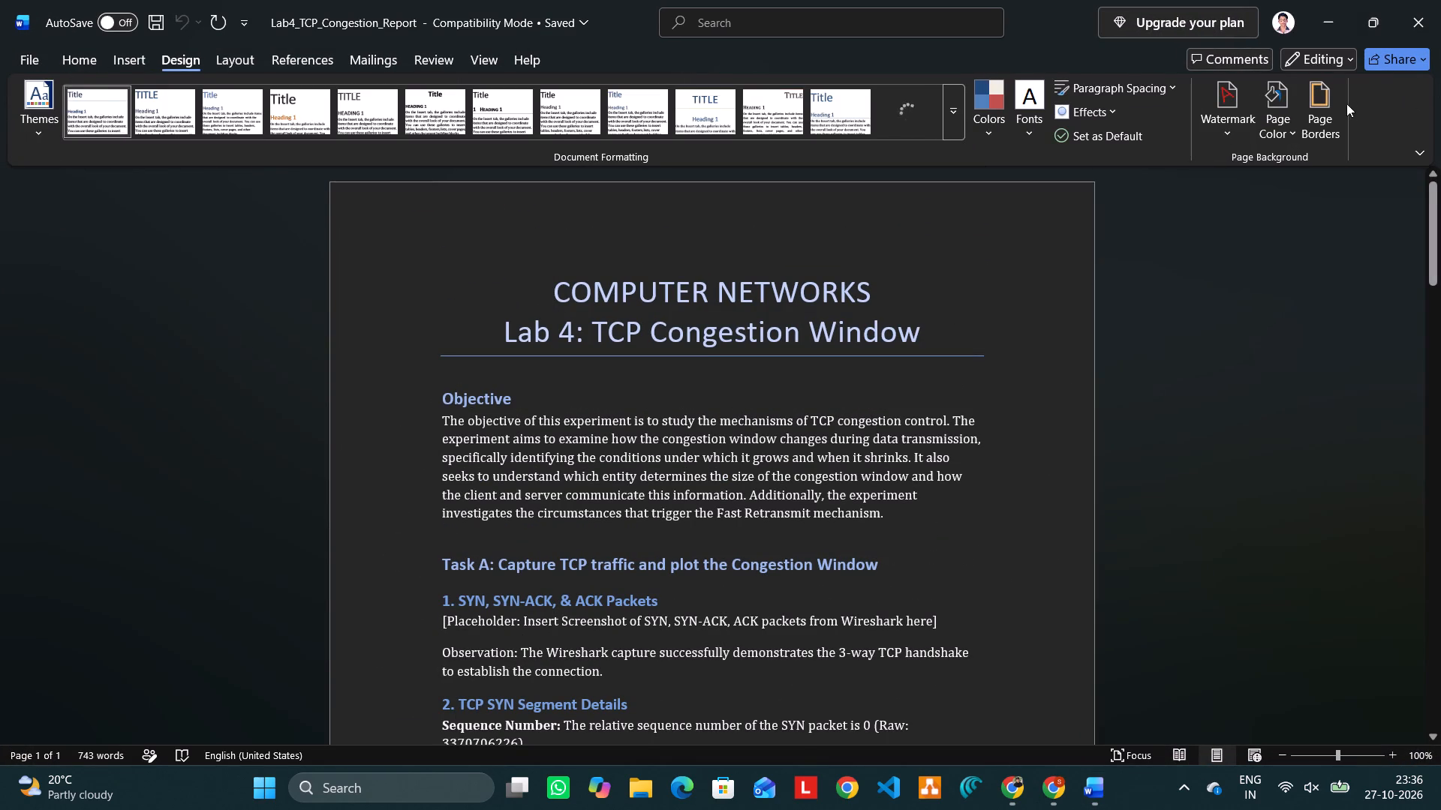
left_click(1344, 103)
left_click(1336, 109)
left_click(501, 309)
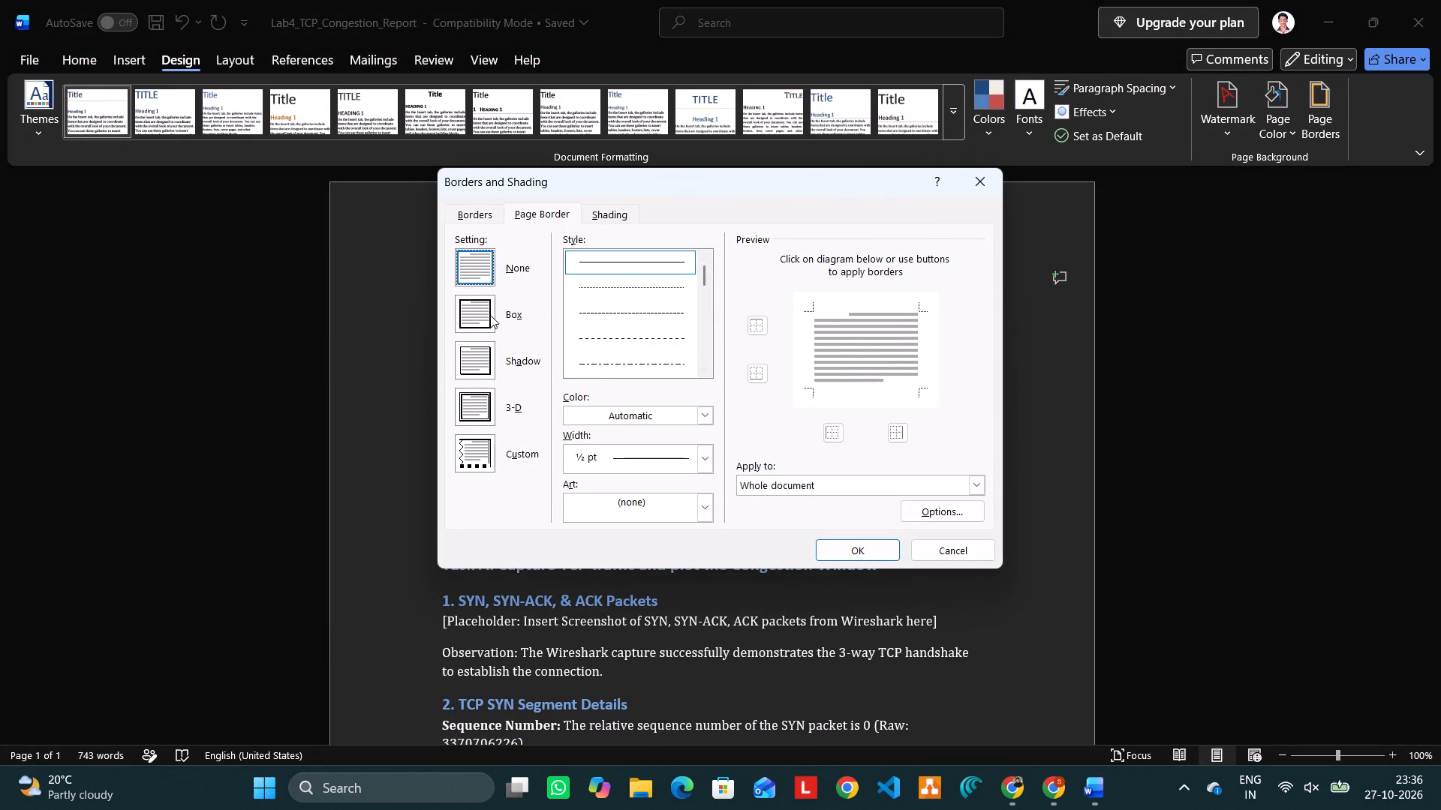
left_click(490, 315)
left_click(652, 469)
left_click(642, 541)
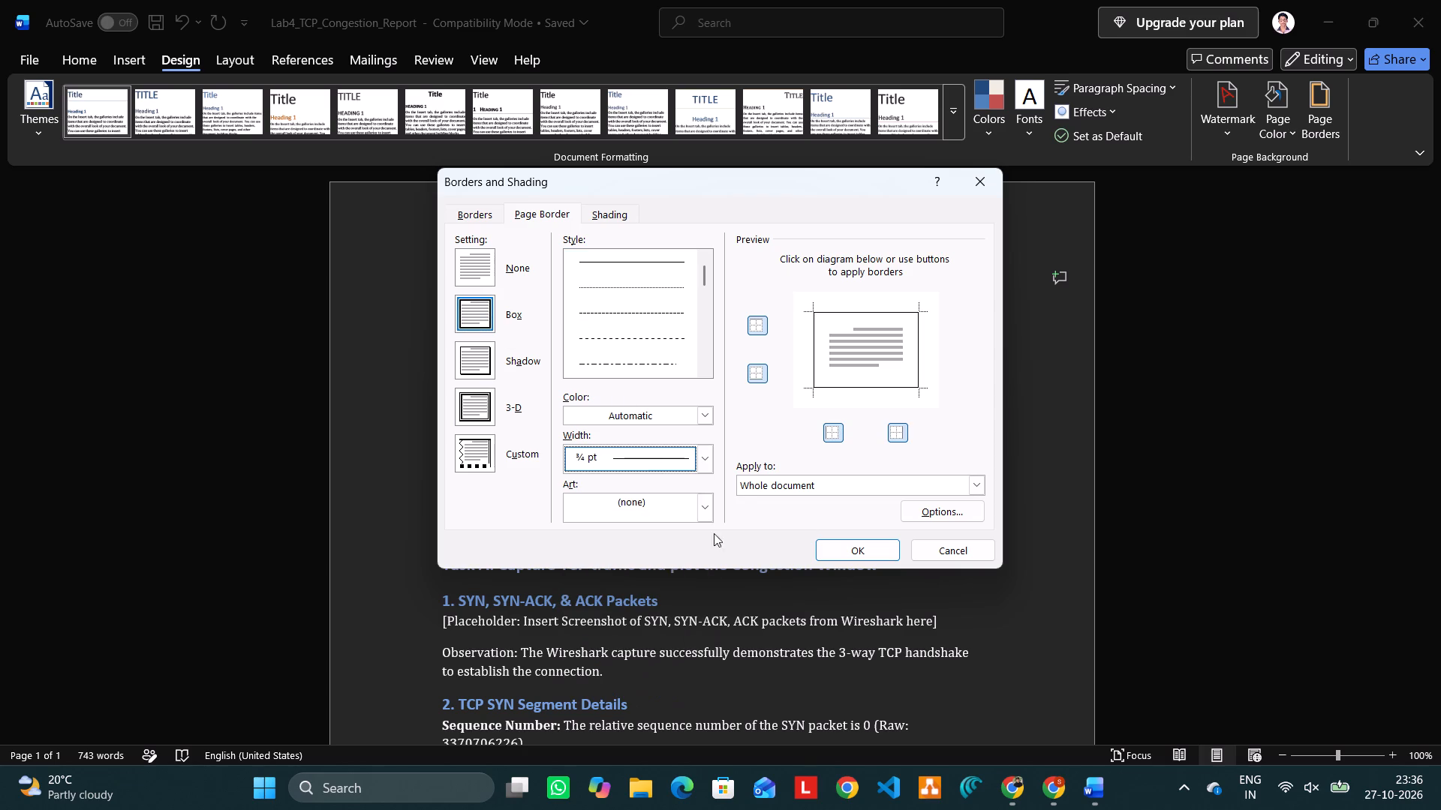
left_click(640, 467)
left_click(628, 571)
left_click(871, 550)
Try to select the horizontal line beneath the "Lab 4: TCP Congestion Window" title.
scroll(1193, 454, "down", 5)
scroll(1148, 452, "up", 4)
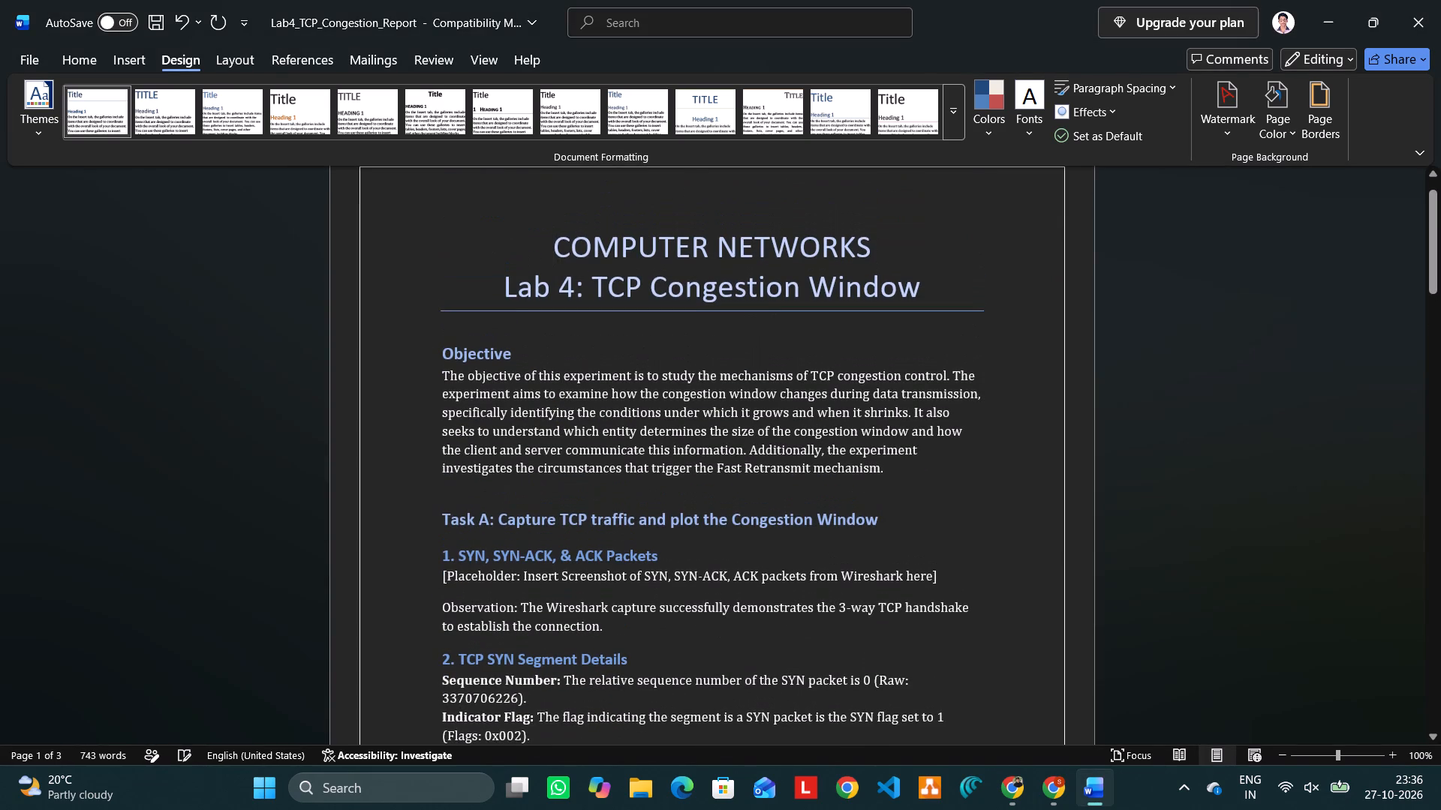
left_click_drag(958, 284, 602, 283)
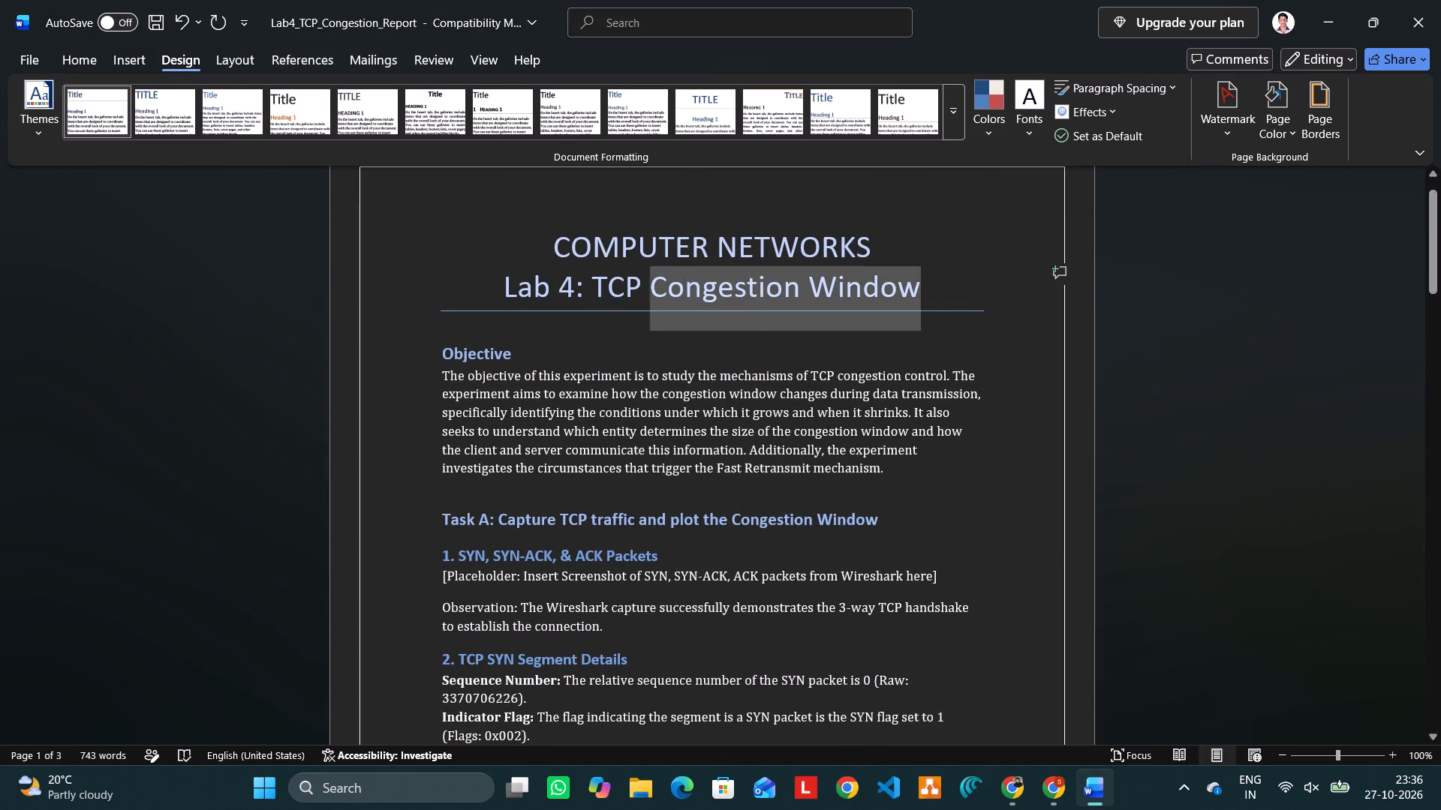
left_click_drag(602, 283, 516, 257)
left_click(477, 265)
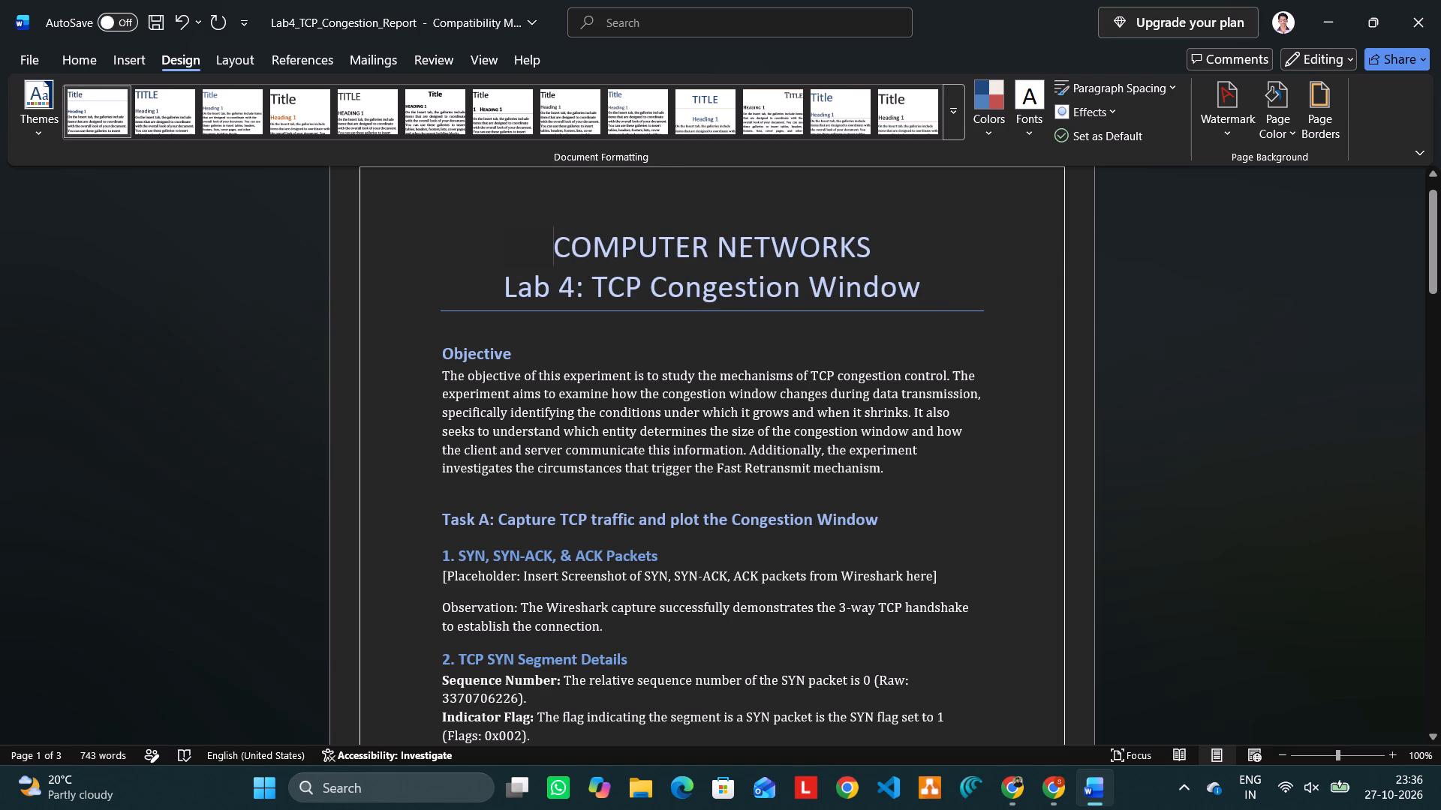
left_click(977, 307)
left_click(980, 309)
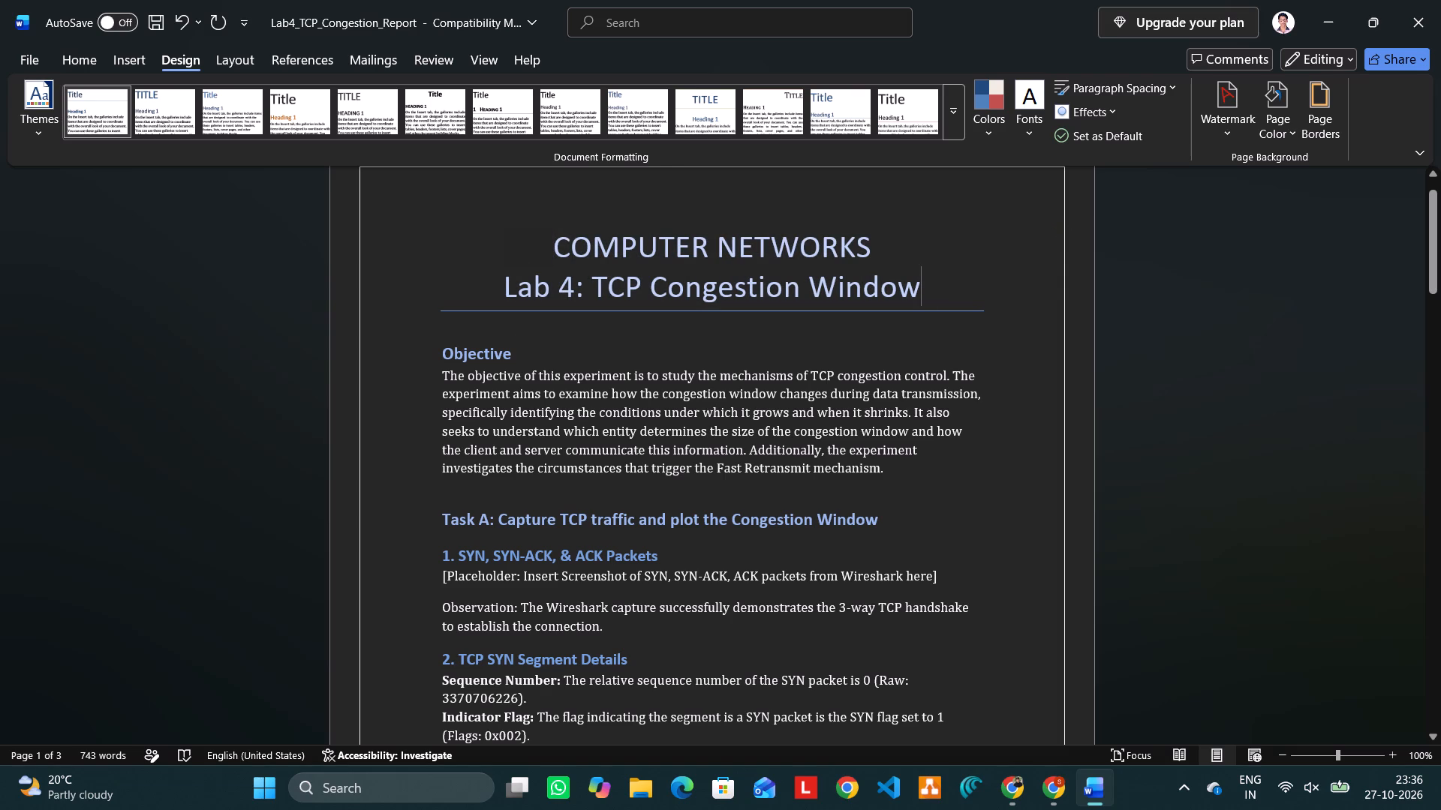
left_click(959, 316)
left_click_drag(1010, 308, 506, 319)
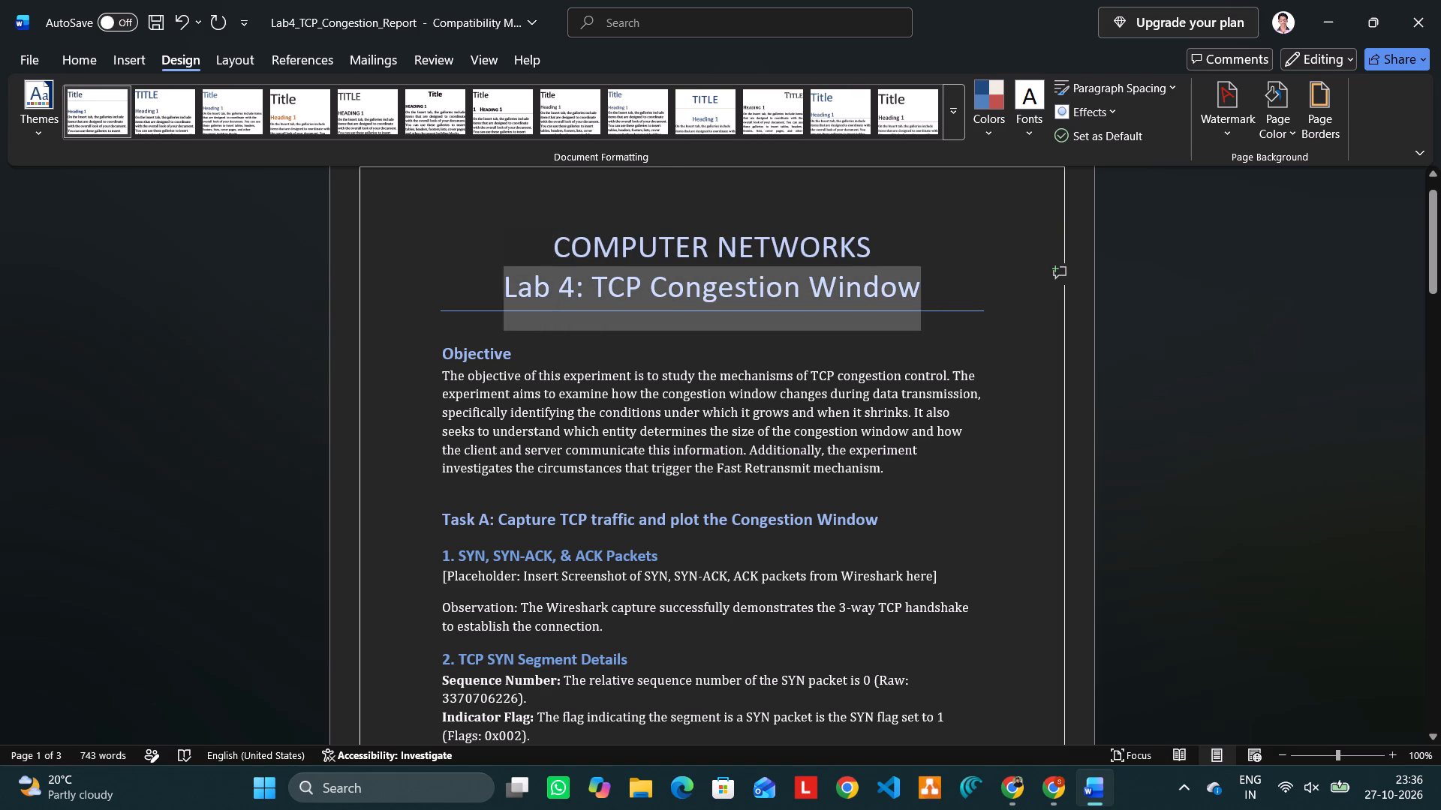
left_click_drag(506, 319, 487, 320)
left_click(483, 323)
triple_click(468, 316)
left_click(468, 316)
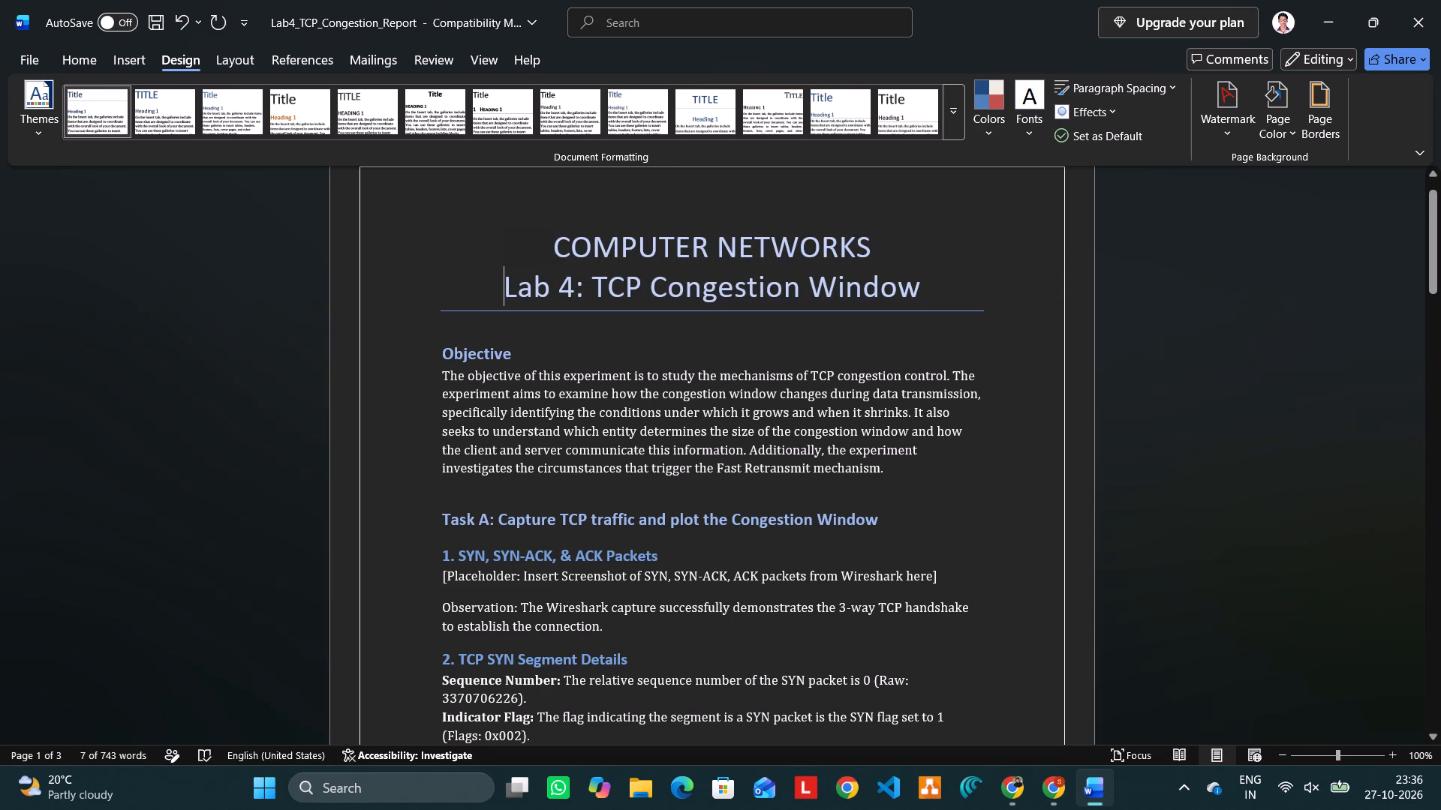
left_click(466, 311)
Underline both title lines, "COMPUTER NETWORKS" and "Lab 4: TCP Congestion Window", and switch the underline back off.
left_click(65, 49)
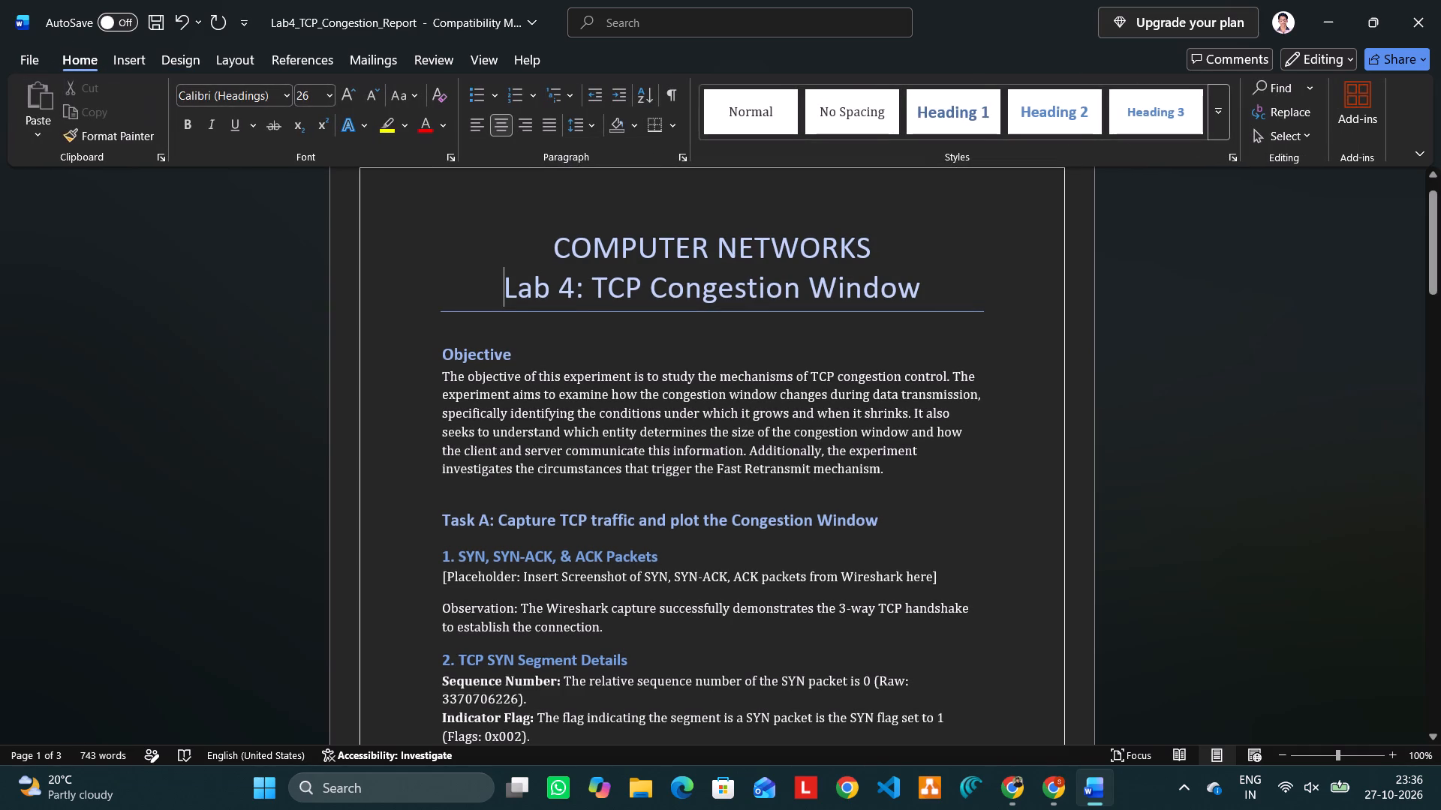
left_click(519, 300)
left_click_drag(471, 229, 843, 303)
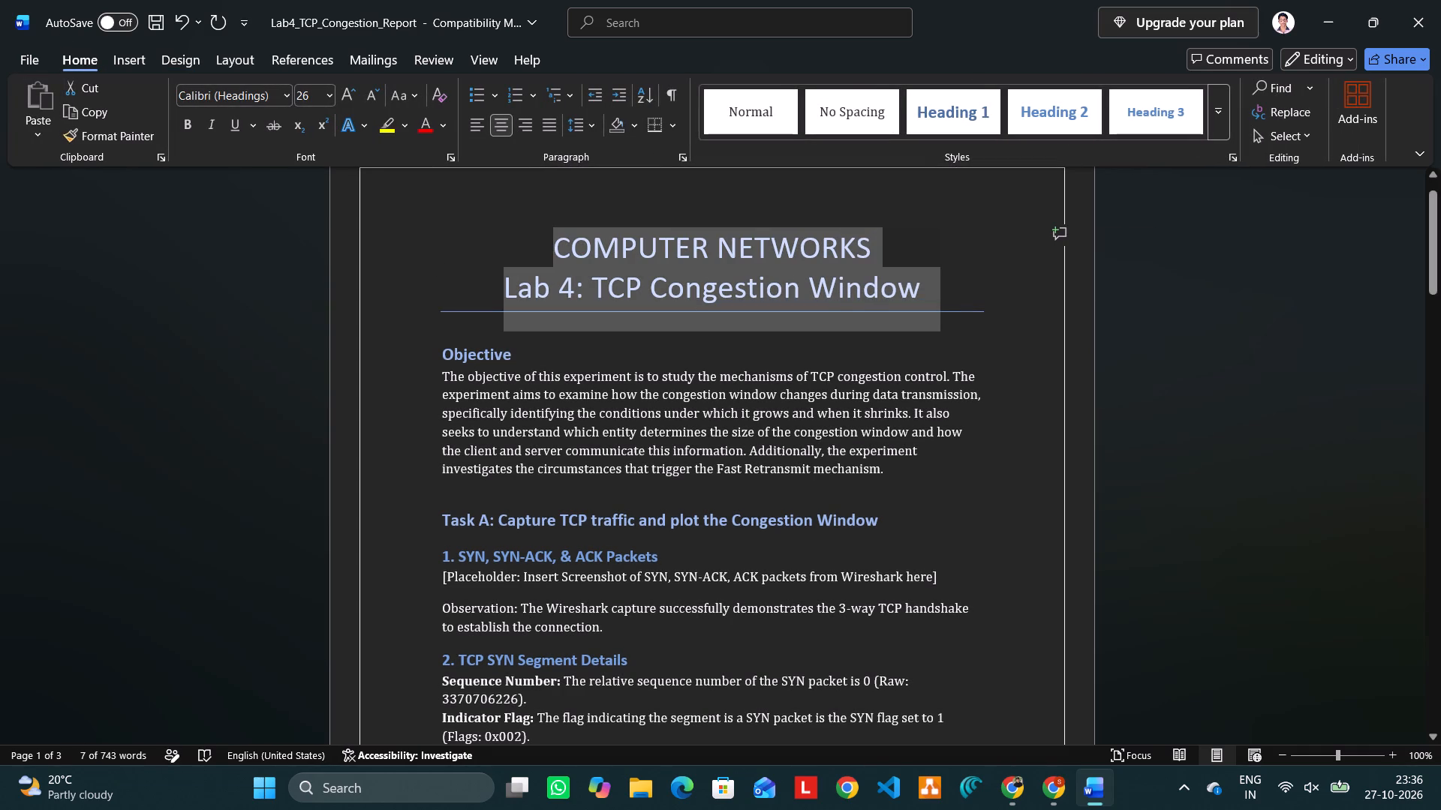
double_click(236, 121)
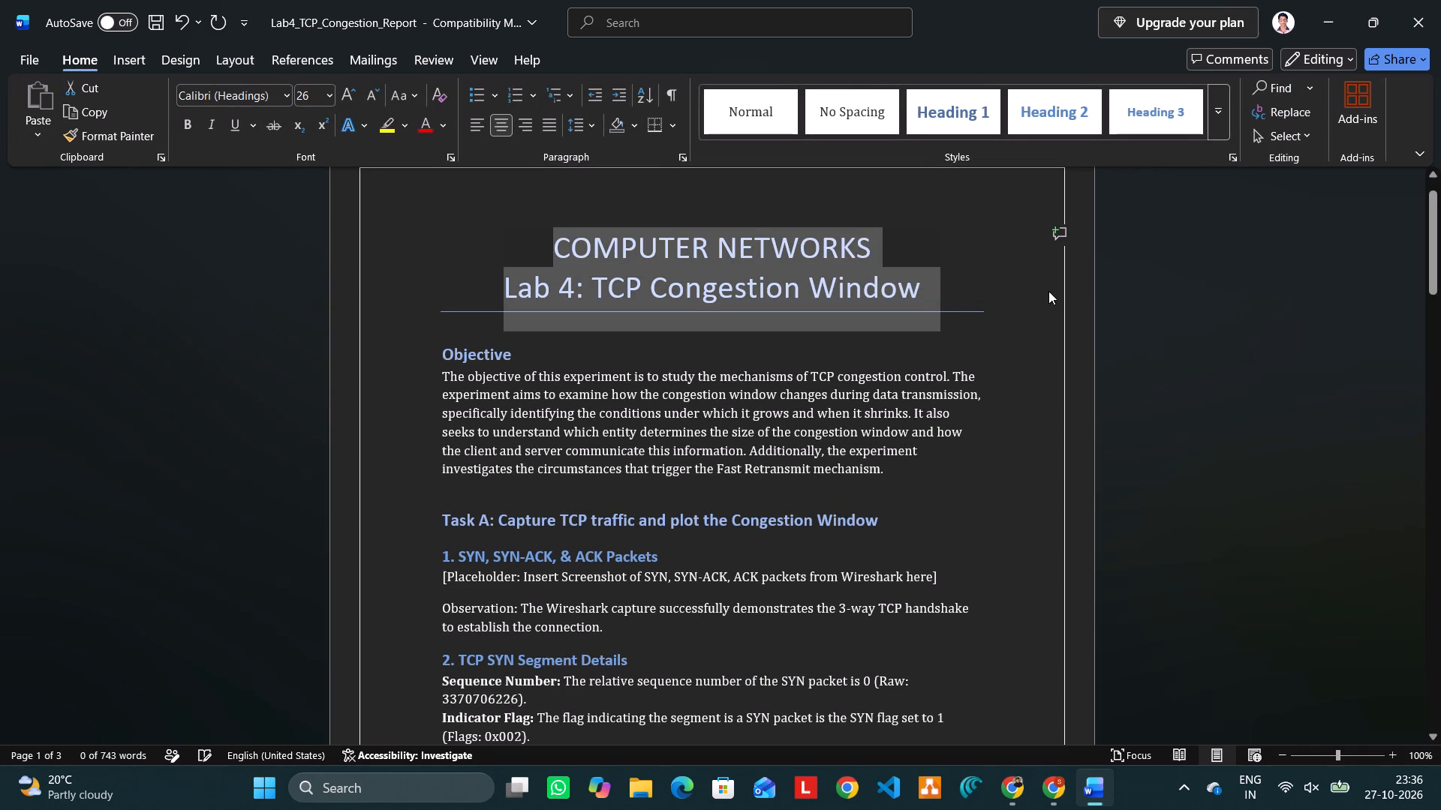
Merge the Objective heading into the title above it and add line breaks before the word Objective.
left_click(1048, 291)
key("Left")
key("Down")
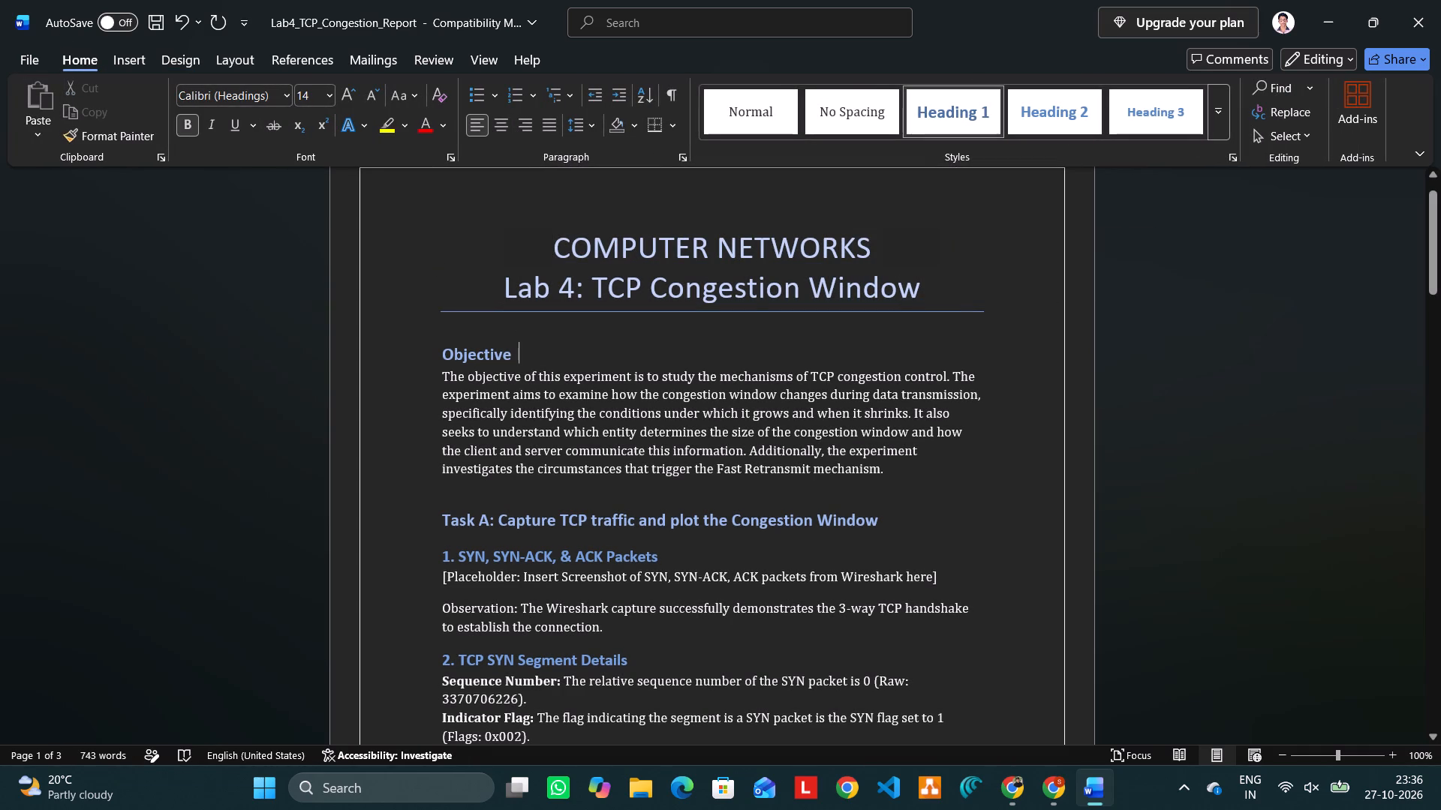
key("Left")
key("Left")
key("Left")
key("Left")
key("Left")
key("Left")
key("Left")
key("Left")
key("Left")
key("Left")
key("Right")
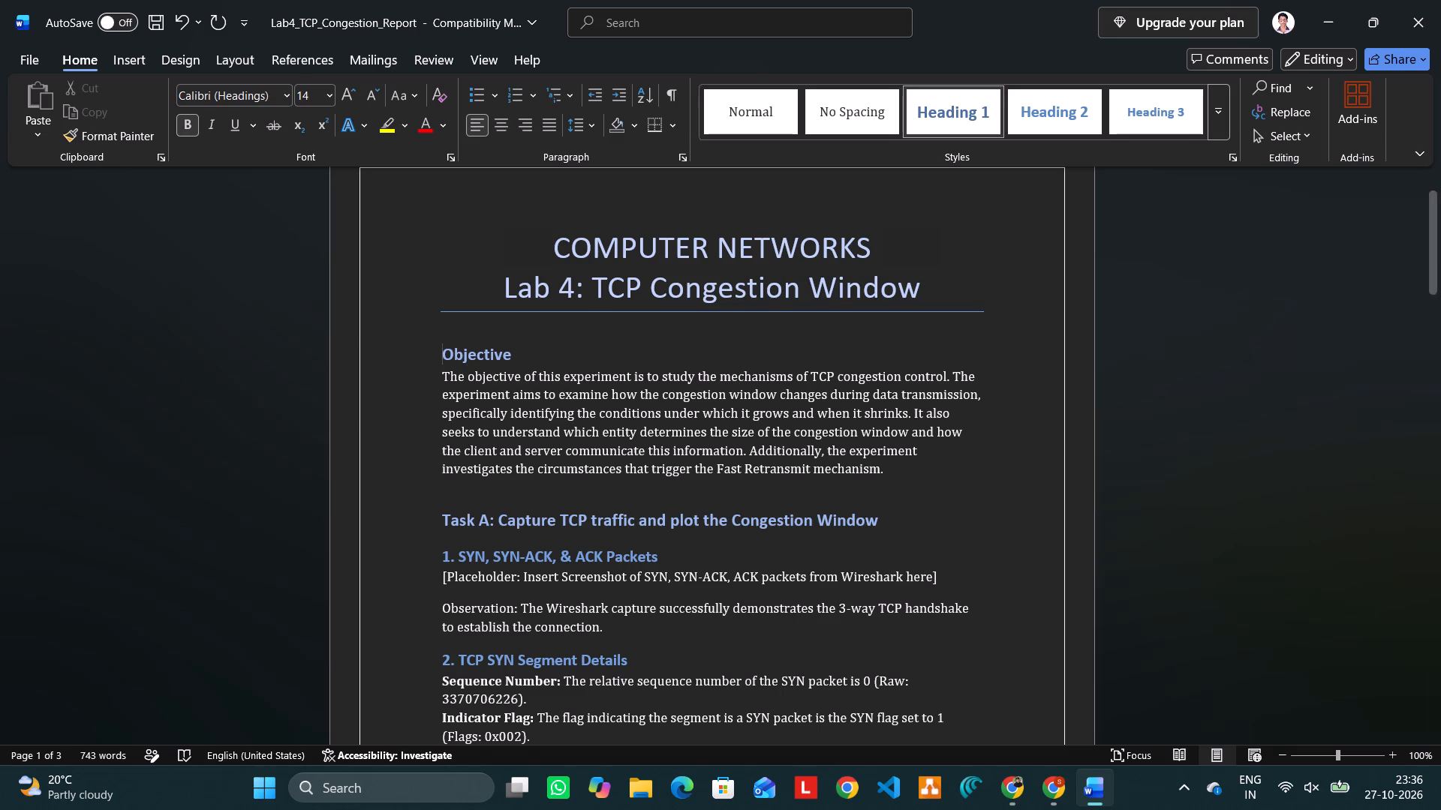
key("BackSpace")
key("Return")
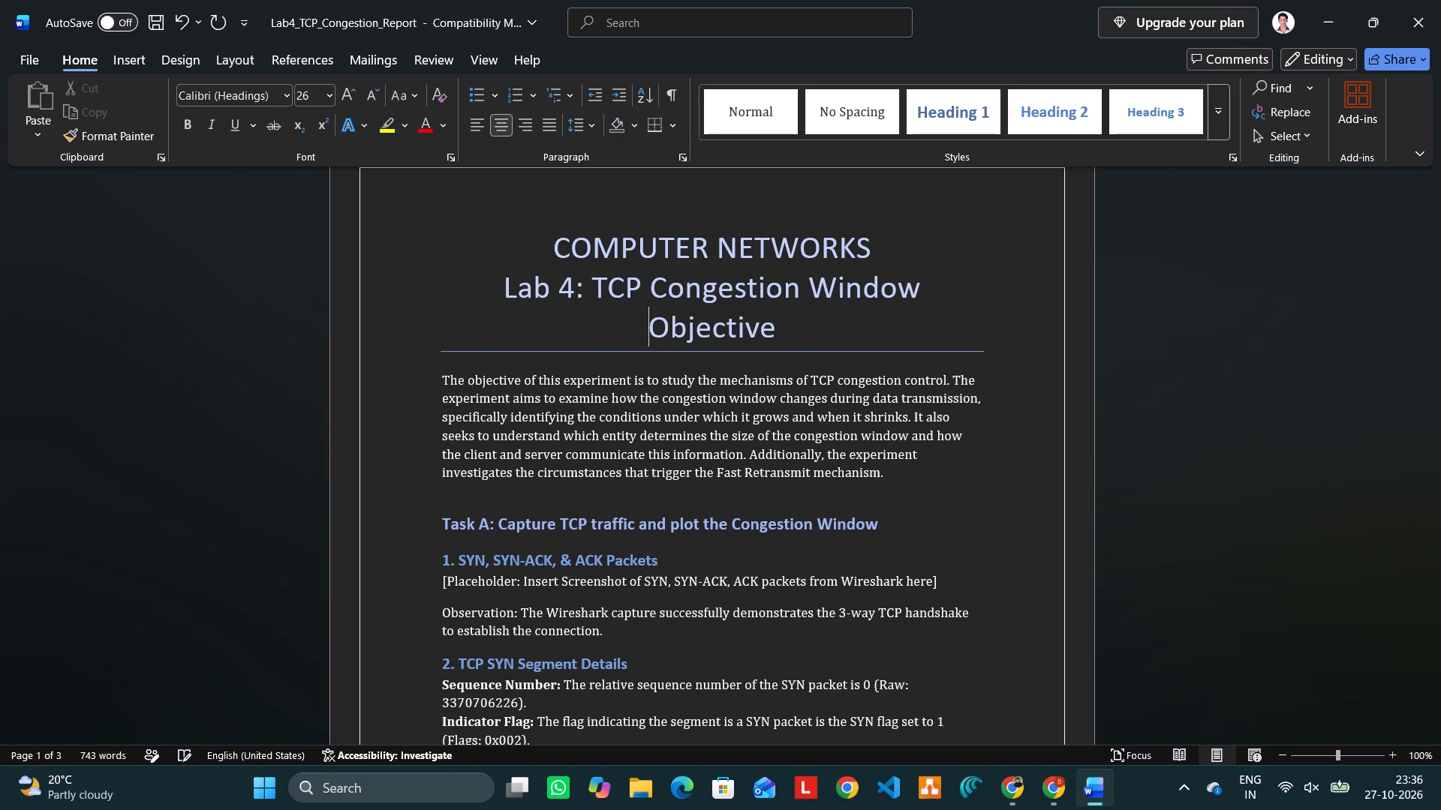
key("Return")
Undo the line breaks, the heading merge and the removal of the title's underline.
key("ctrl+z")
key("ctrl+z")
key("ctrl+z")
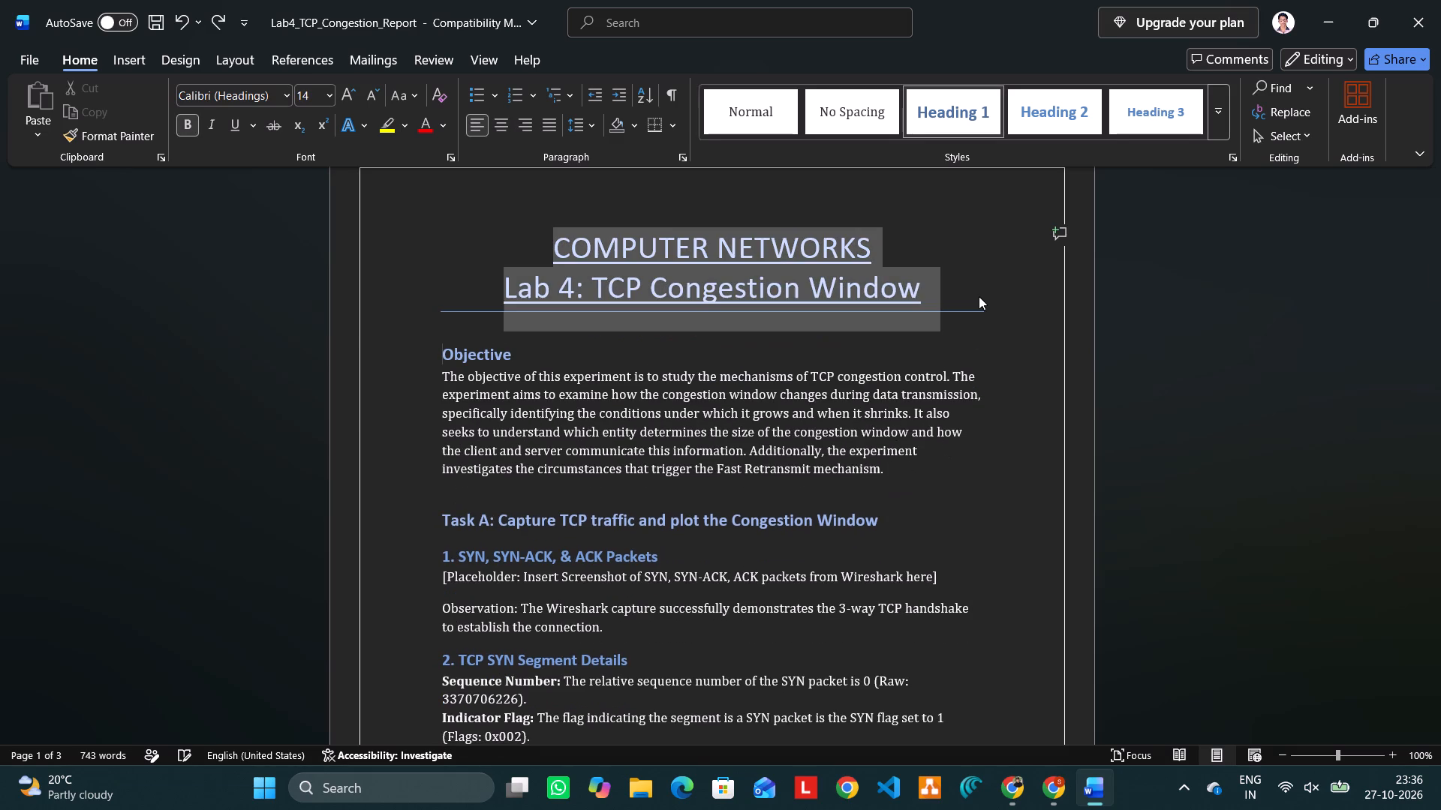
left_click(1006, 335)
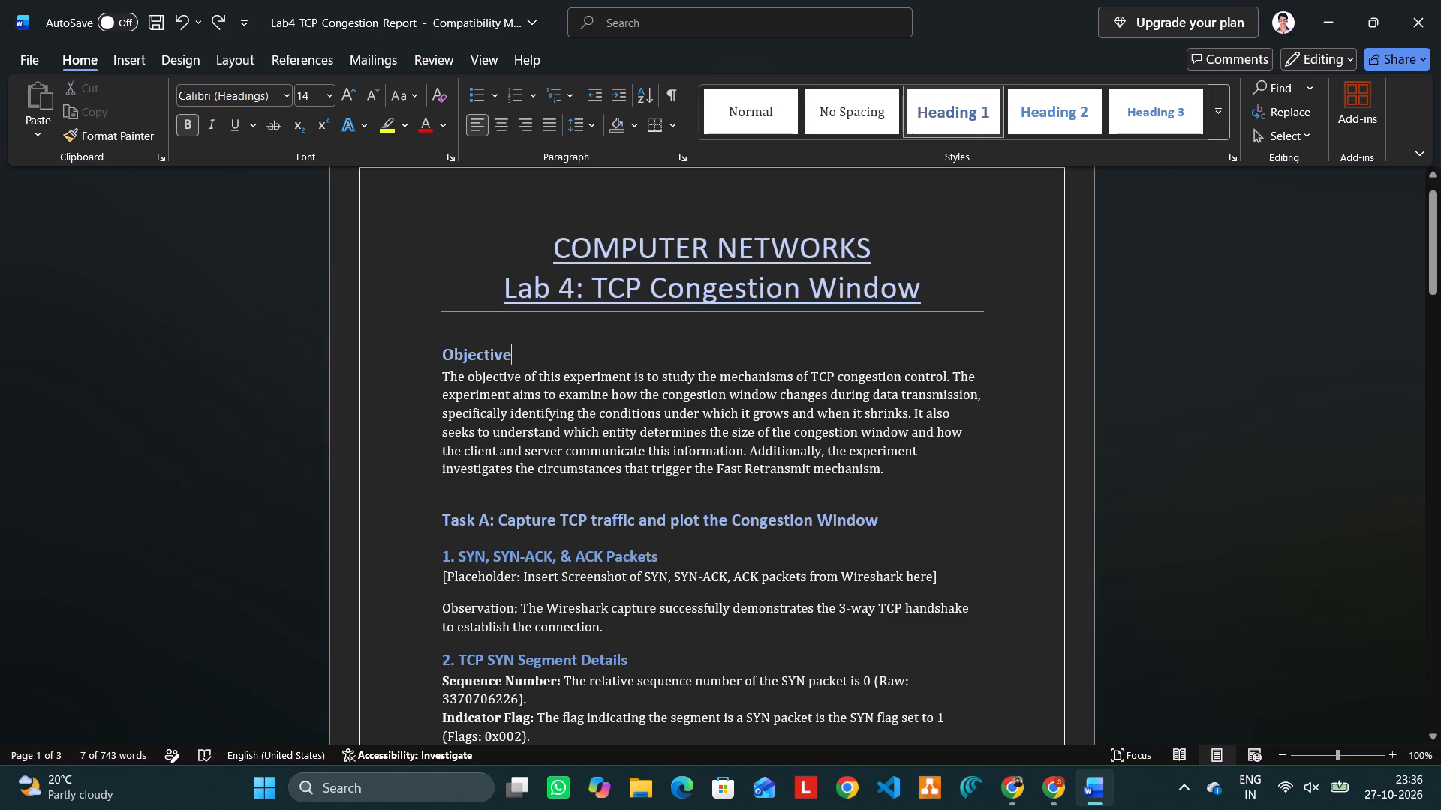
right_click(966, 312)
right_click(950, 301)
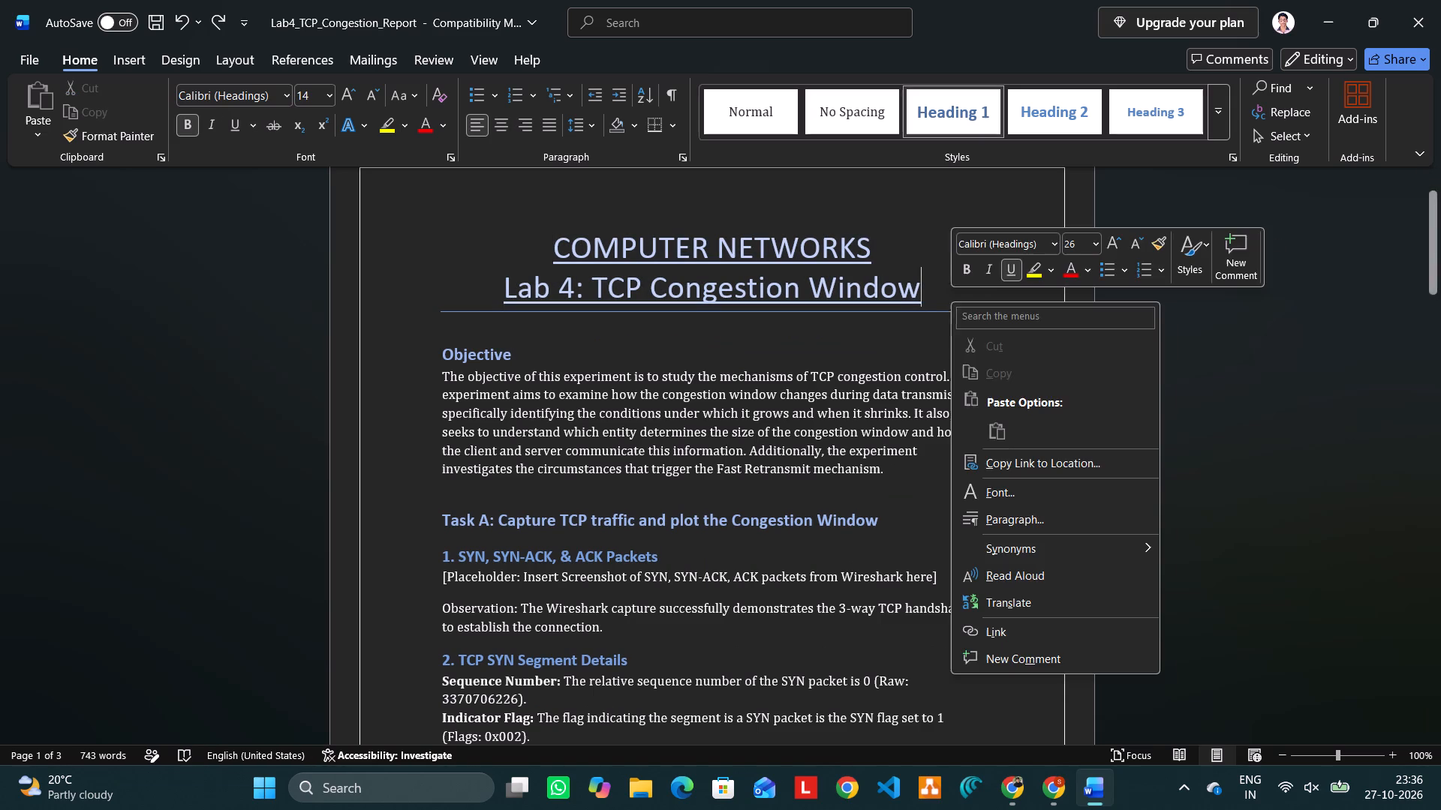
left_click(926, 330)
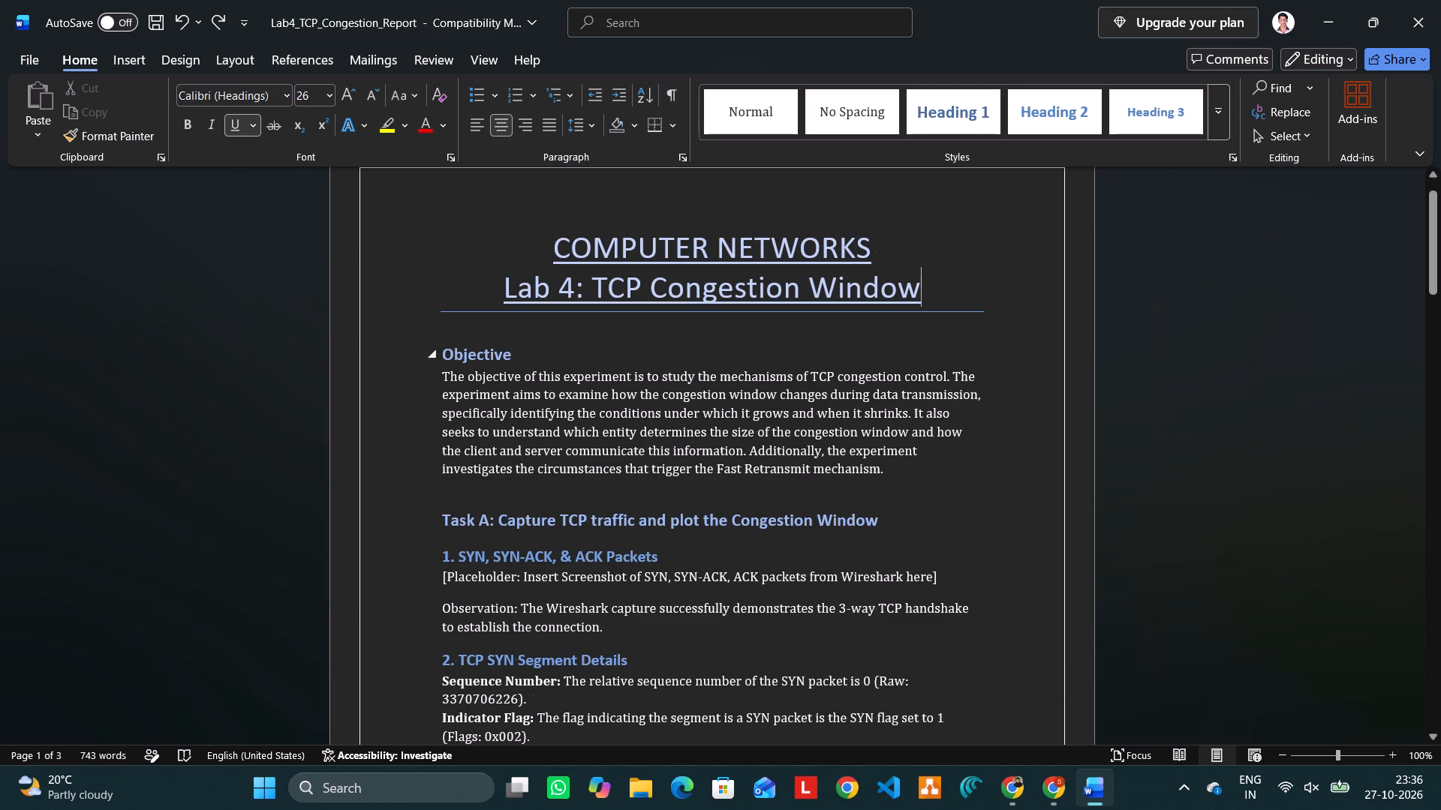
Show the paragraph marks and other hidden formatting symbols, and move the cursor from the title's end to the Objective heading.
key("ctrl+shift+8")
key("Right")
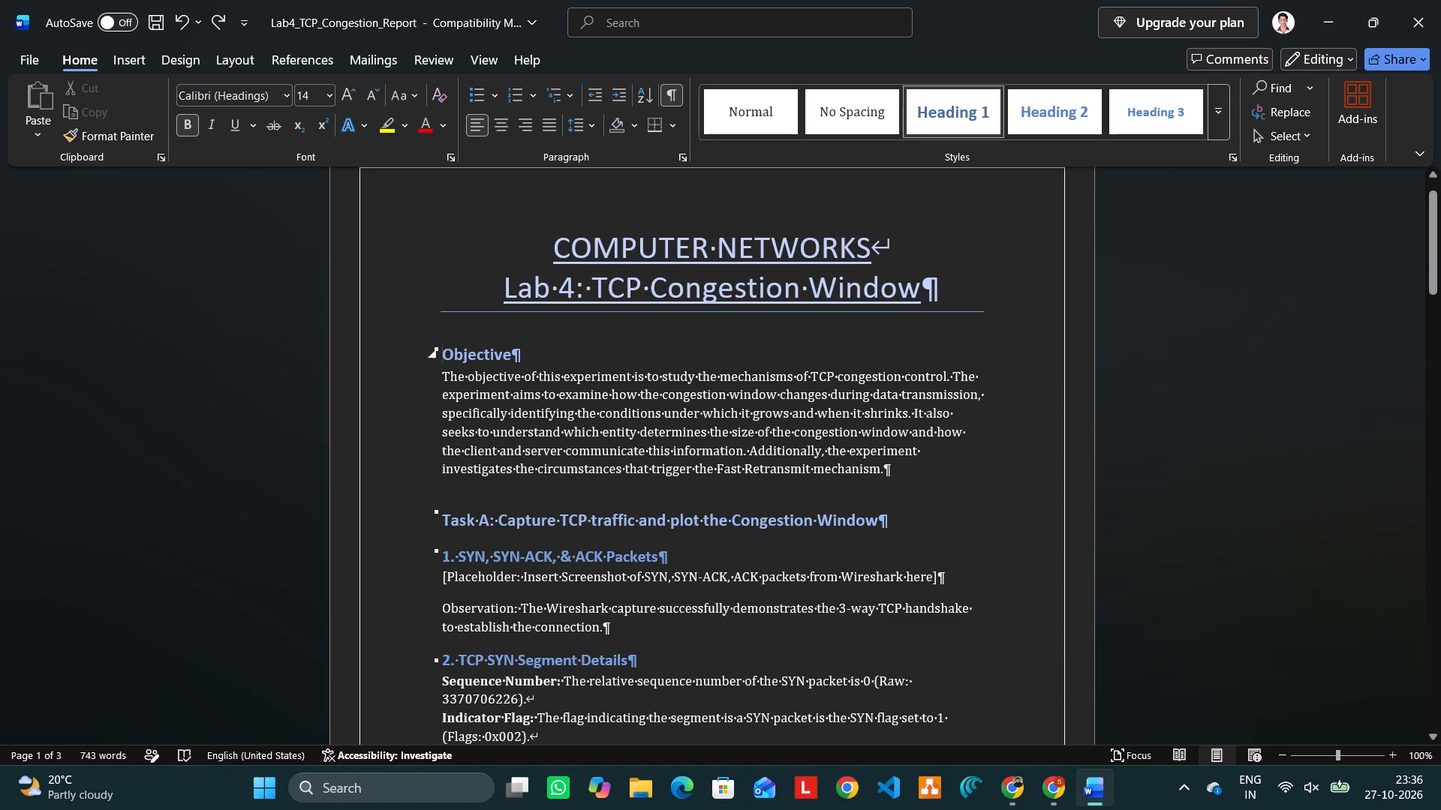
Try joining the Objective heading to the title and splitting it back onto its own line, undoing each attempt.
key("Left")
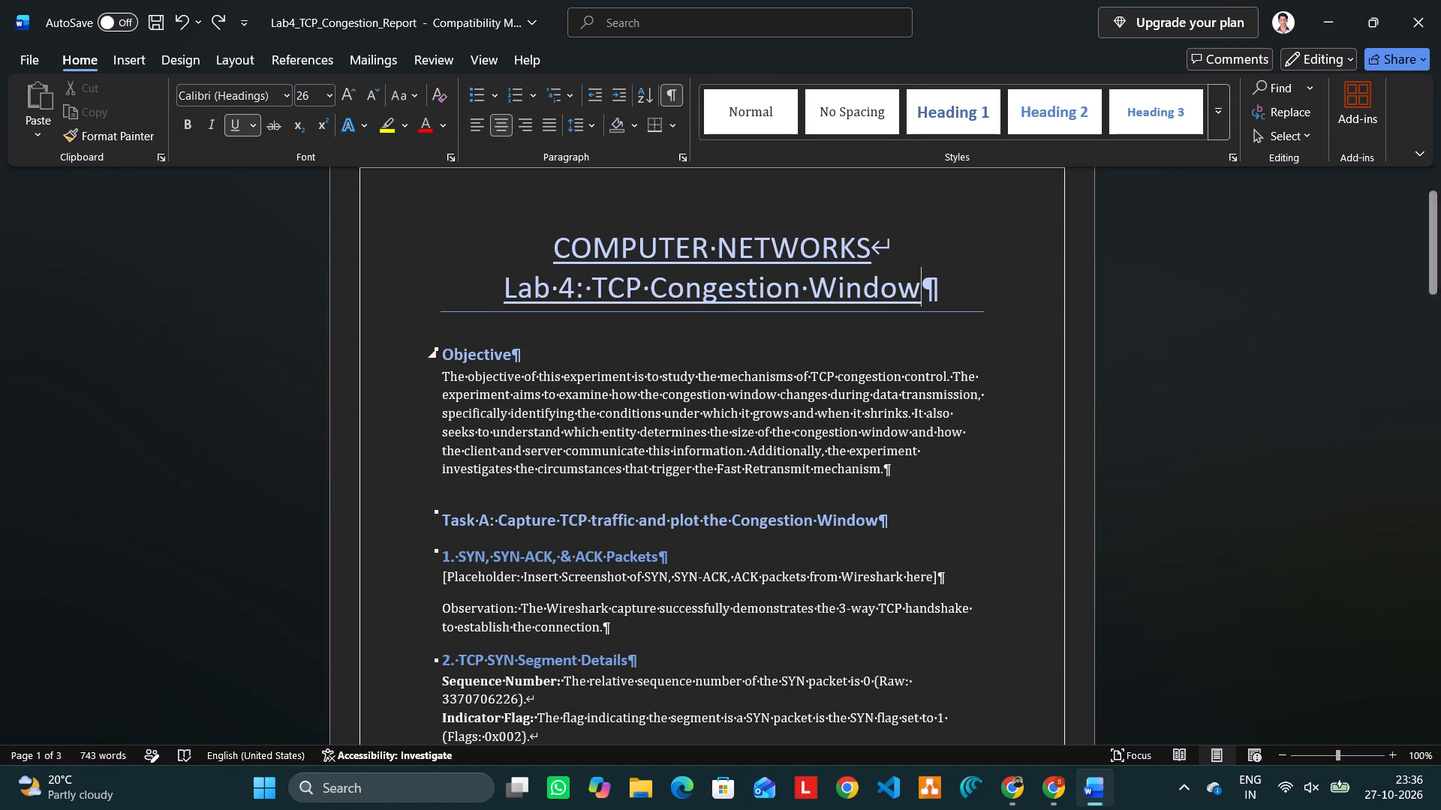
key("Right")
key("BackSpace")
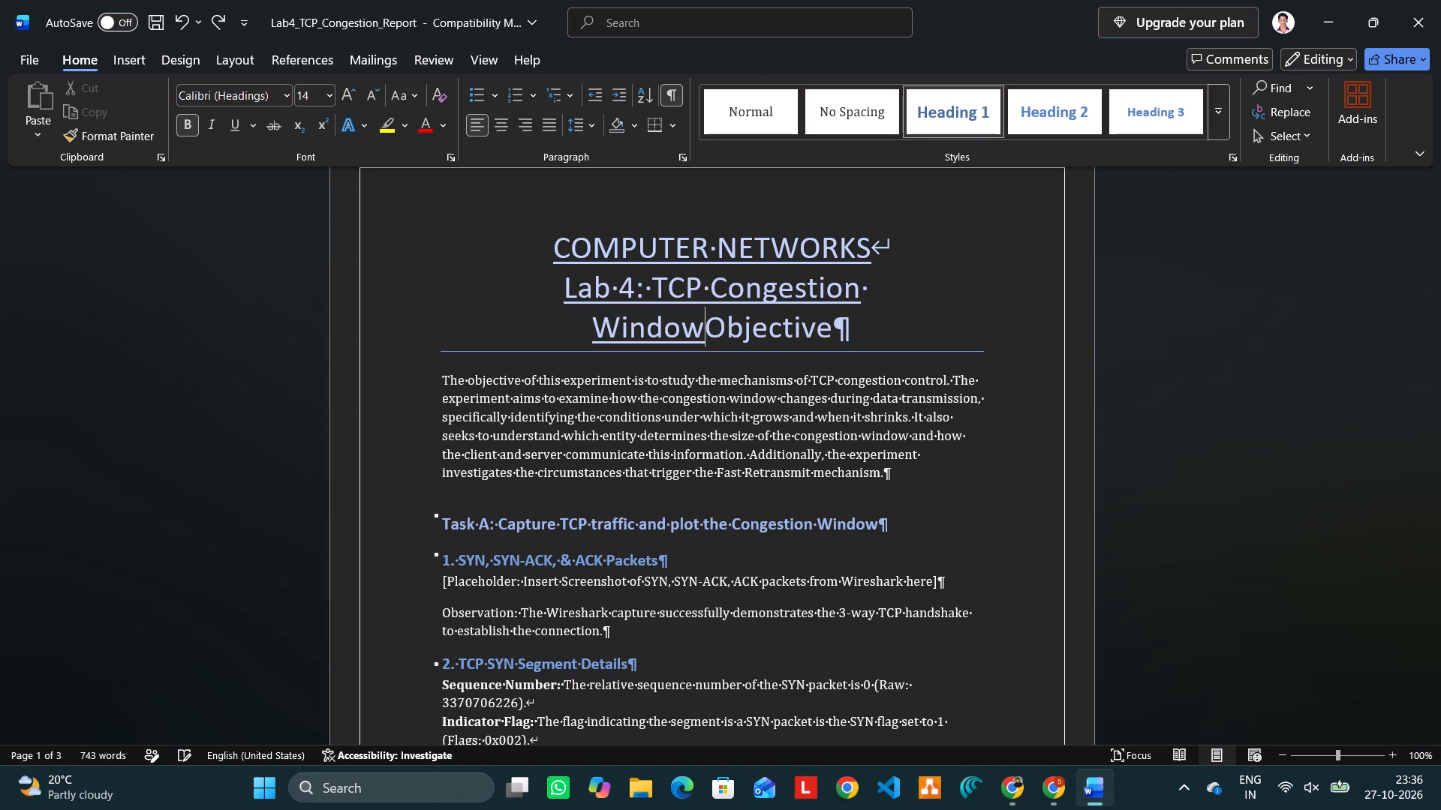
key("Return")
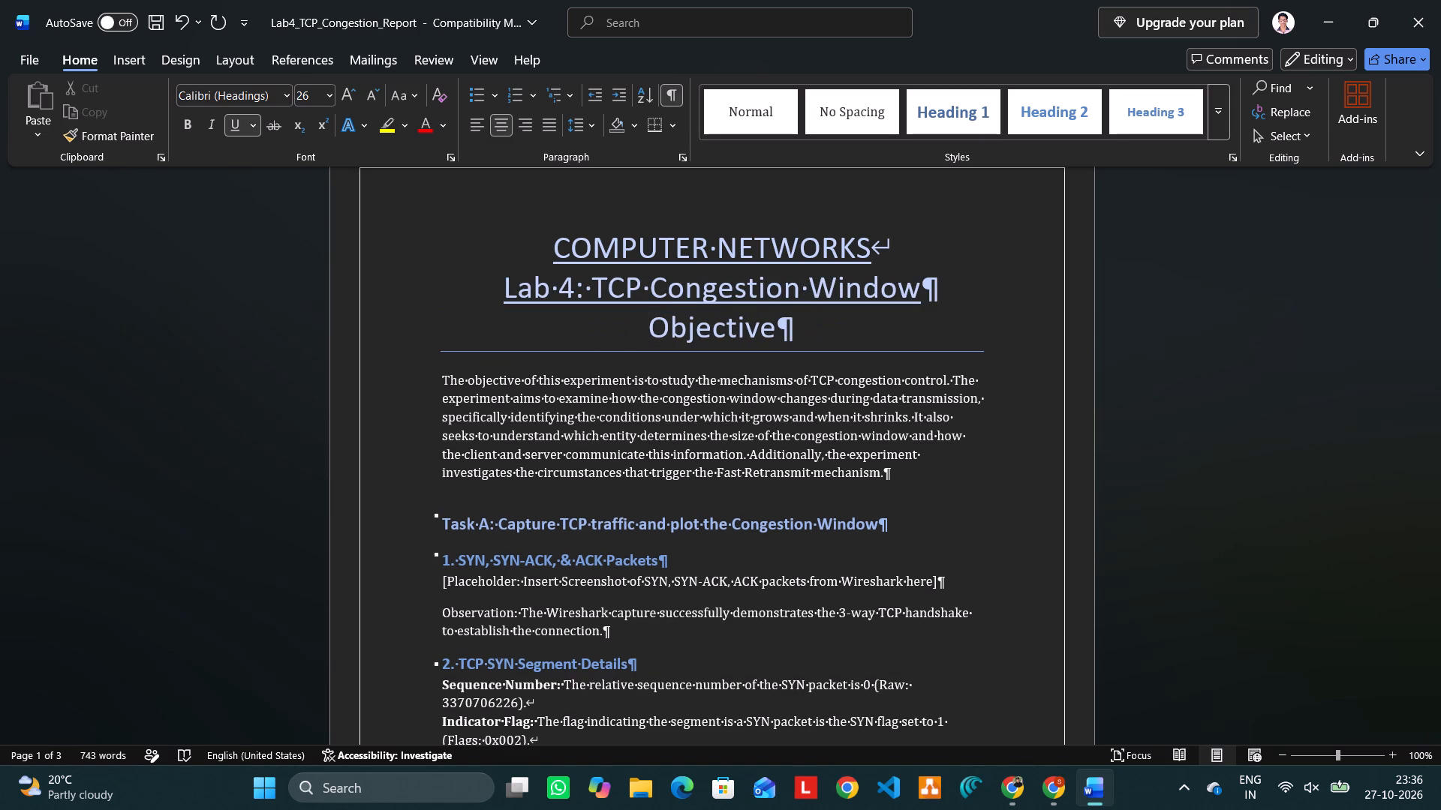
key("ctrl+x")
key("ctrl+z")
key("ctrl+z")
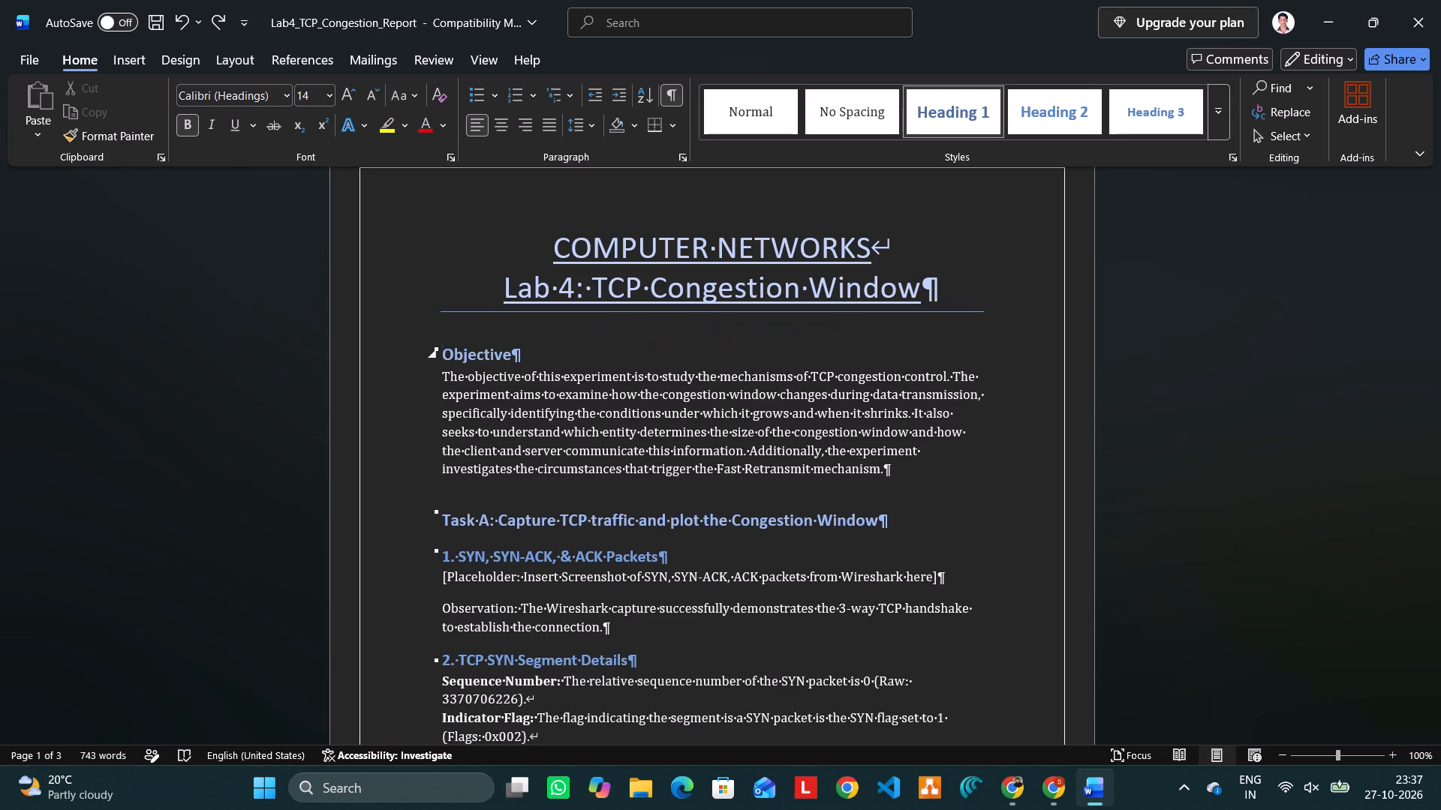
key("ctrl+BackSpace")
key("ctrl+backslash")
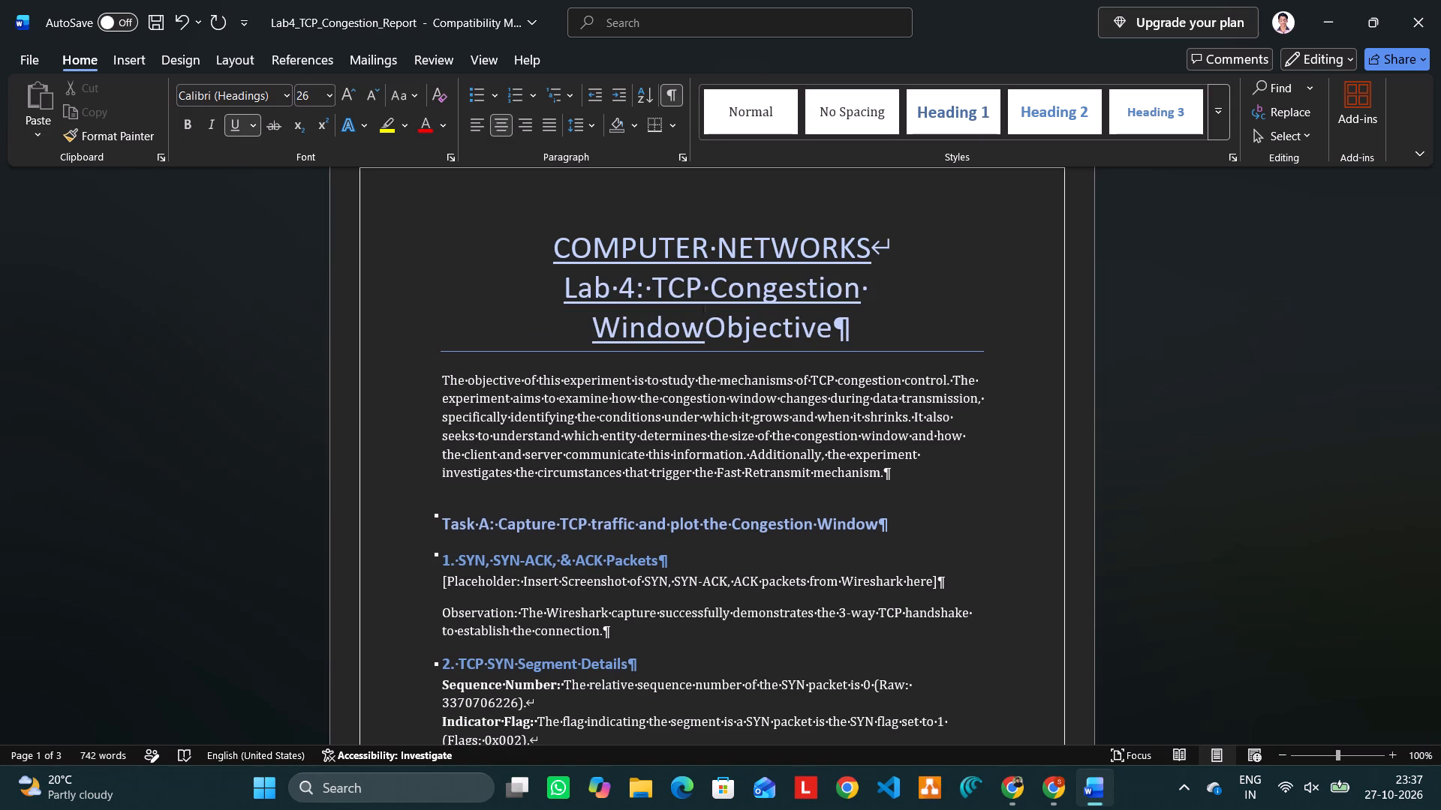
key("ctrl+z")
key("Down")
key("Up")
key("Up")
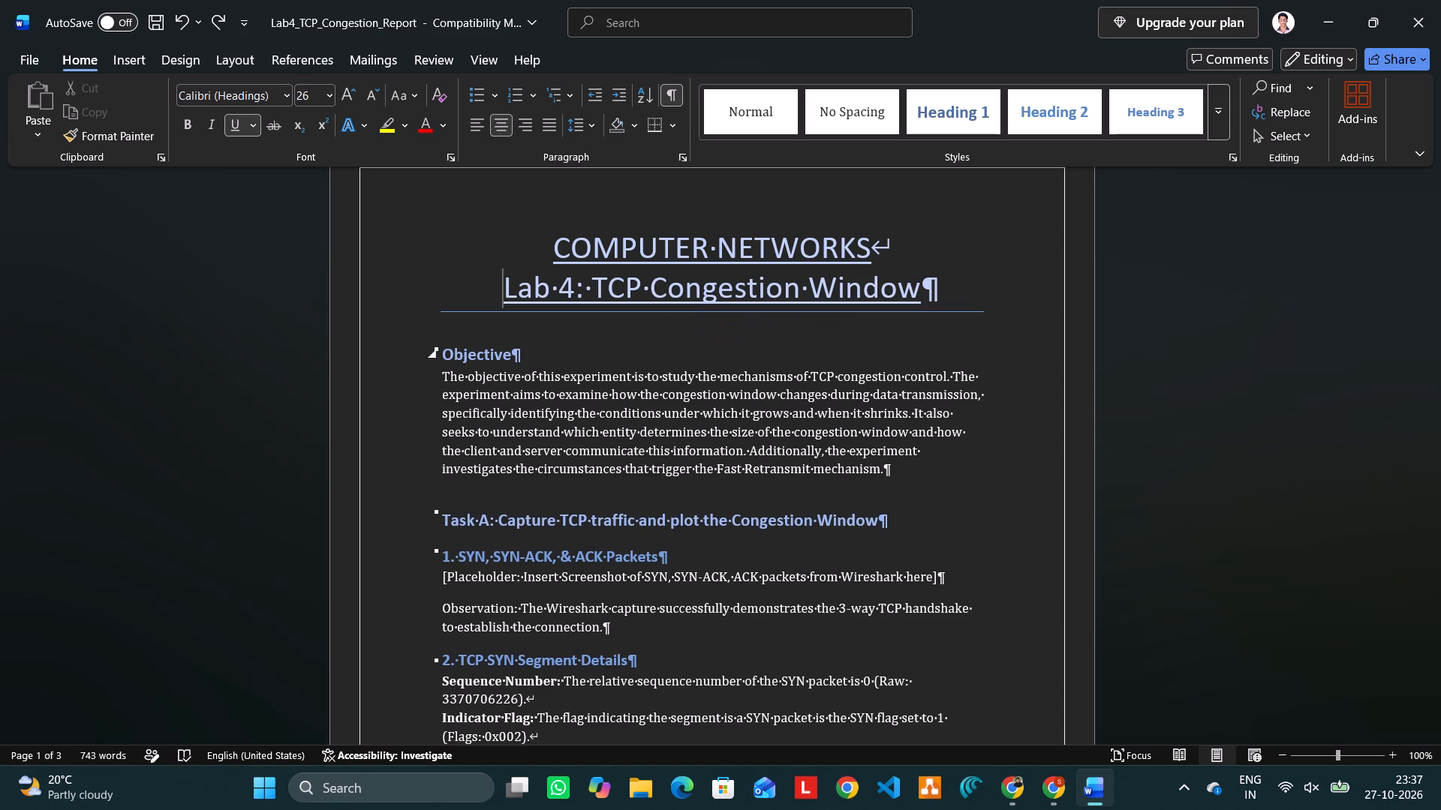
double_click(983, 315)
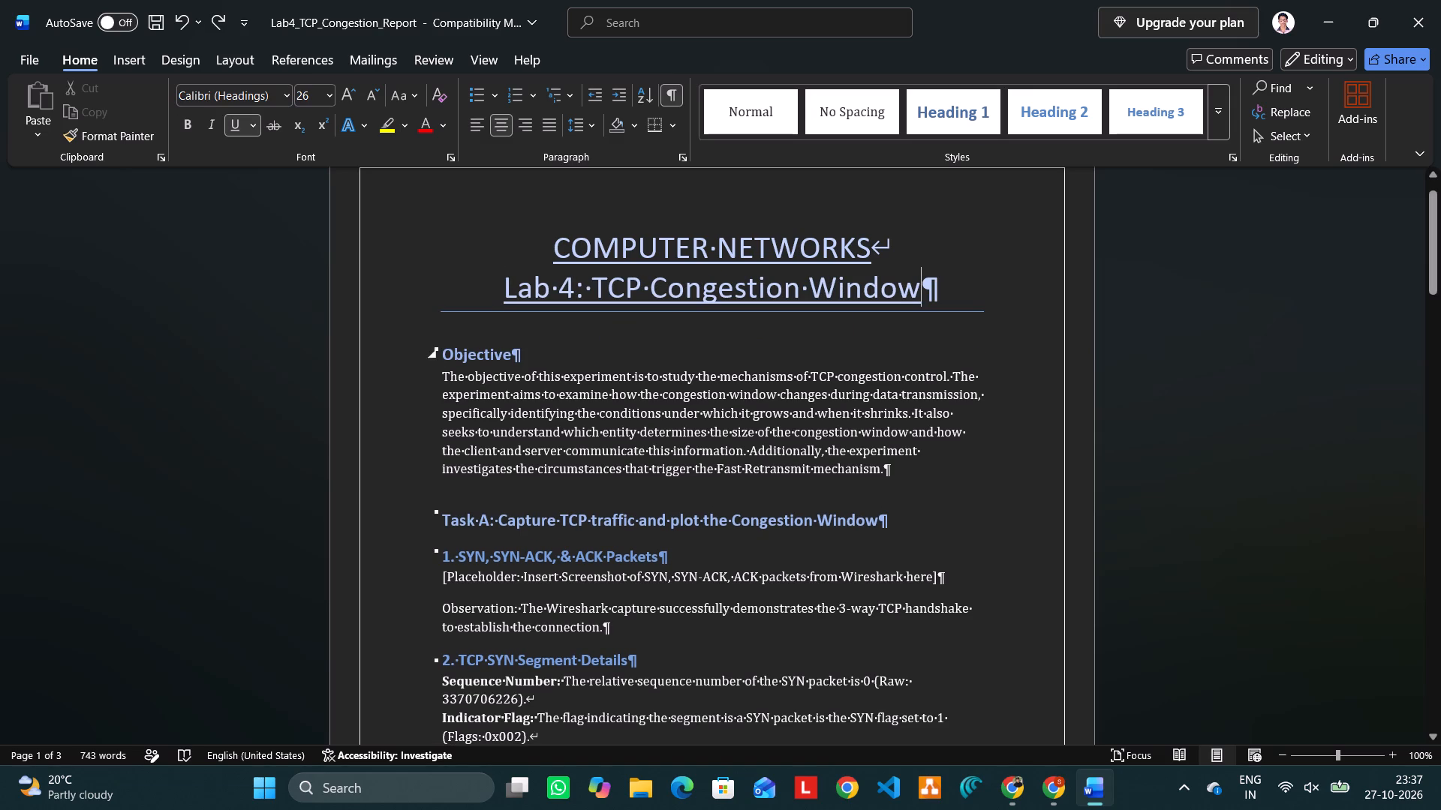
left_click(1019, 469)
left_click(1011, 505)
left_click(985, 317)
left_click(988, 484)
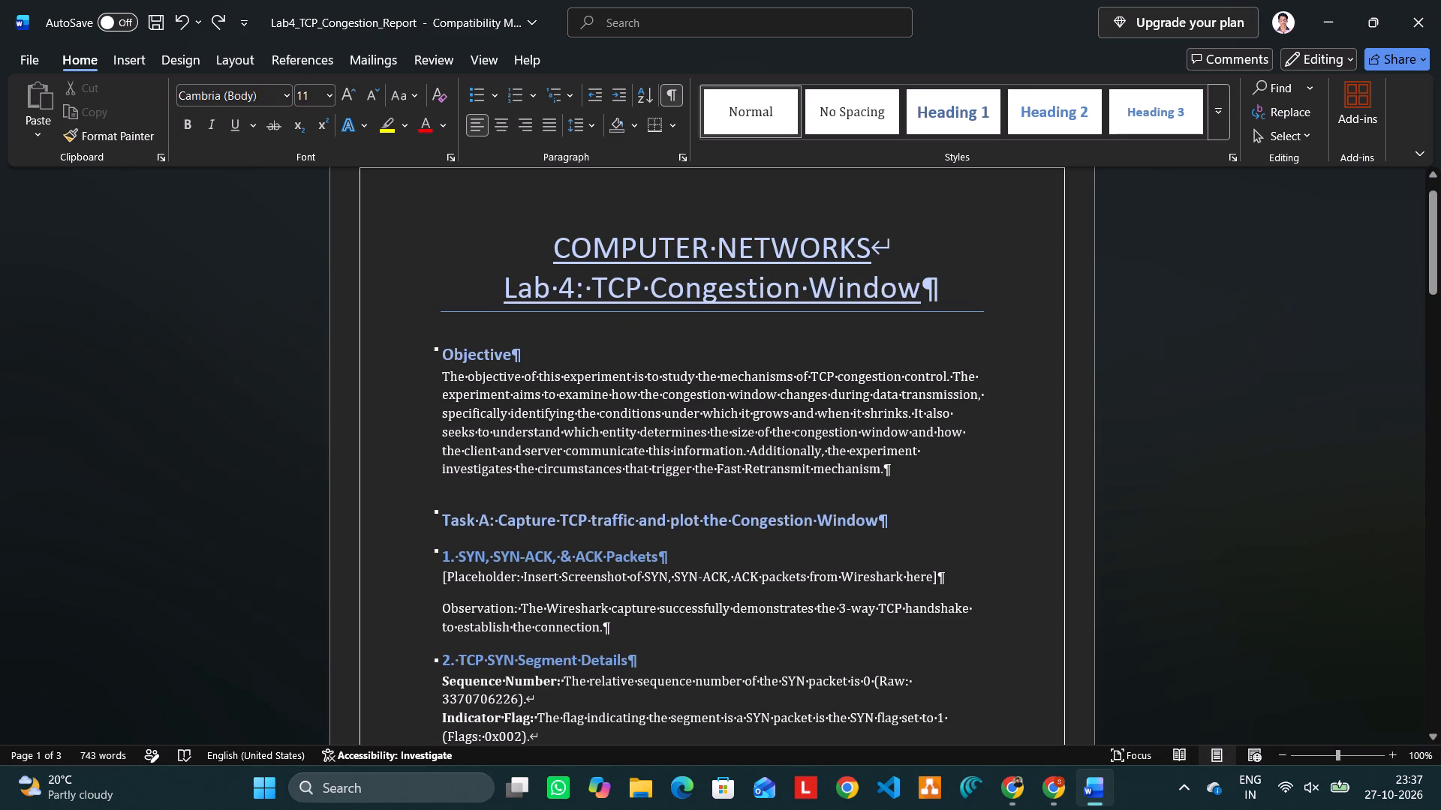
Hide the paragraph marks and other hidden formatting symbols.
key("ctrl+shift+8")
Examine the first Task A sections and the screenshot placeholder under the "SYN, SYN-ACK, & ACK Packets" heading.
scroll(888, 541, "down", 5)
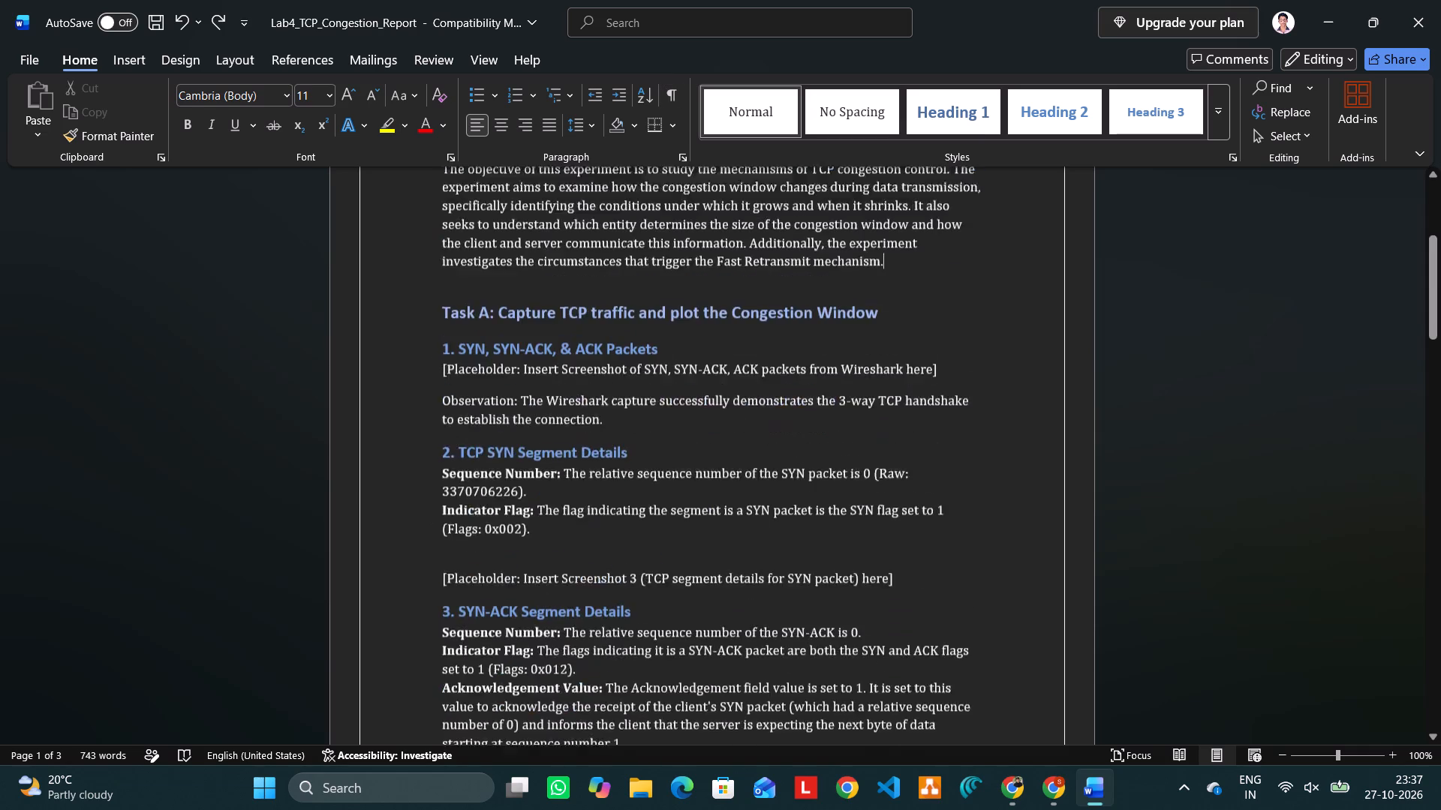
scroll(876, 521, "down", 7)
scroll(915, 506, "up", 4)
scroll(864, 590, "up", 2)
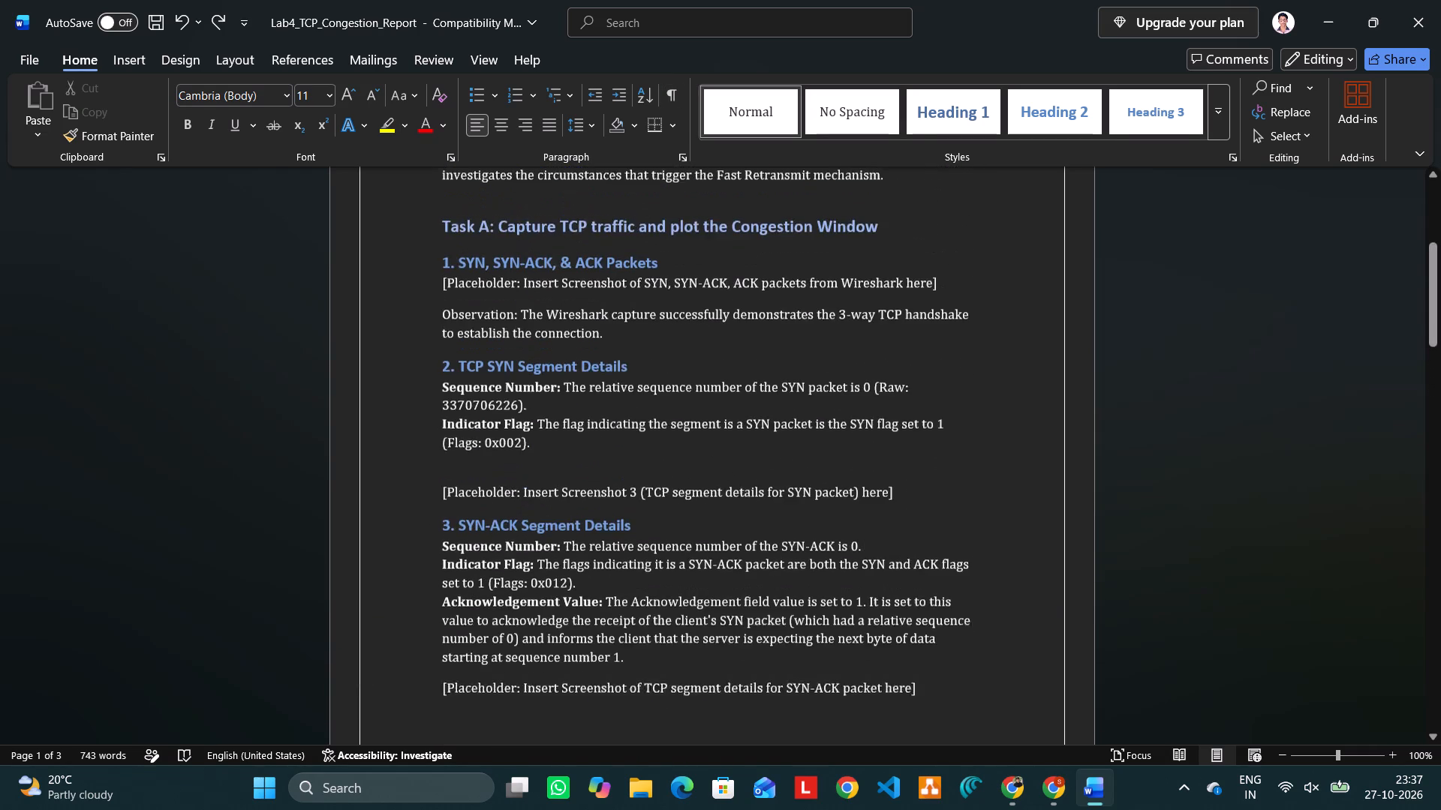
scroll(696, 550, "up", 3)
left_click_drag(437, 436, 447, 440)
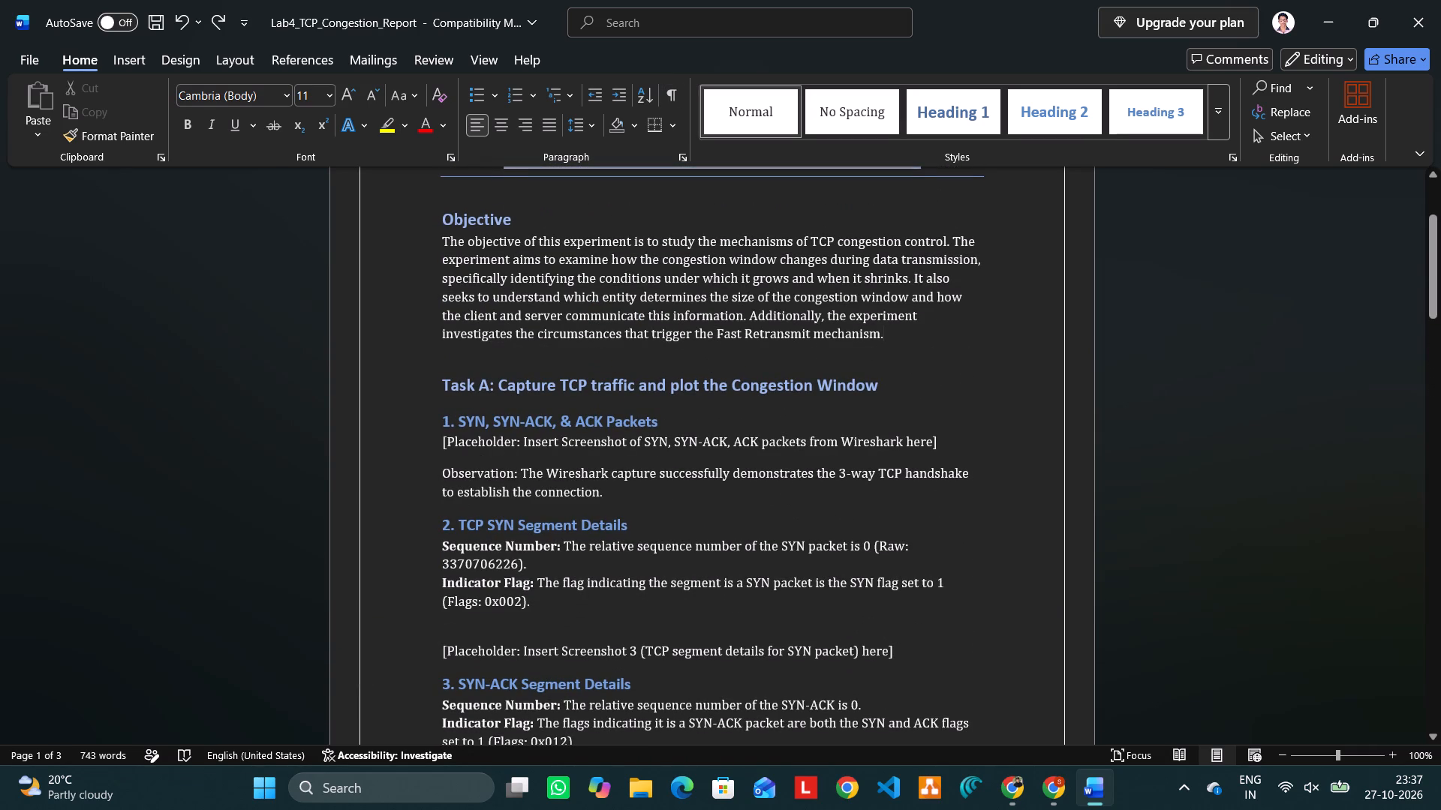
left_click_drag(447, 440, 936, 449)
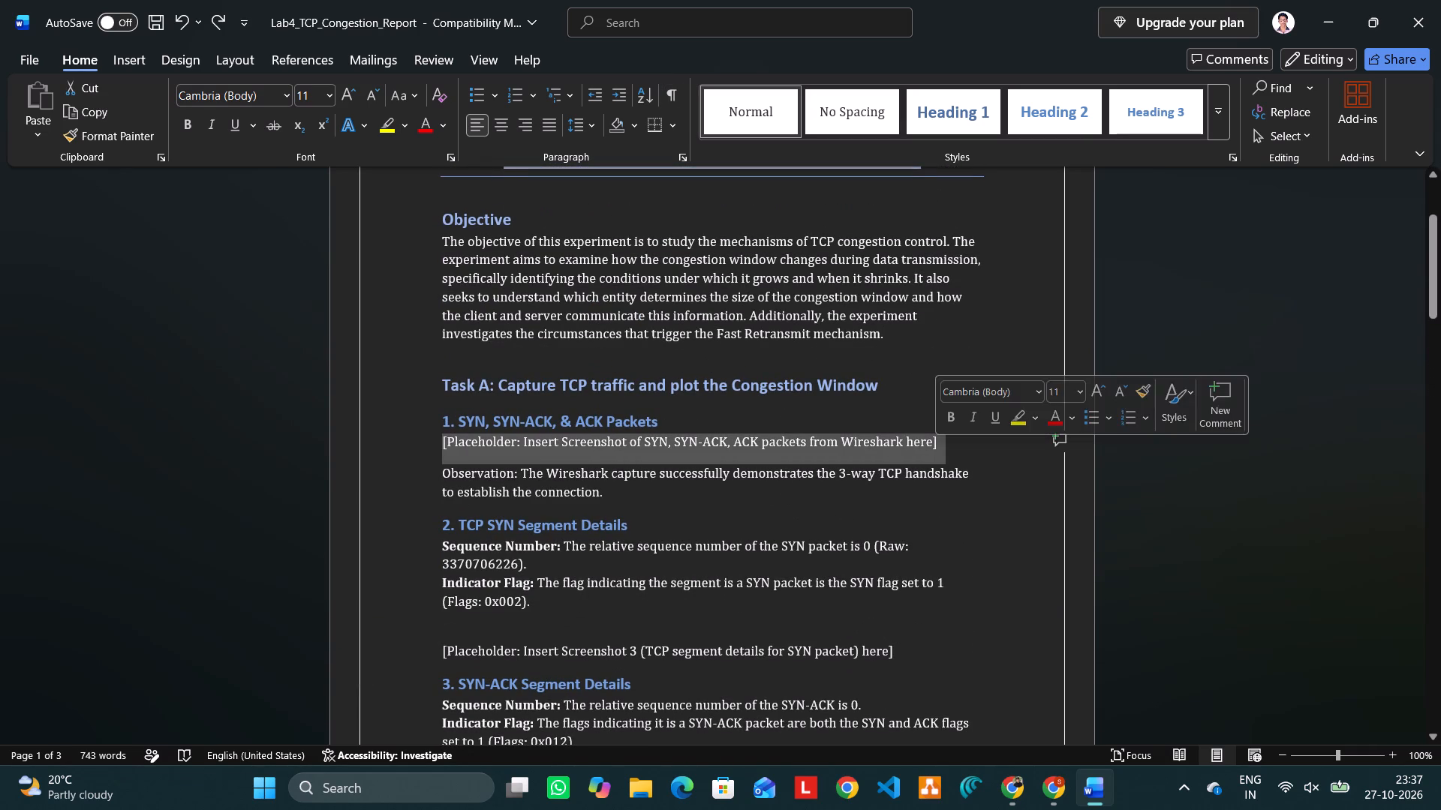
left_click(982, 488)
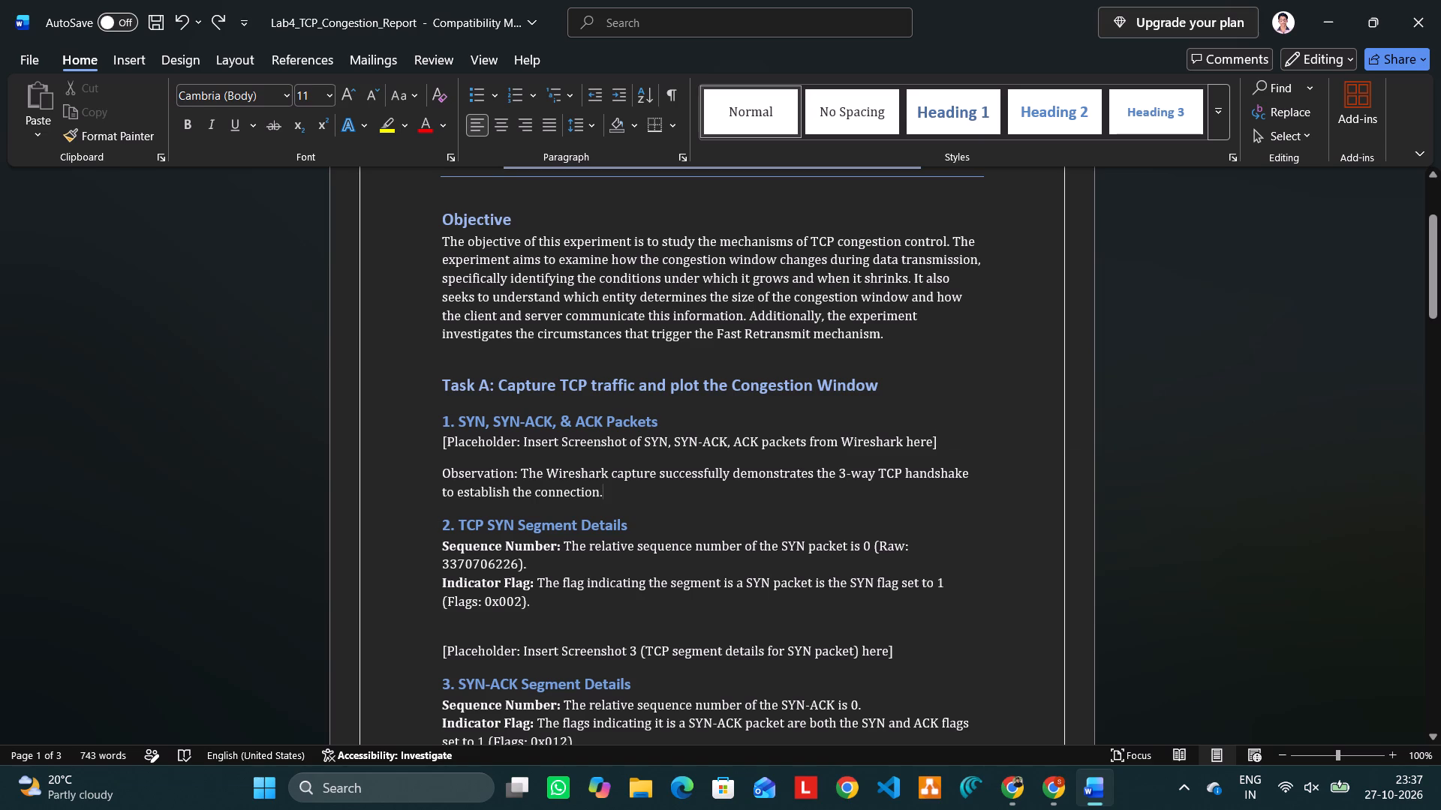
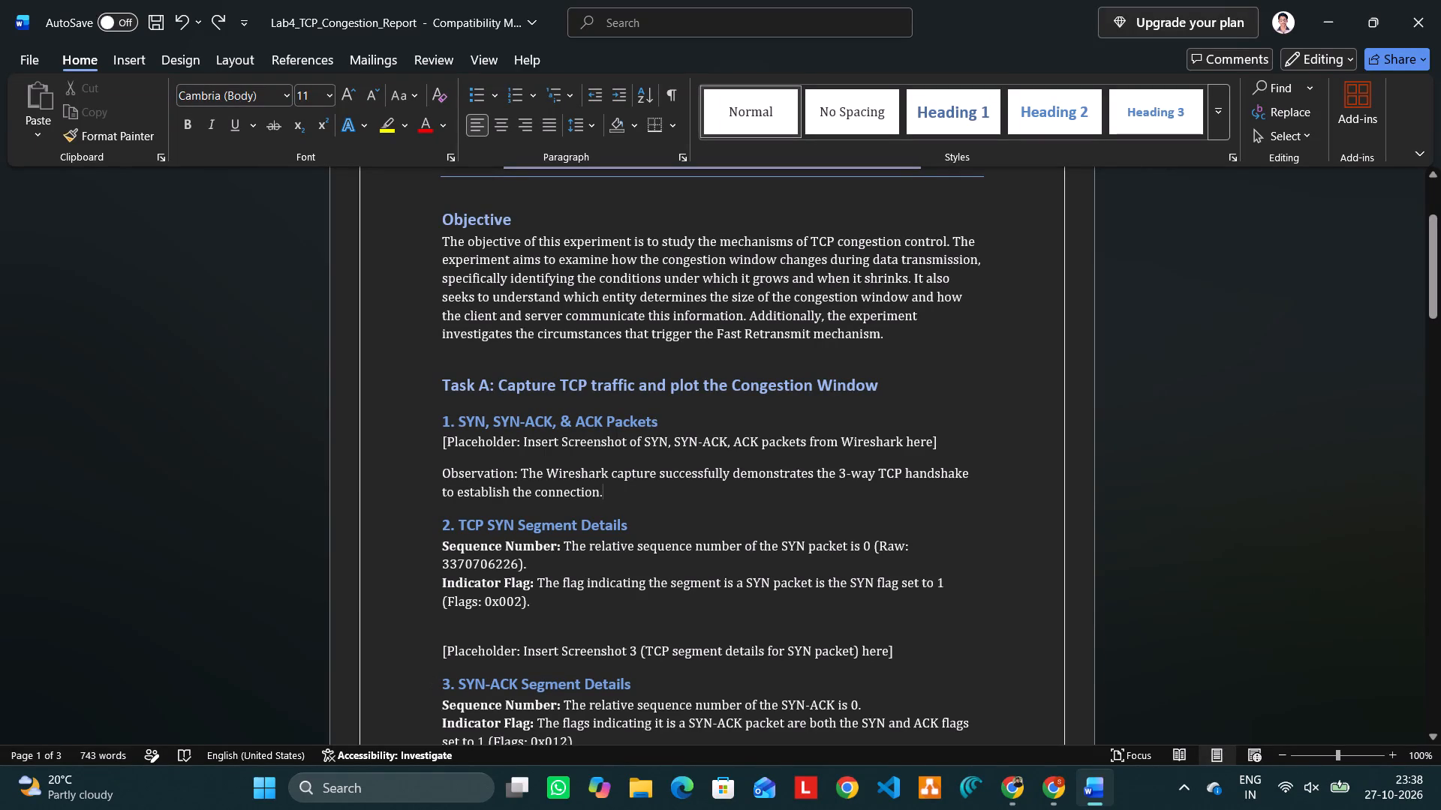
scroll(769, 629, "down", 1)
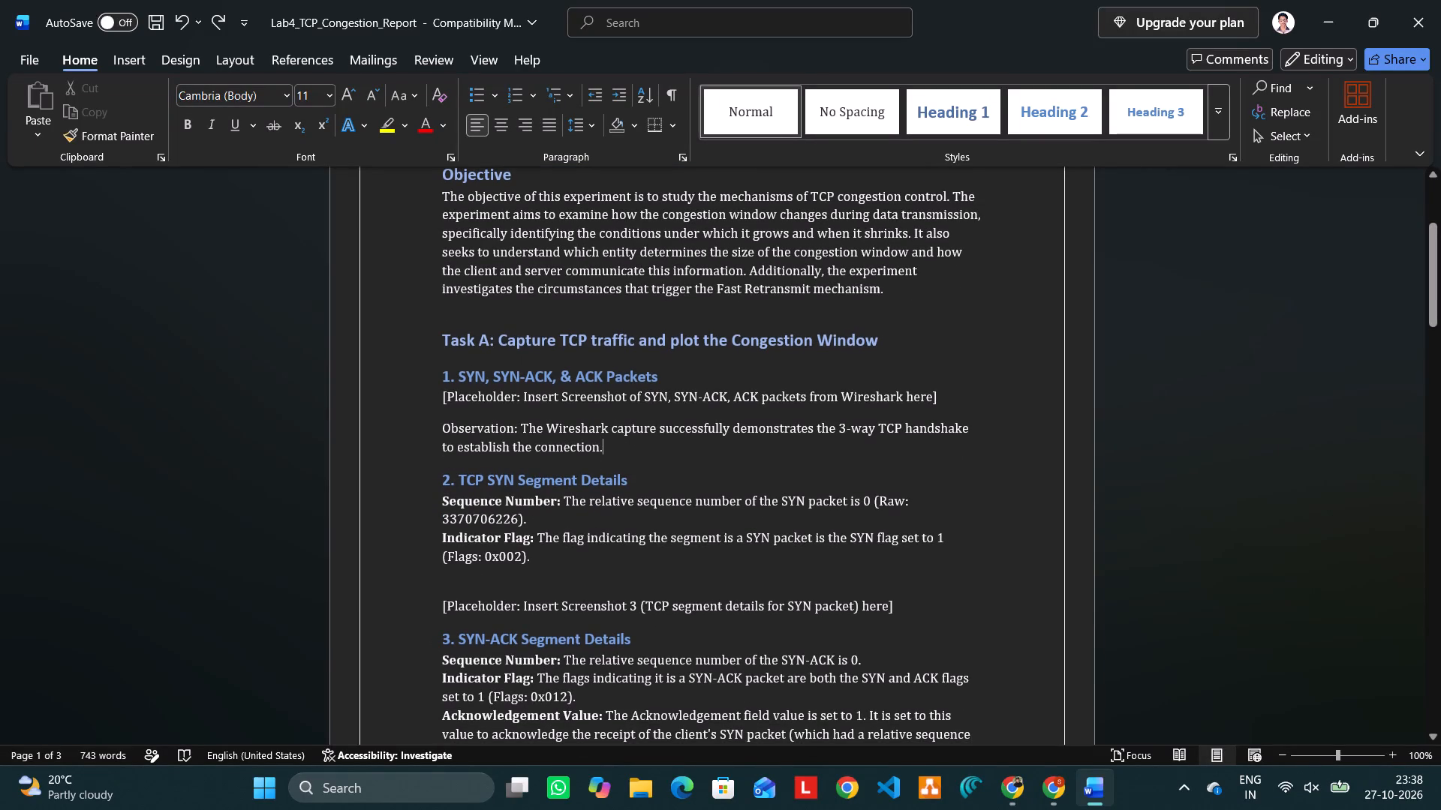
scroll(695, 577, "down", 7)
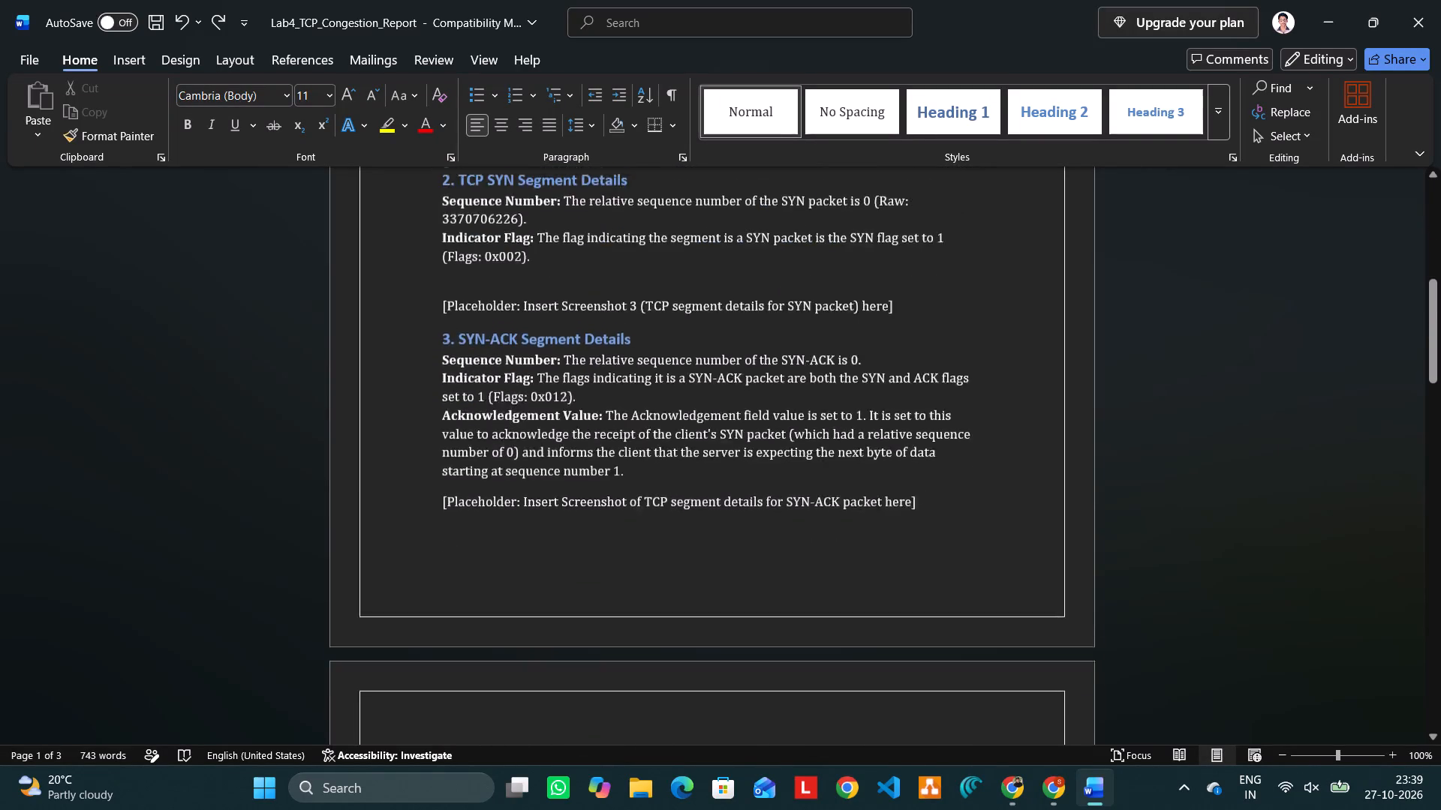
scroll(695, 577, "up", 2)
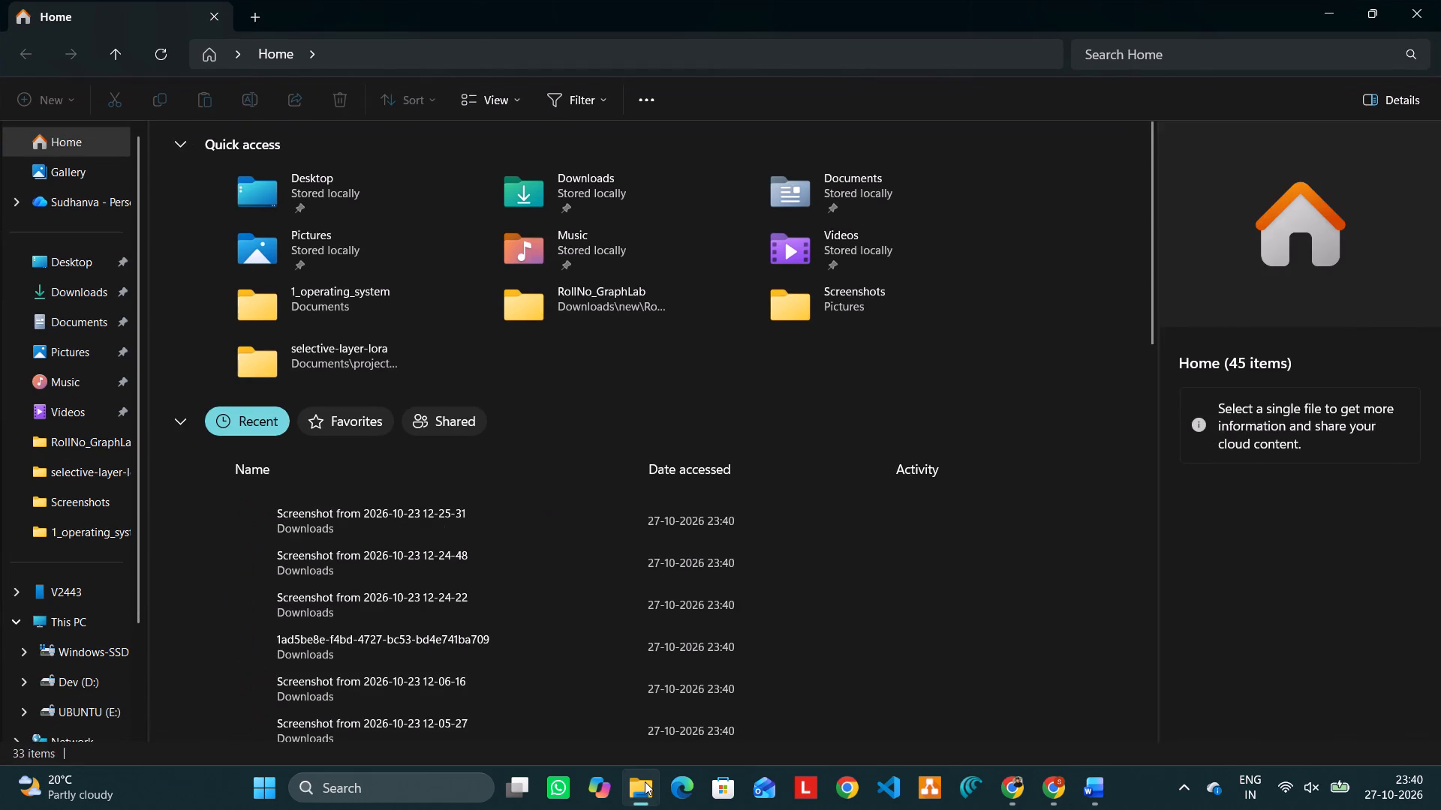
left_click(70, 285)
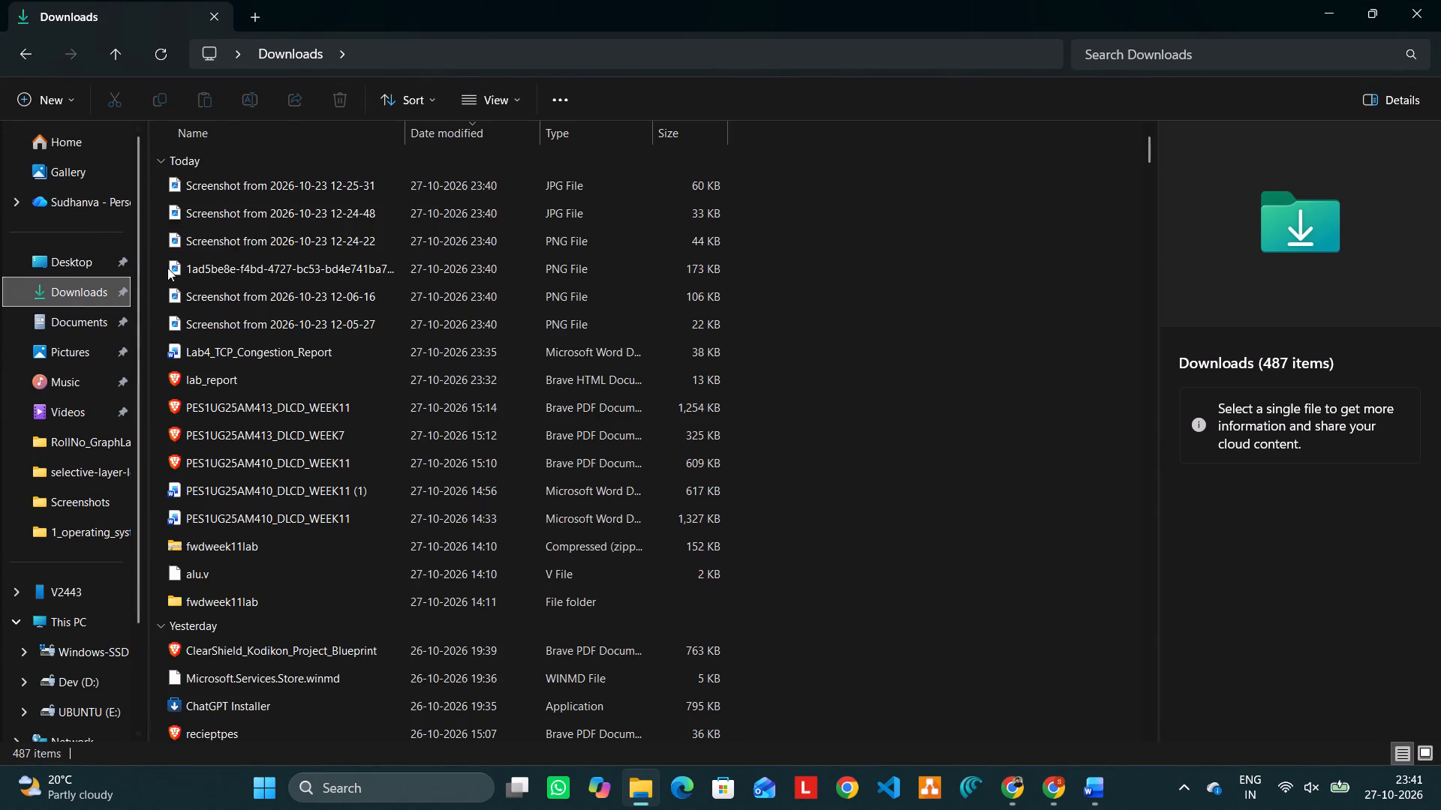
left_click_drag(160, 175, 225, 289)
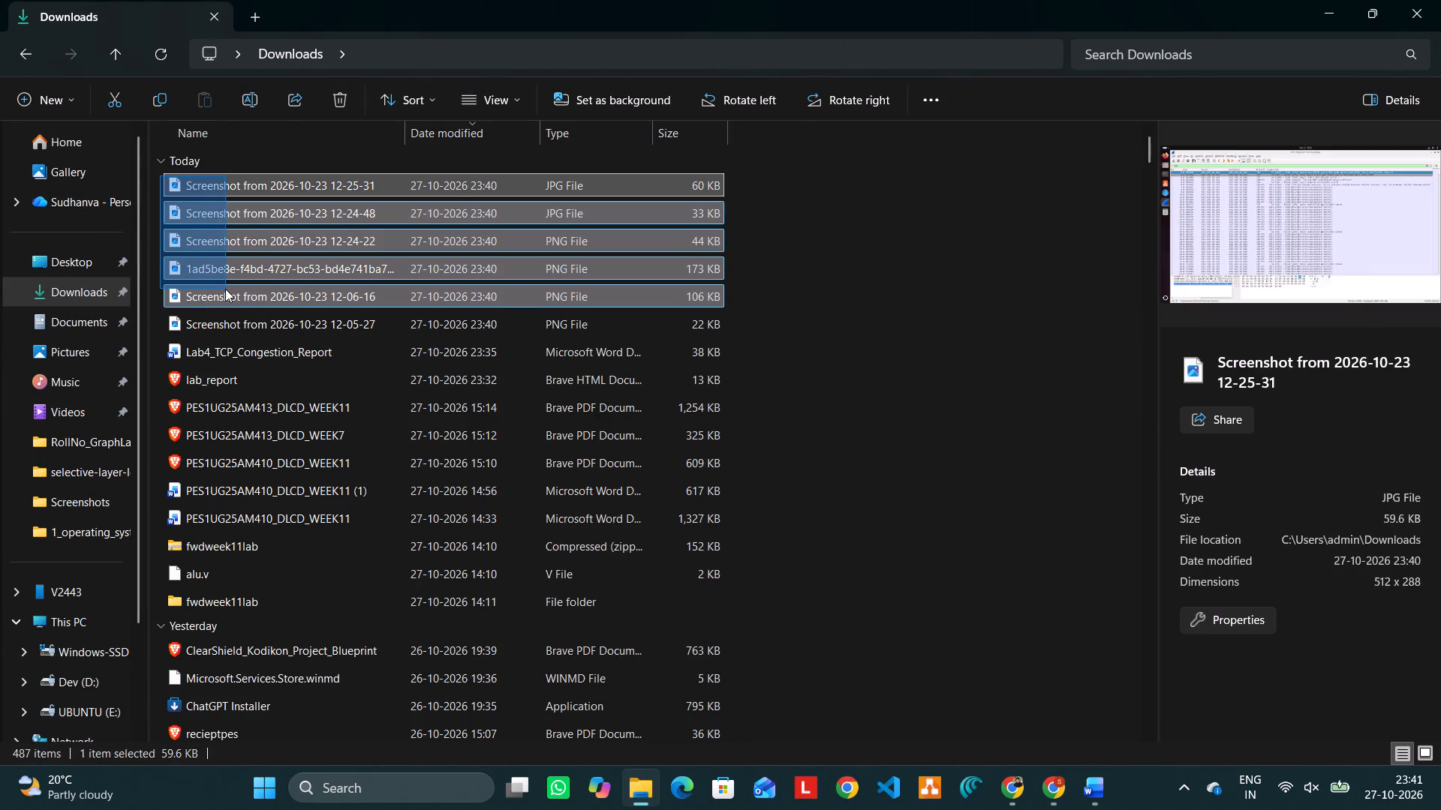
left_click_drag(225, 289, 230, 316)
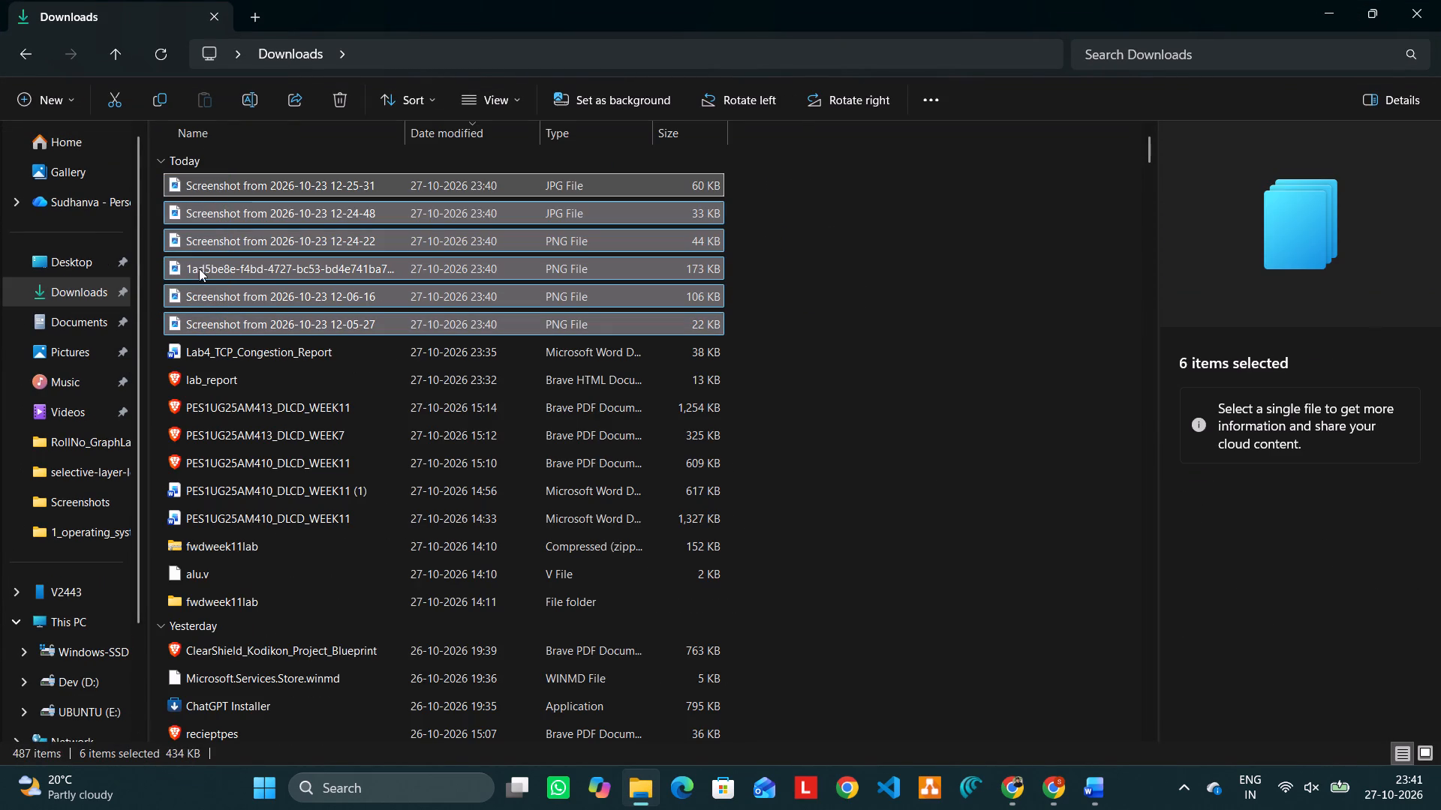
key("ctrl+c")
In Word, paste the six copied images after the "SYN, SYN-ACK, ACK packets" placeholder text.
left_click(1108, 787)
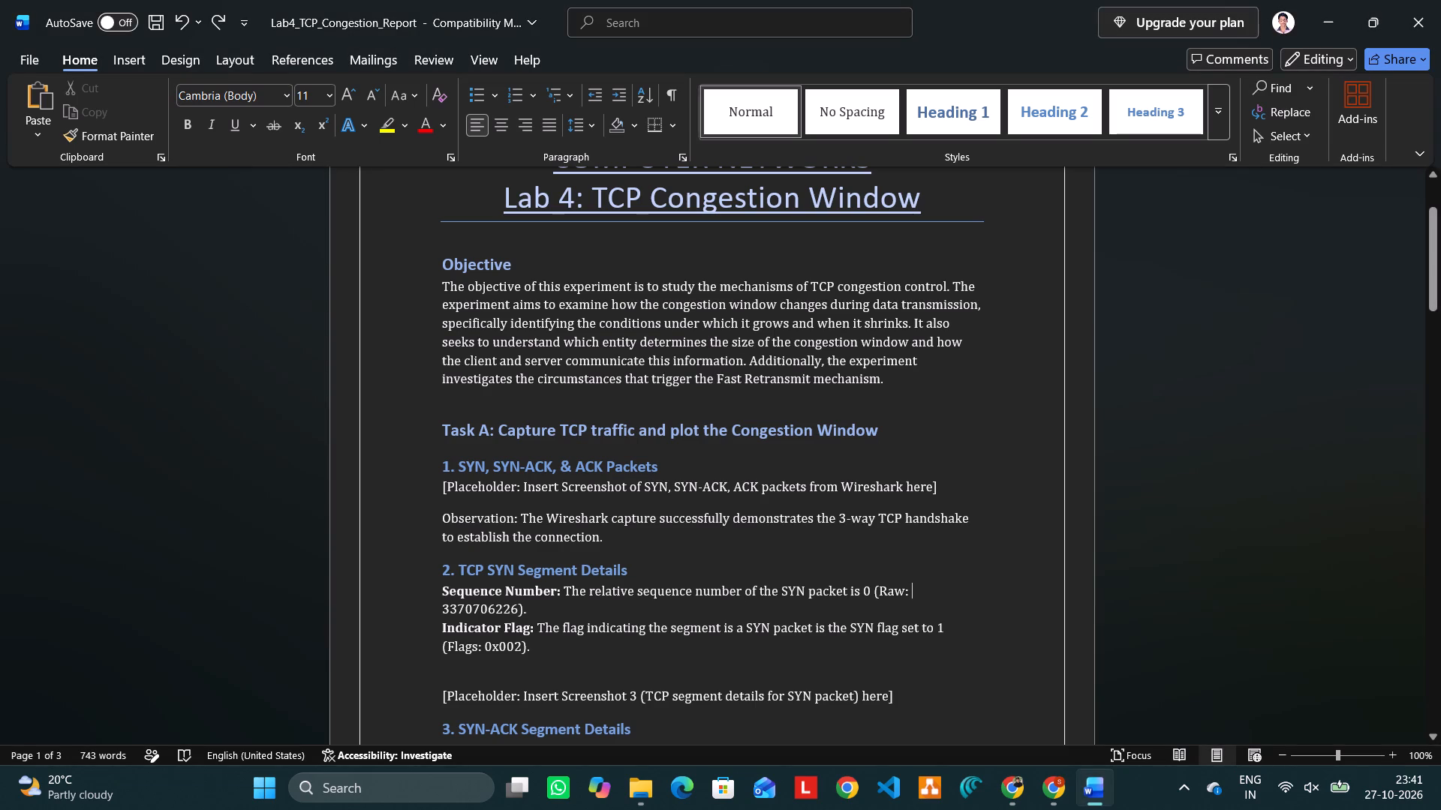
left_click(952, 482)
key("ctrl+v")
Cut the 12-06-16 packet list image and paste it at the start of the "SYN, SYN-ACK, ACK packets" placeholder line.
scroll(898, 490, "up", 18)
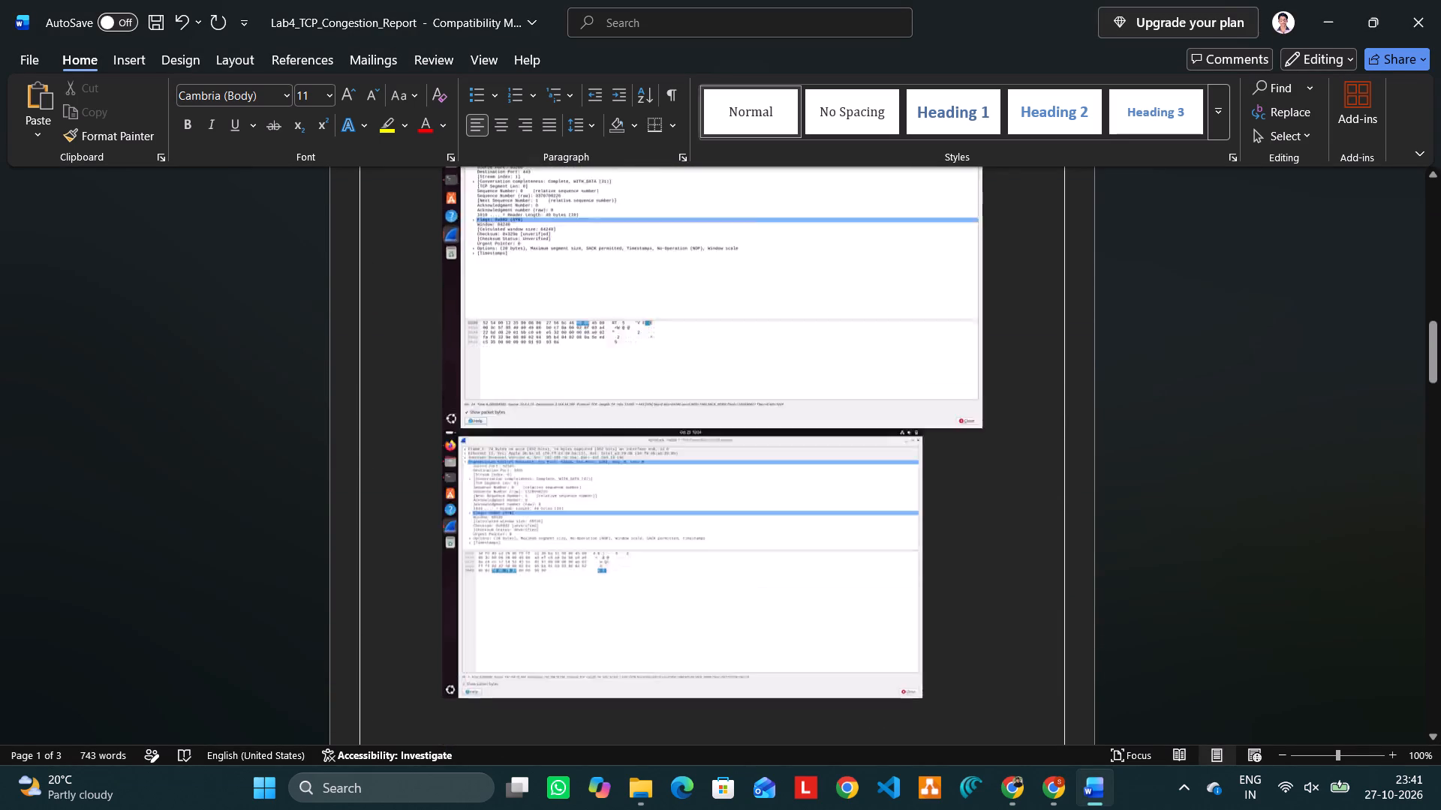
scroll(896, 485, "up", 16)
scroll(738, 659, "down", 7)
left_click(720, 527)
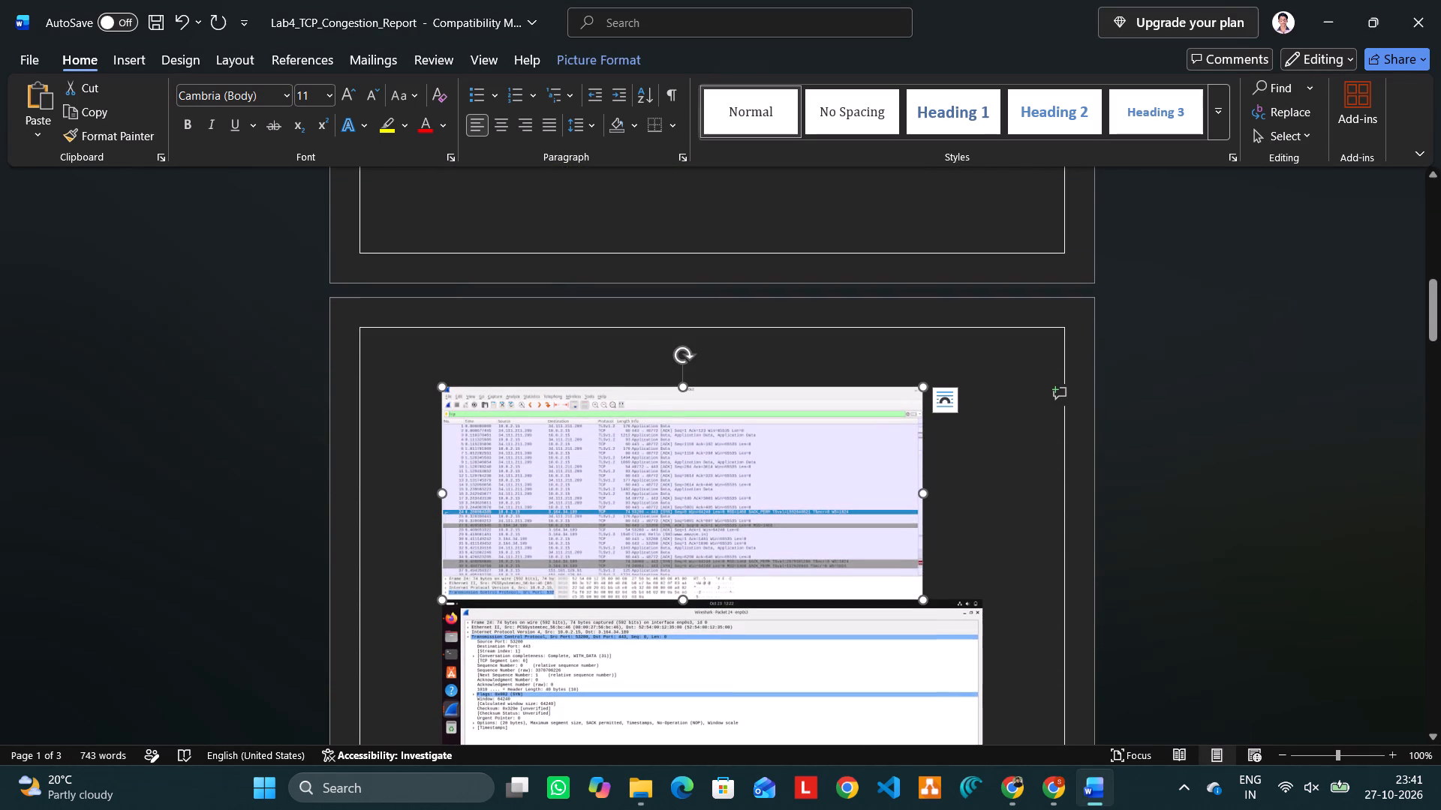
key("ctrl+x")
scroll(720, 546, "up", 19)
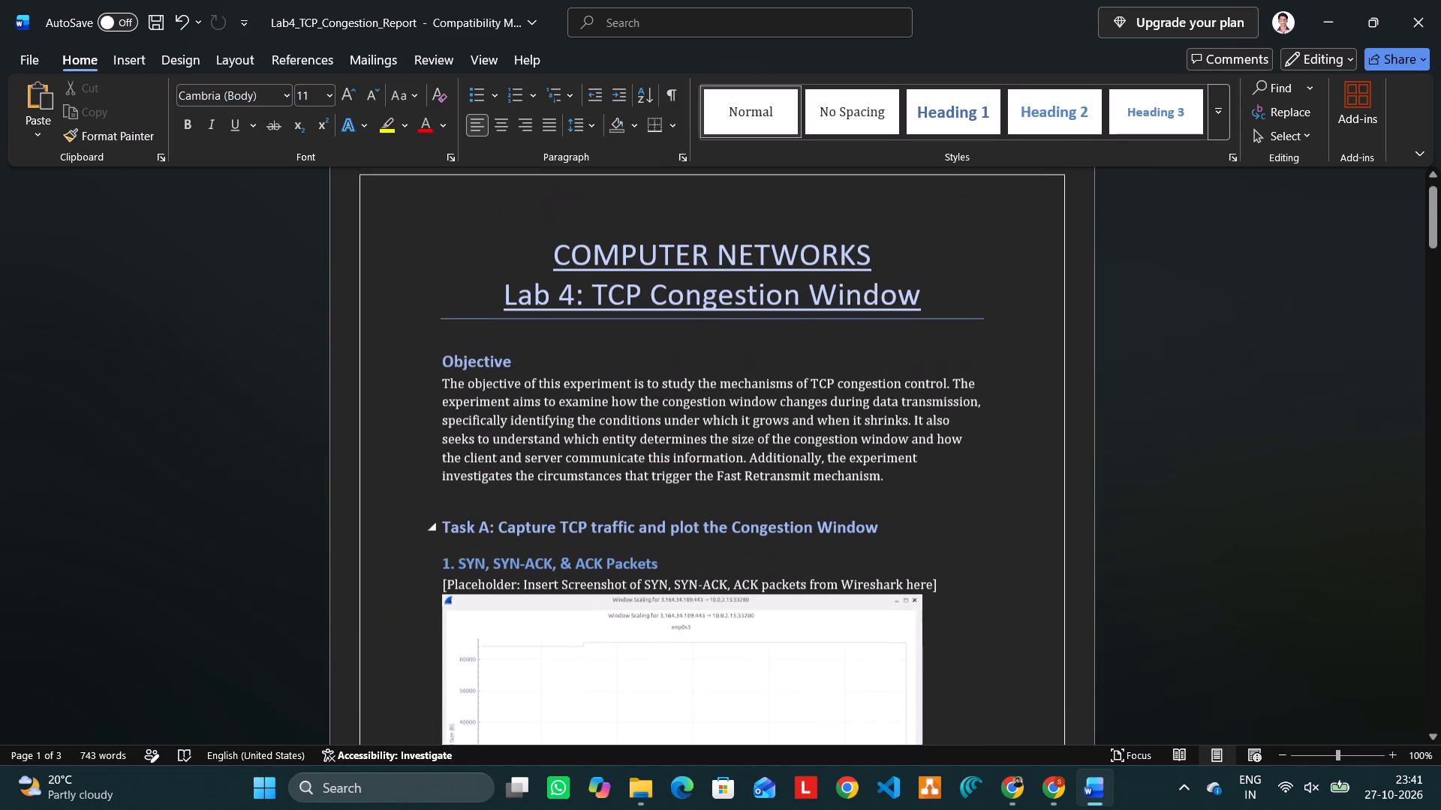
left_click(944, 586)
left_click(438, 587)
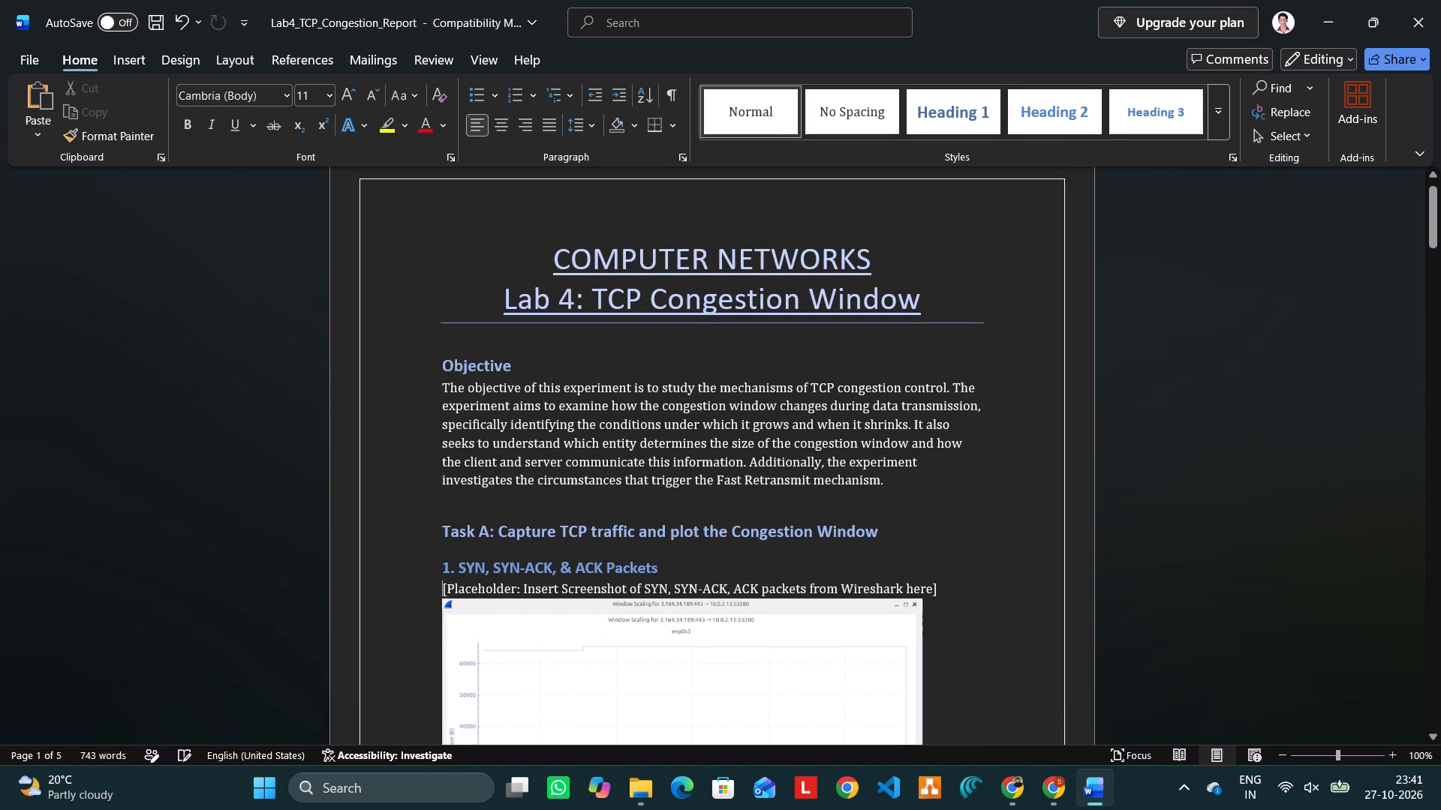
key("ctrl+v")
Review the order of the pasted screenshots and the report sections that follow, down to the SYN and SYN-ACK segment details.
scroll(477, 589, "down", 14)
scroll(478, 588, "up", 1)
scroll(478, 588, "down", 12)
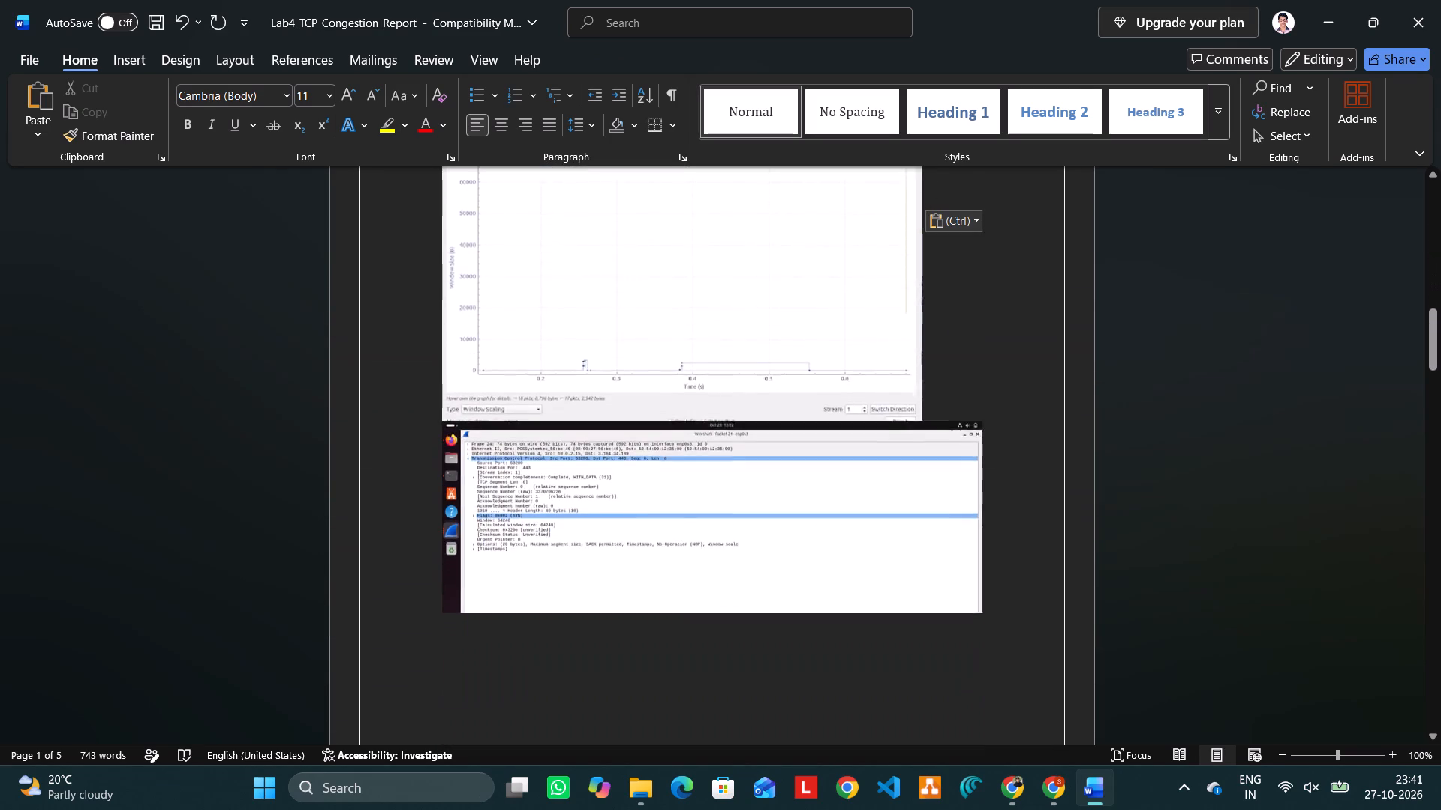
scroll(478, 588, "down", 13)
scroll(477, 586, "up", 5)
scroll(477, 586, "down", 20)
scroll(477, 586, "down", 7)
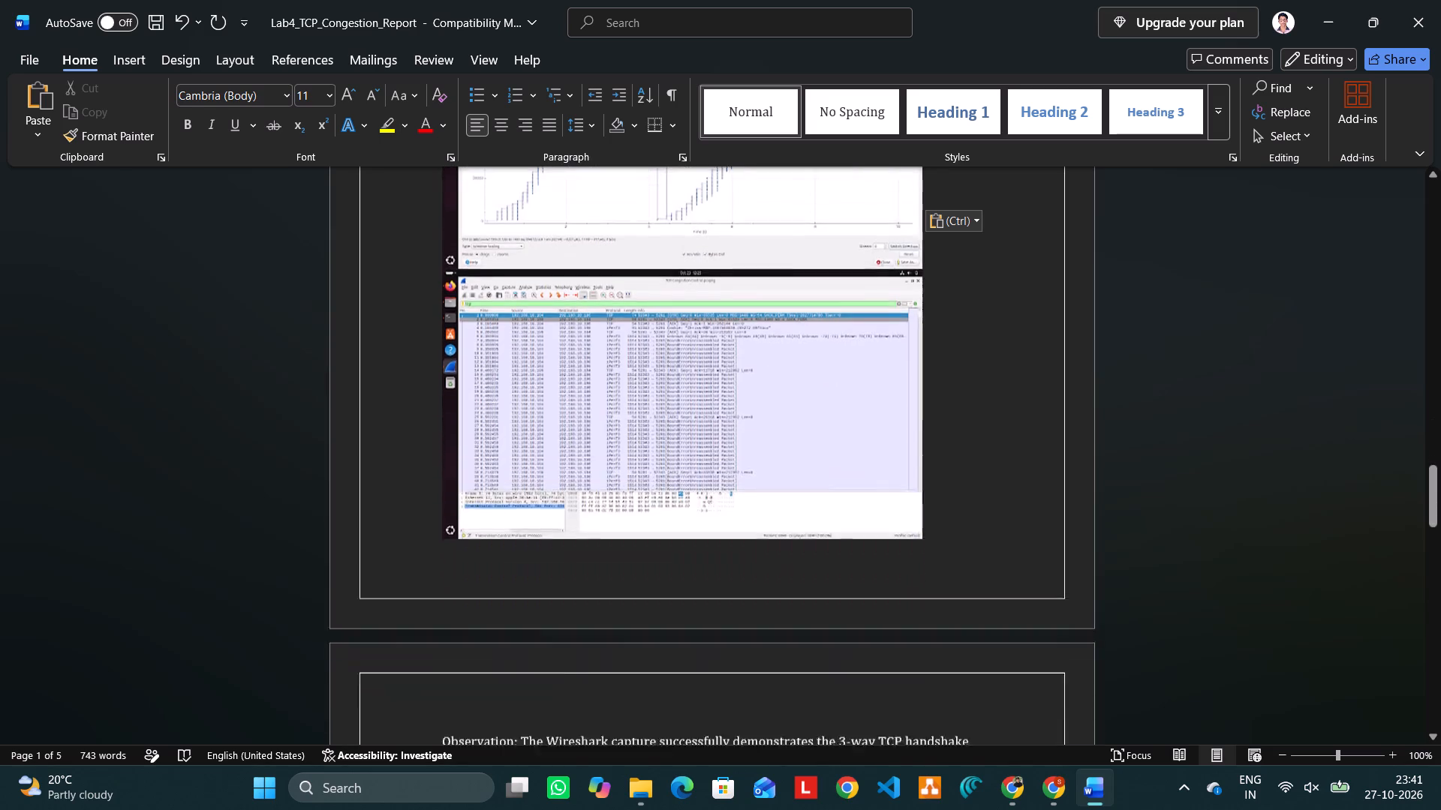
scroll(476, 589, "down", 8)
scroll(475, 590, "up", 4)
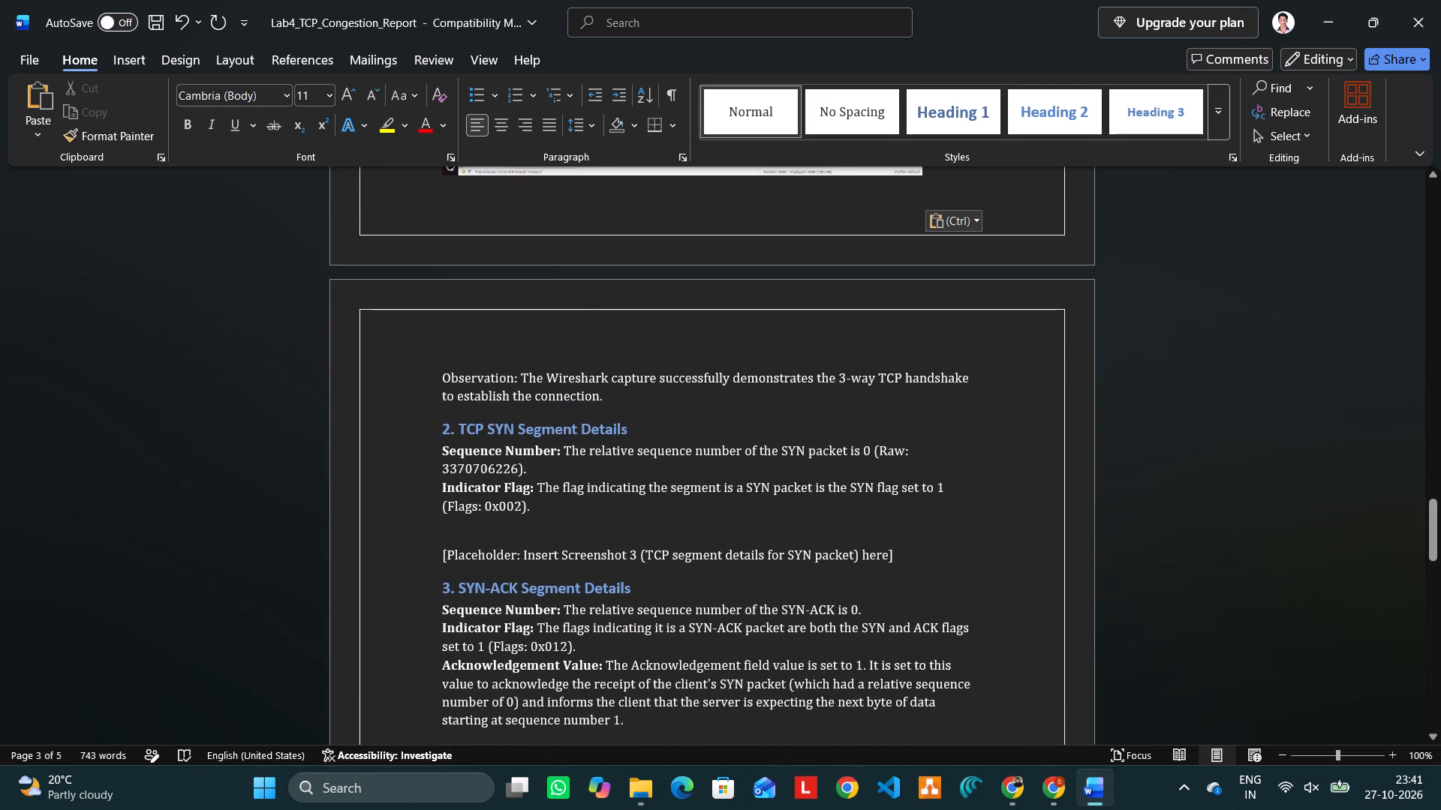
scroll(621, 550, "up", 2)
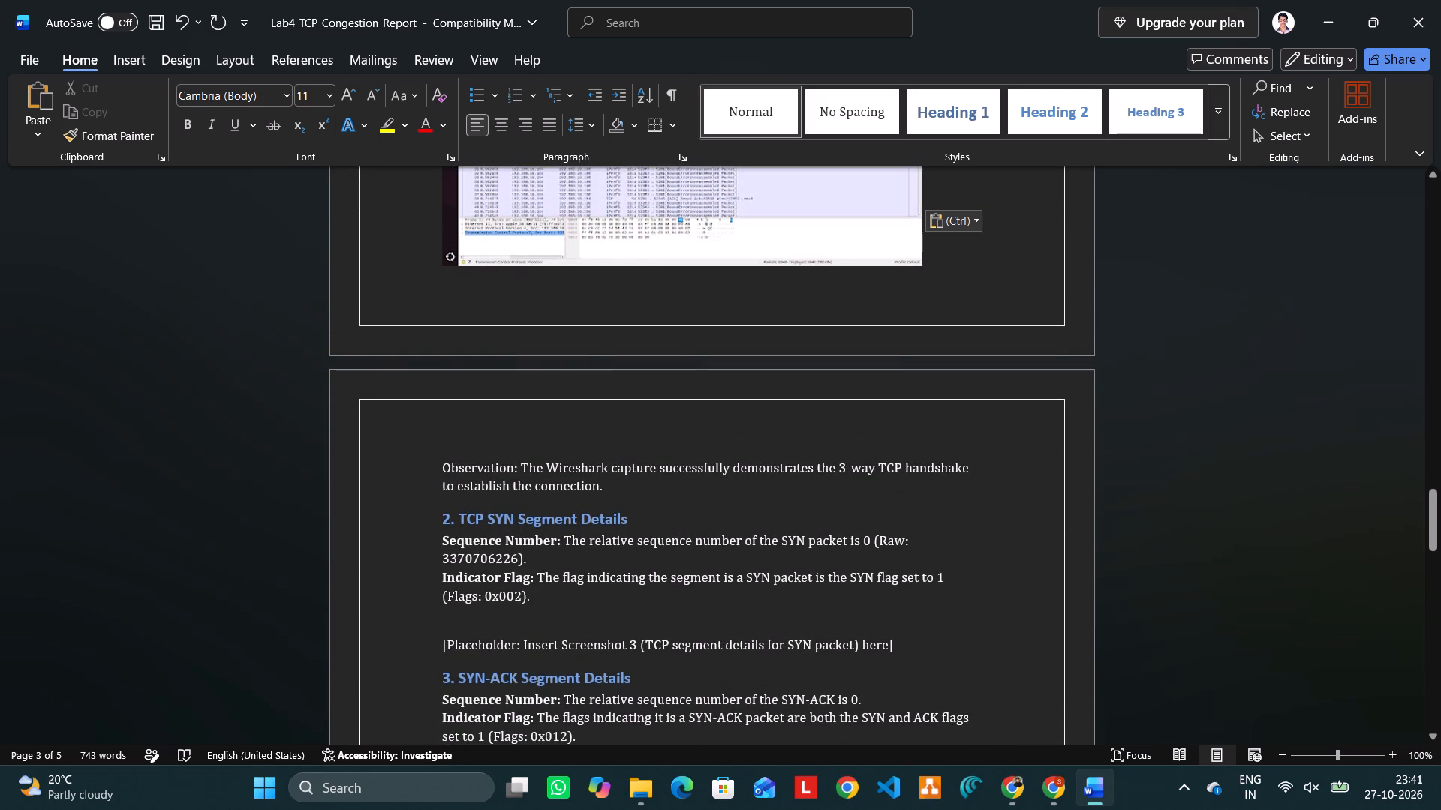
Cut the SYN packet's TCP segment details image and paste it above the Screenshot 3 placeholder in section 2, TCP SYN Segment Details.
scroll(597, 649, "up", 8)
scroll(594, 634, "up", 13)
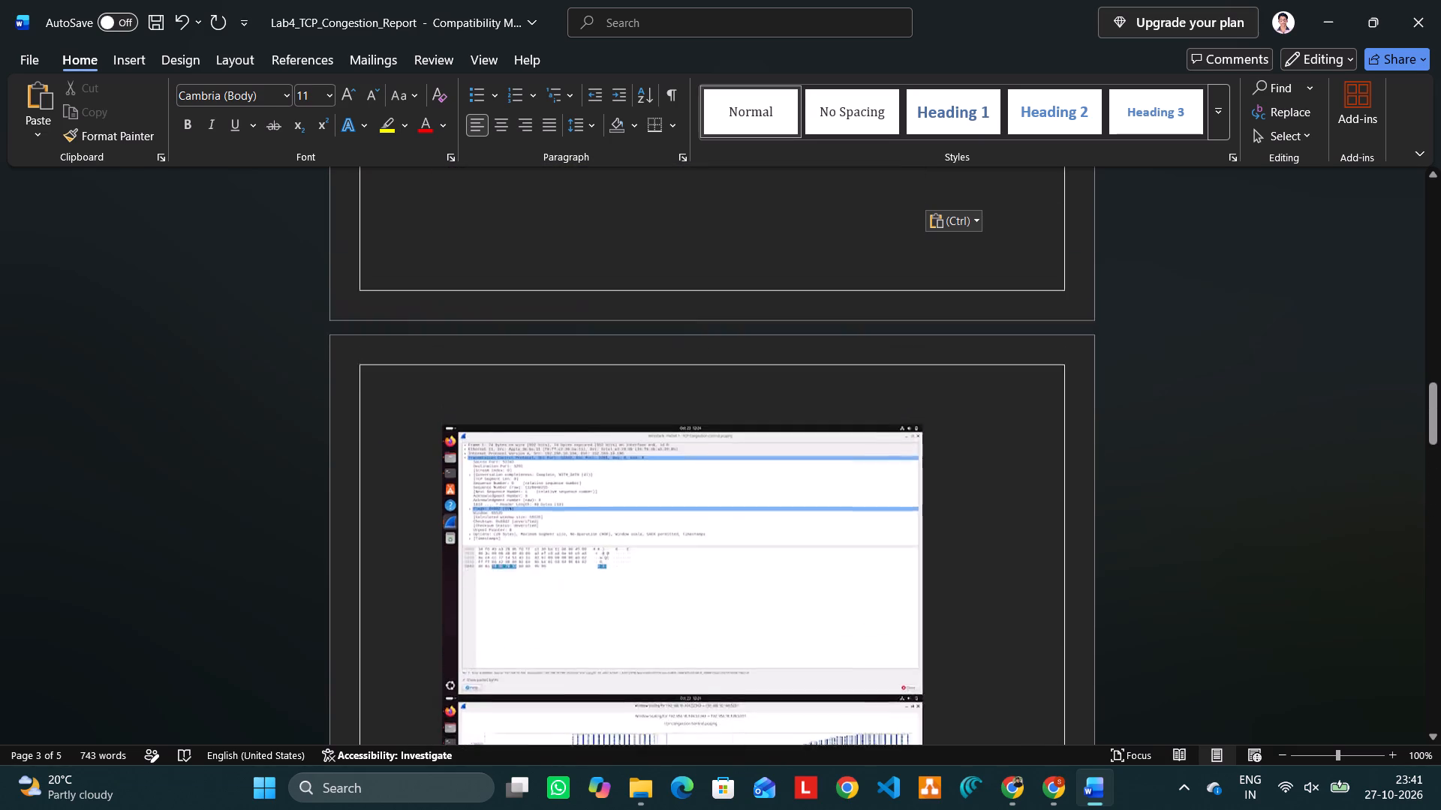
scroll(592, 619, "up", 8)
scroll(590, 617, "down", 8)
scroll(587, 613, "up", 9)
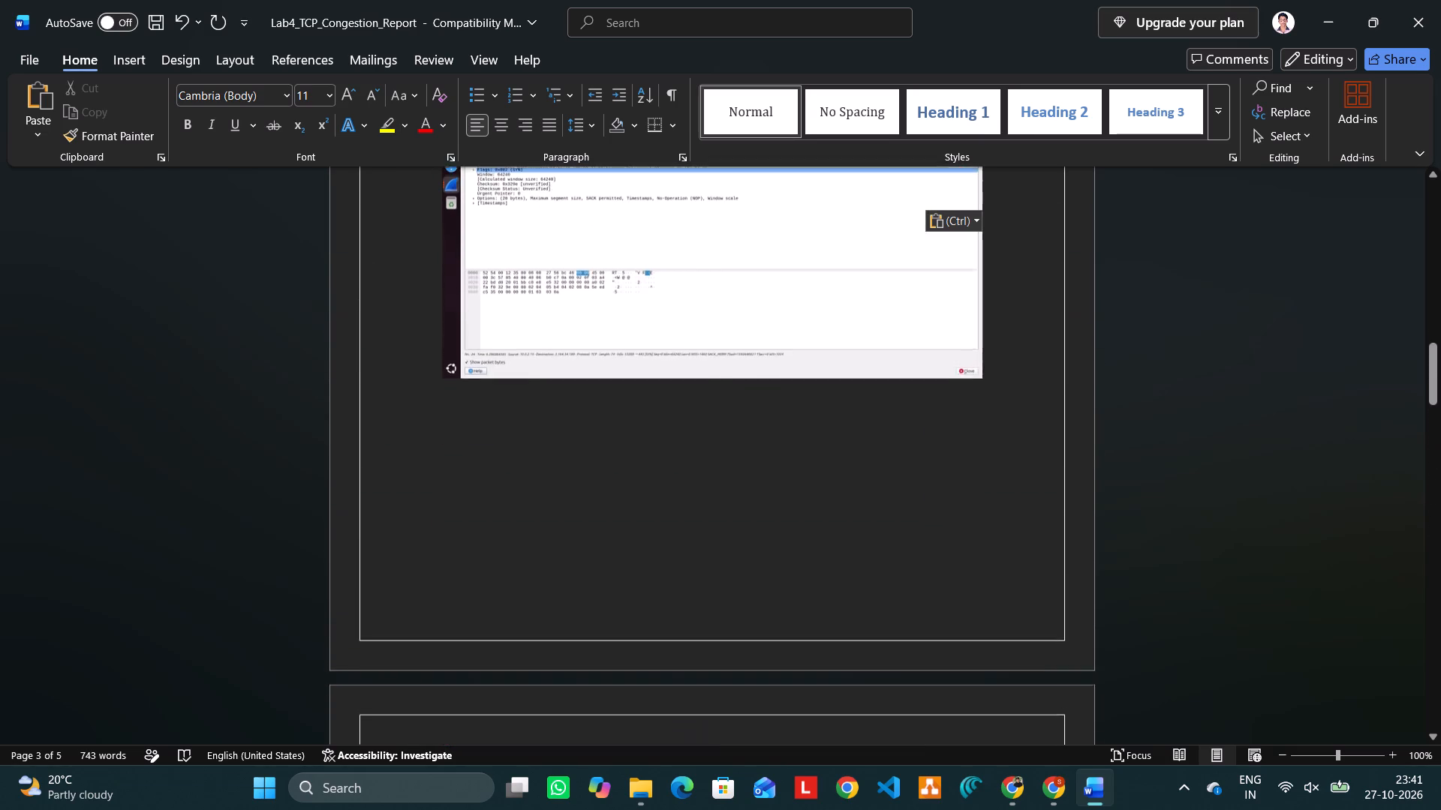
scroll(587, 612, "up", 8)
left_click(600, 614)
right_click(596, 613)
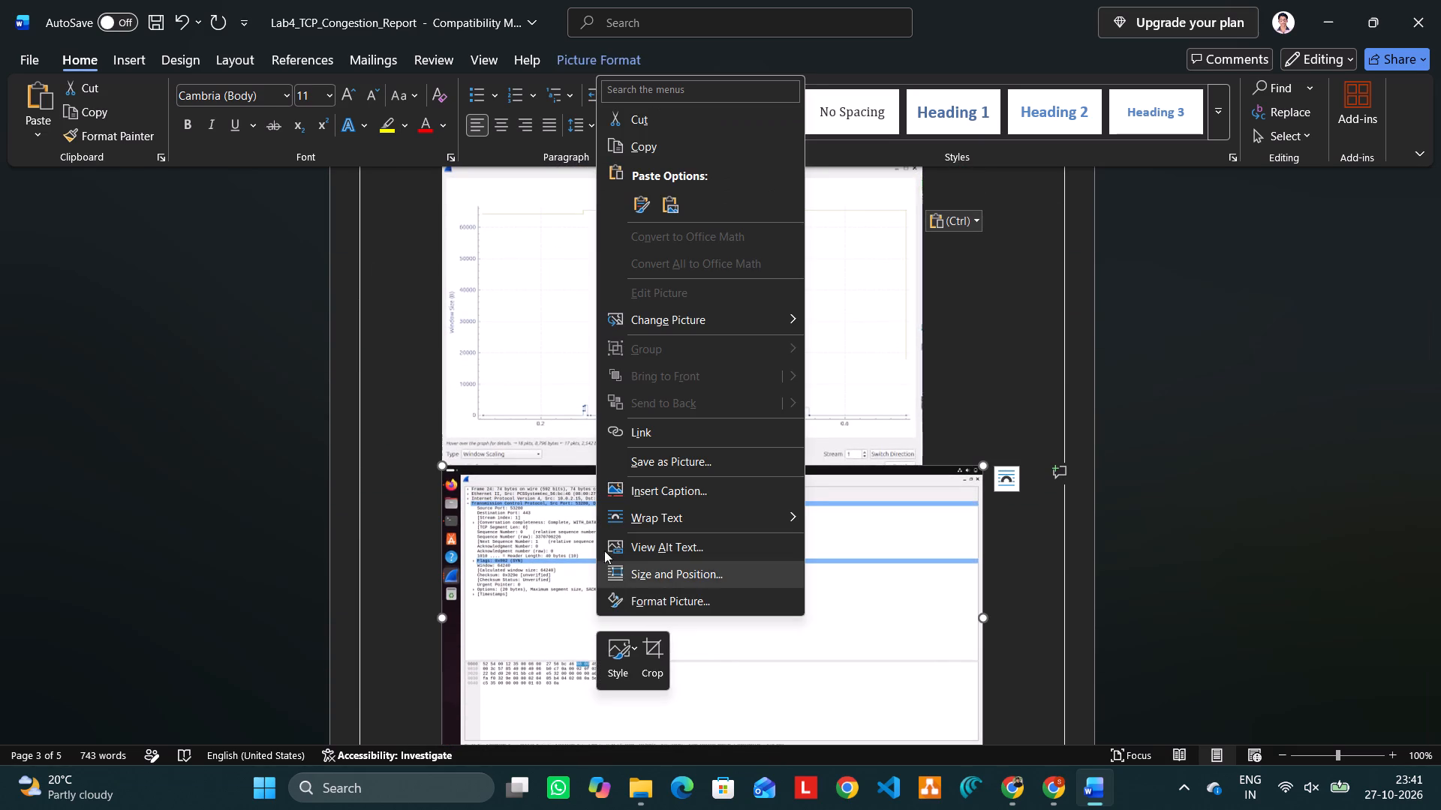
left_click(543, 592)
key("ctrl+x")
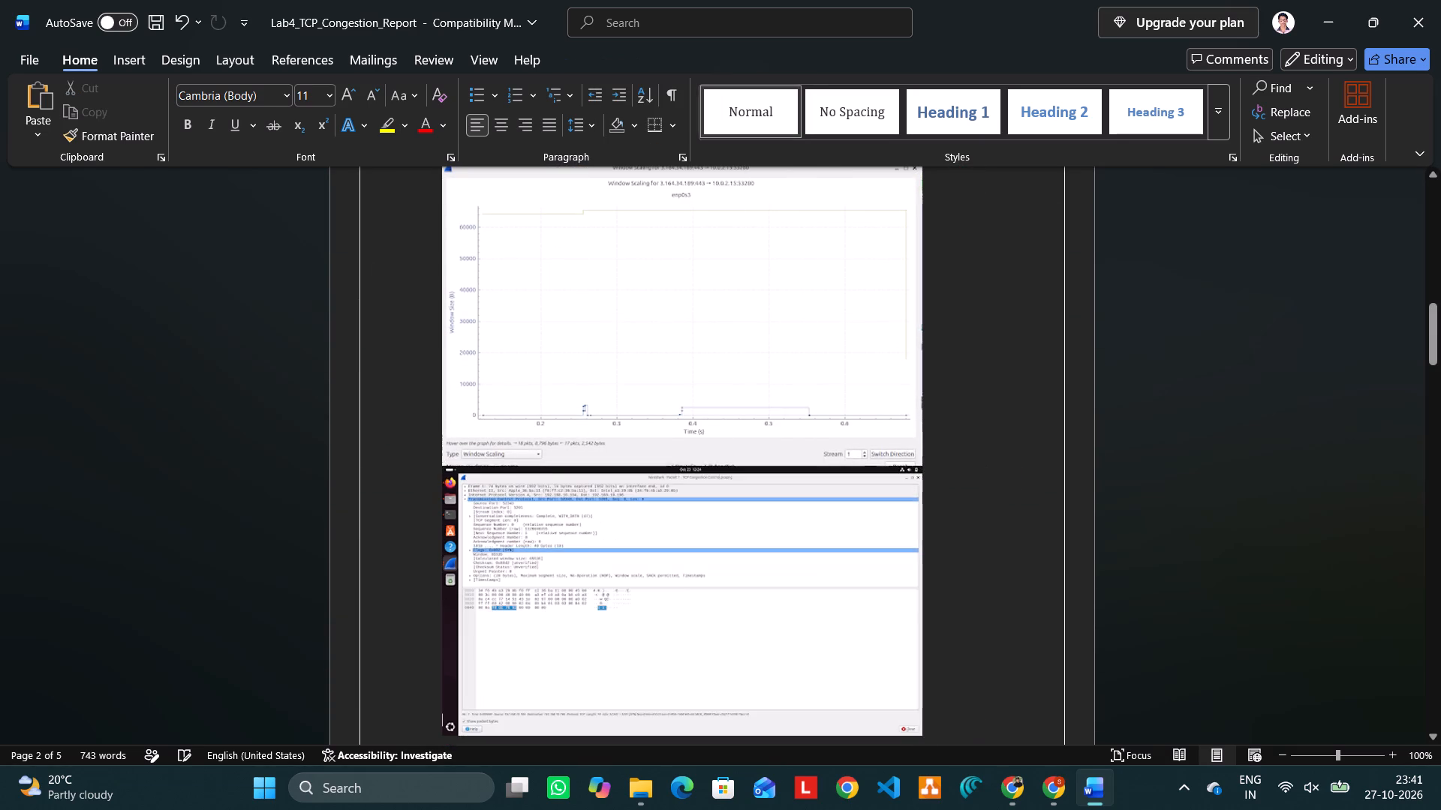
scroll(534, 637, "down", 20)
scroll(534, 637, "down", 12)
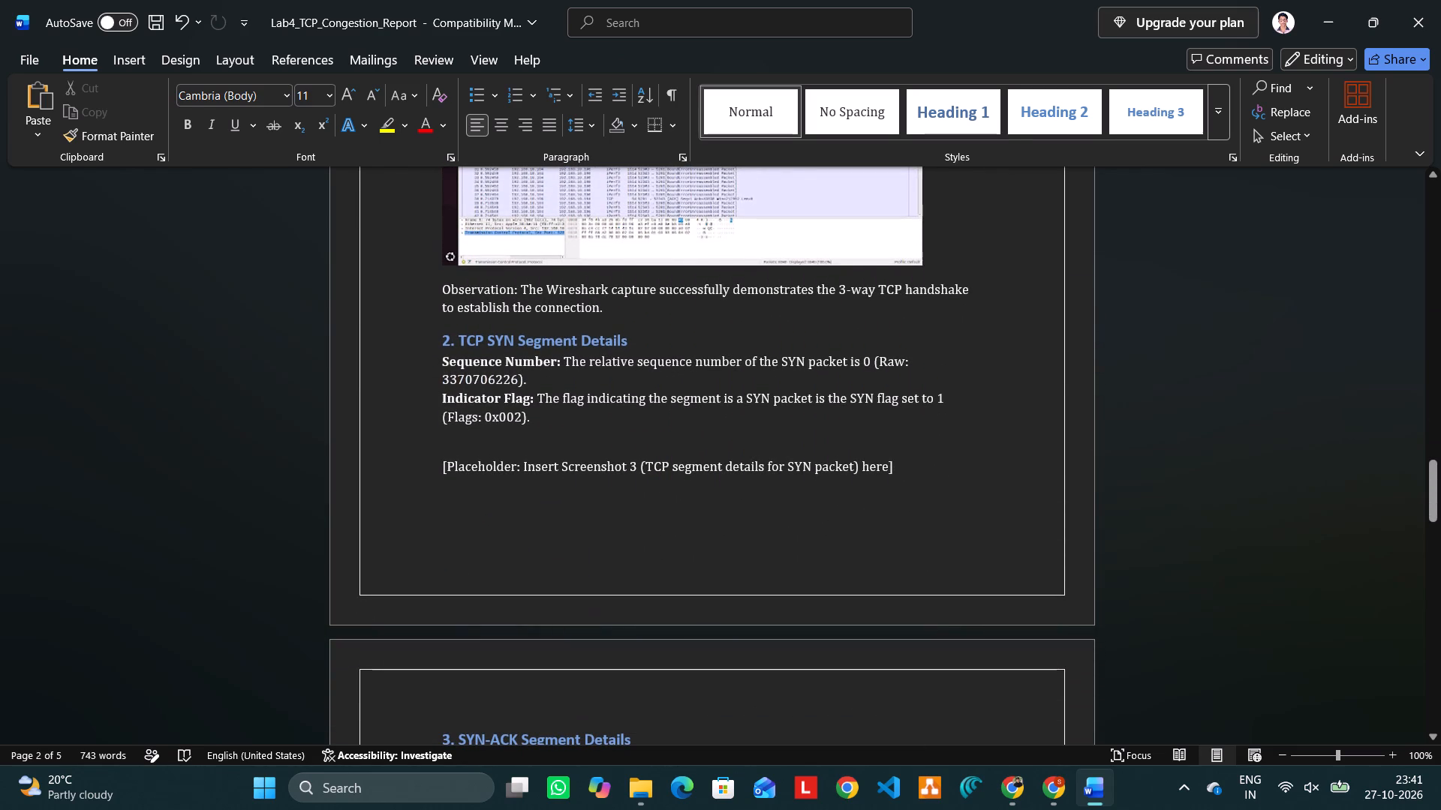
left_click(687, 441)
key("ctrl+v")
Review the remaining screenshot placeholders in the SYN-ACK Segment Details and Congestion Window Plot sections.
scroll(584, 490, "down", 16)
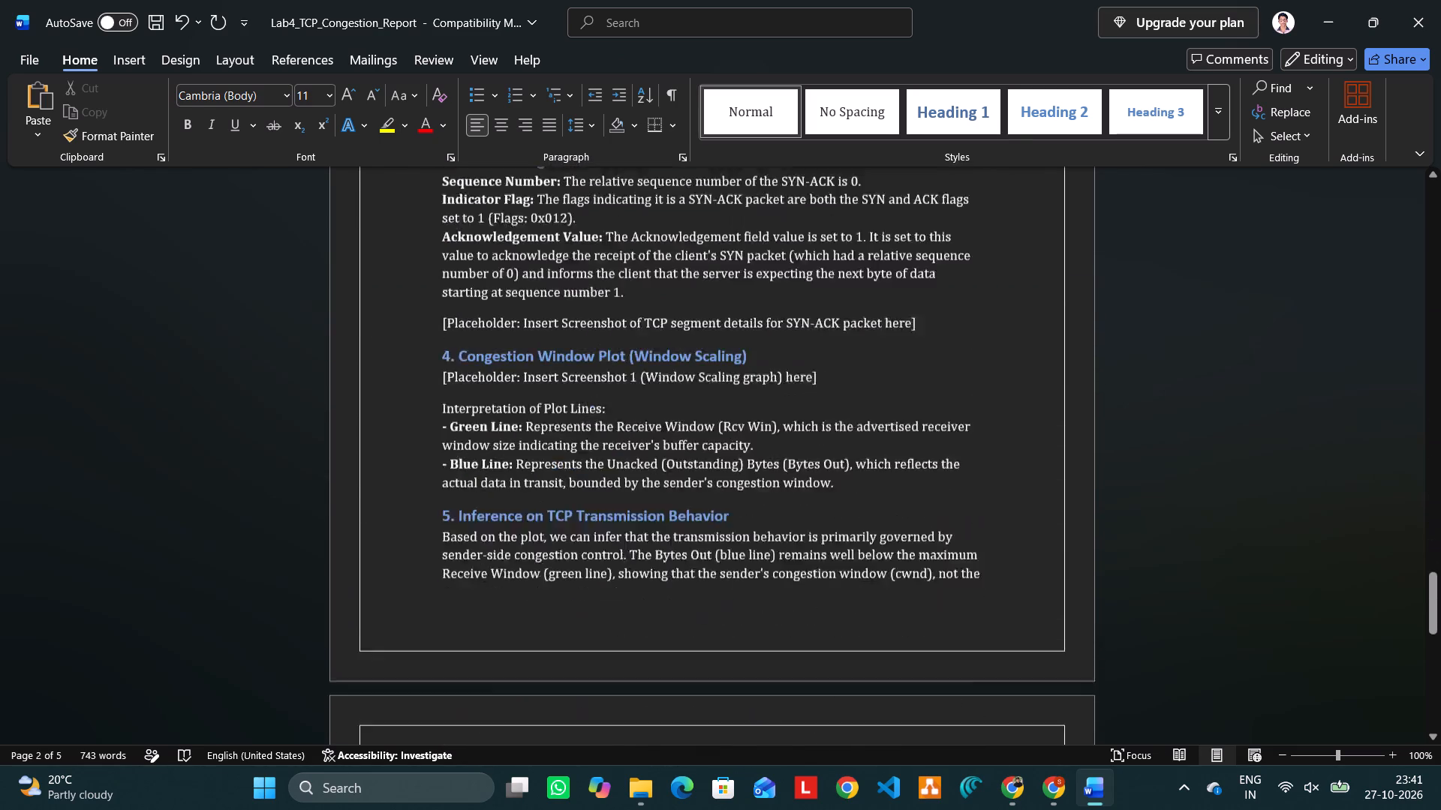
scroll(584, 491, "up", 4)
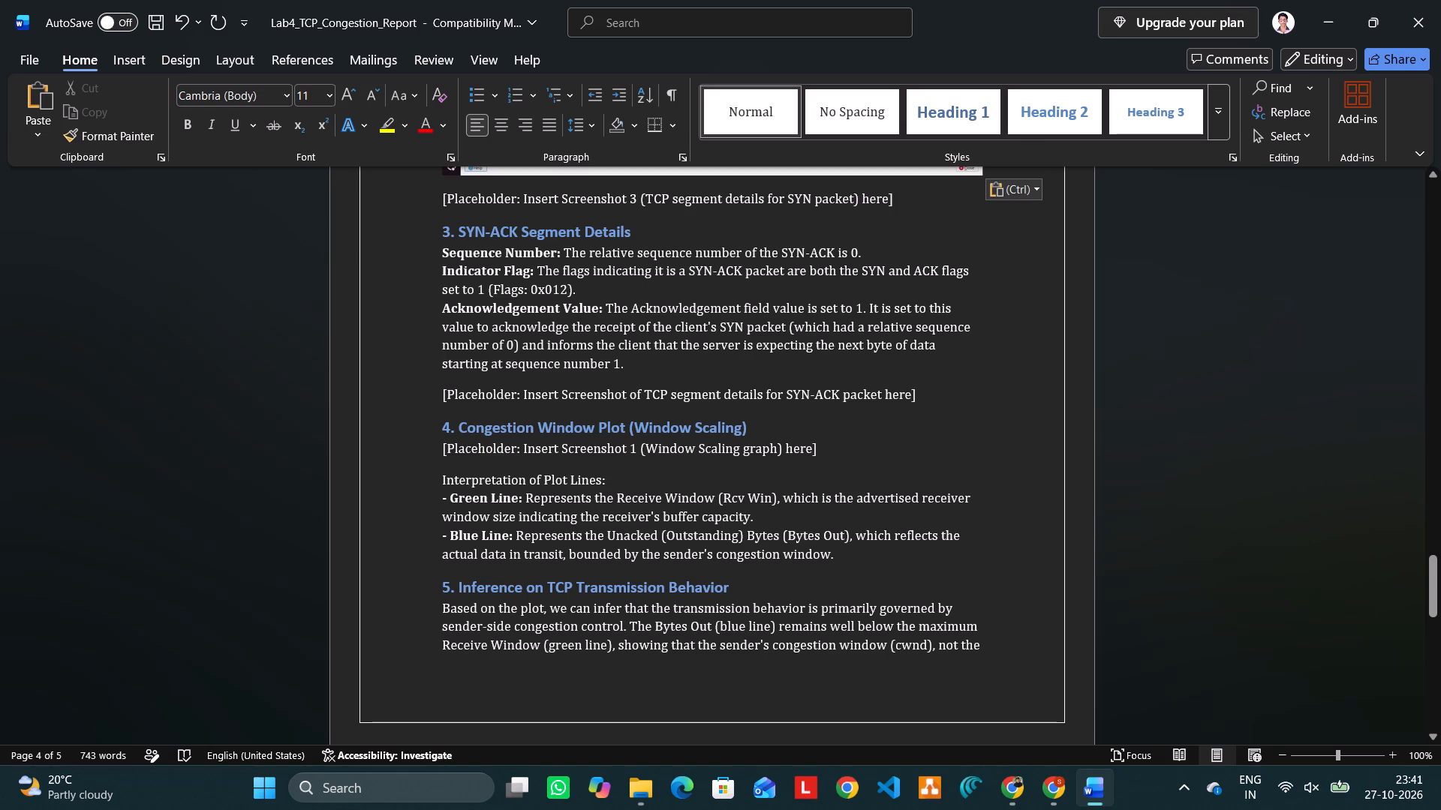
scroll(687, 458, "down", 1)
scroll(687, 458, "up", 6)
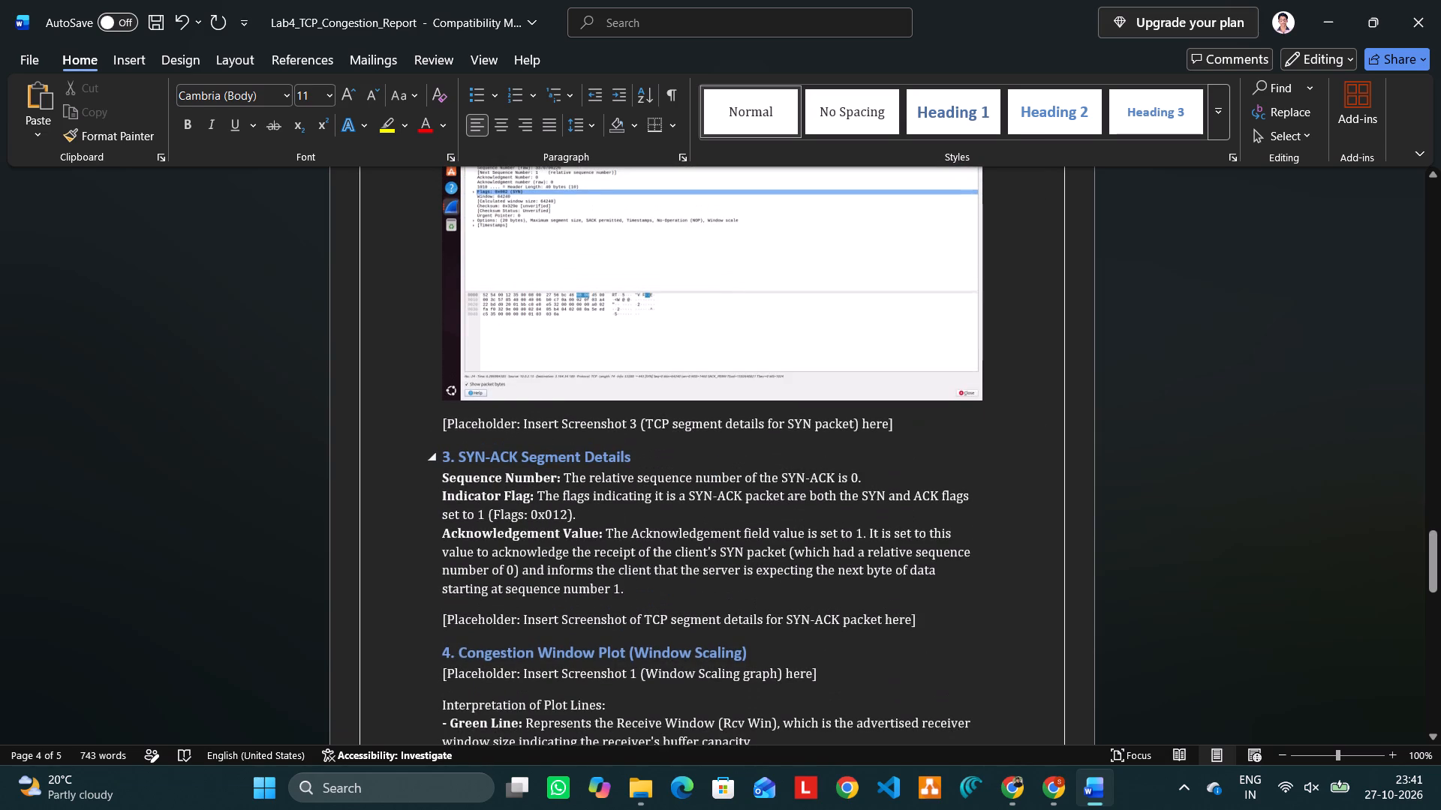
scroll(687, 458, "up", 7)
scroll(687, 458, "down", 9)
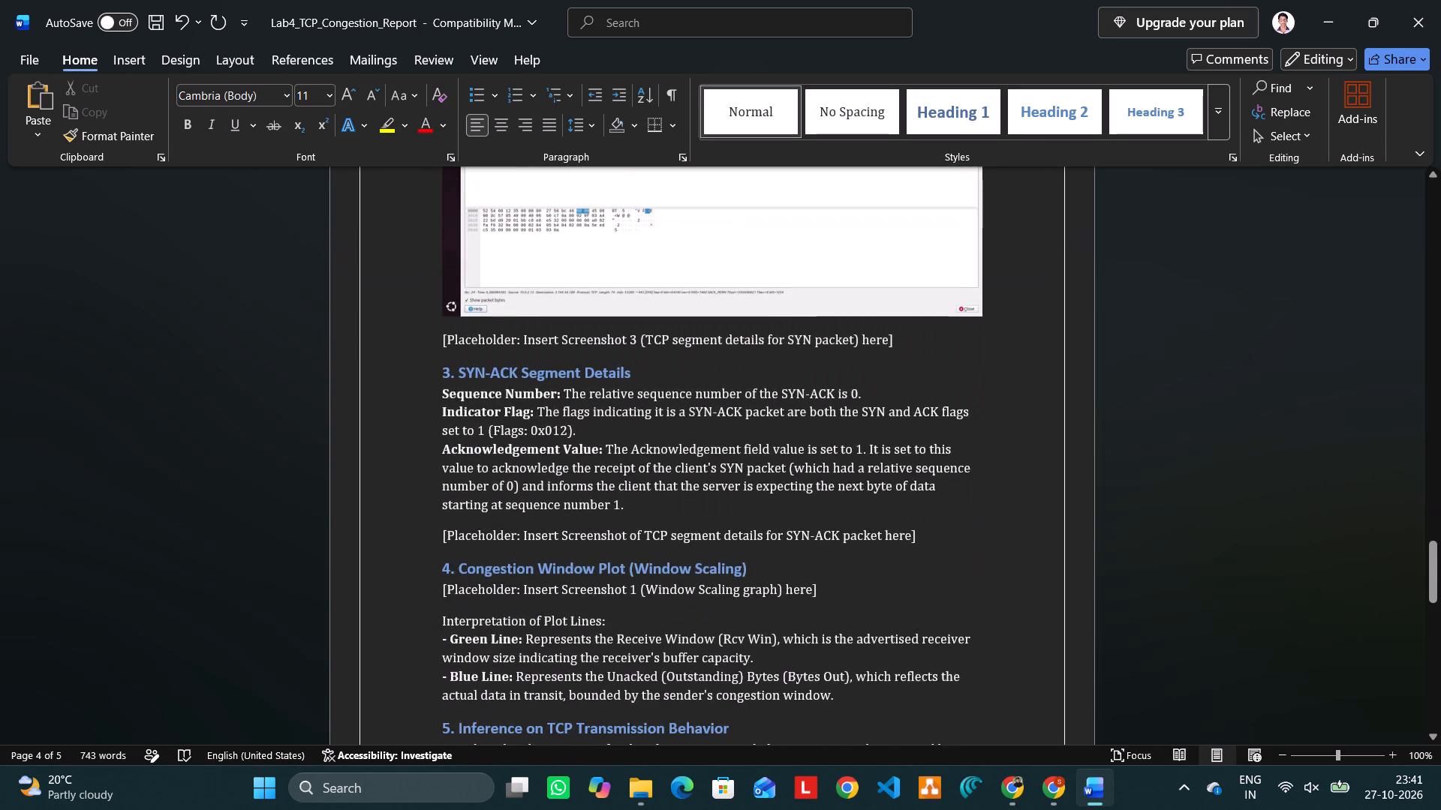
scroll(687, 458, "down", 4)
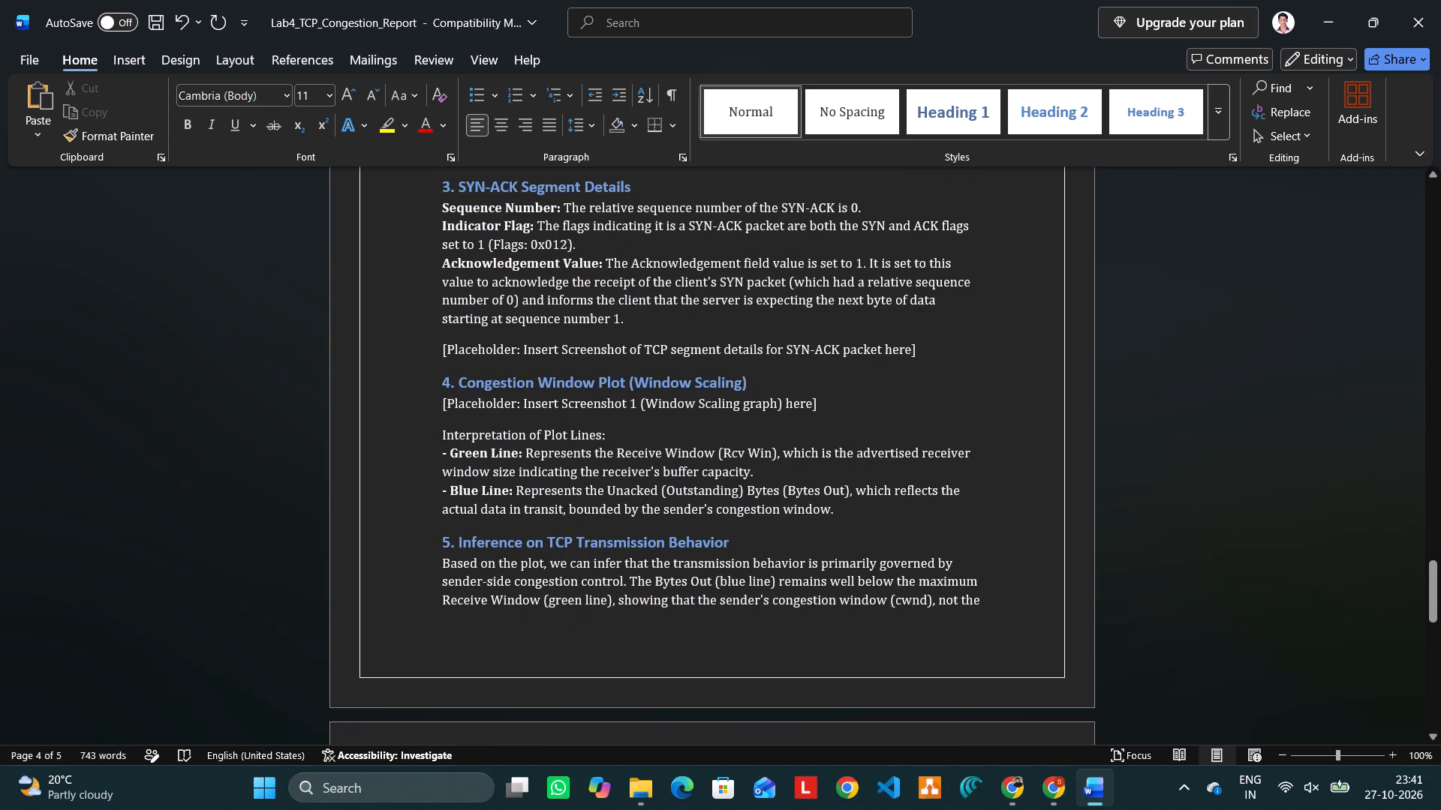
scroll(687, 458, "down", 2)
scroll(687, 458, "up", 2)
Cut the first Window Scaling graph image from the pasted screenshots for placement at the Congestion Window Plot section's placeholder.
scroll(695, 443, "up", 9)
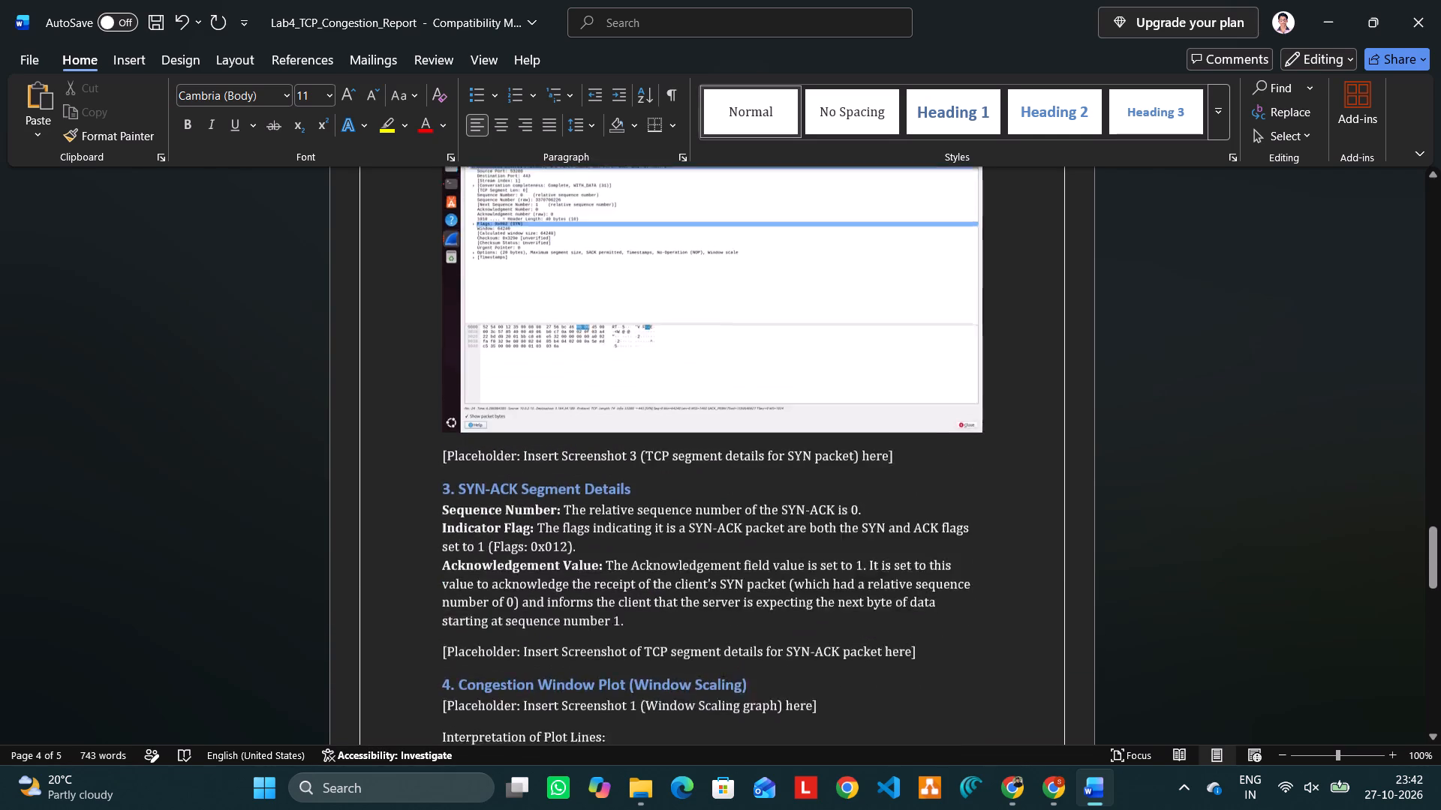
scroll(695, 443, "up", 15)
scroll(693, 439, "down", 1)
scroll(693, 438, "up", 20)
scroll(693, 438, "up", 10)
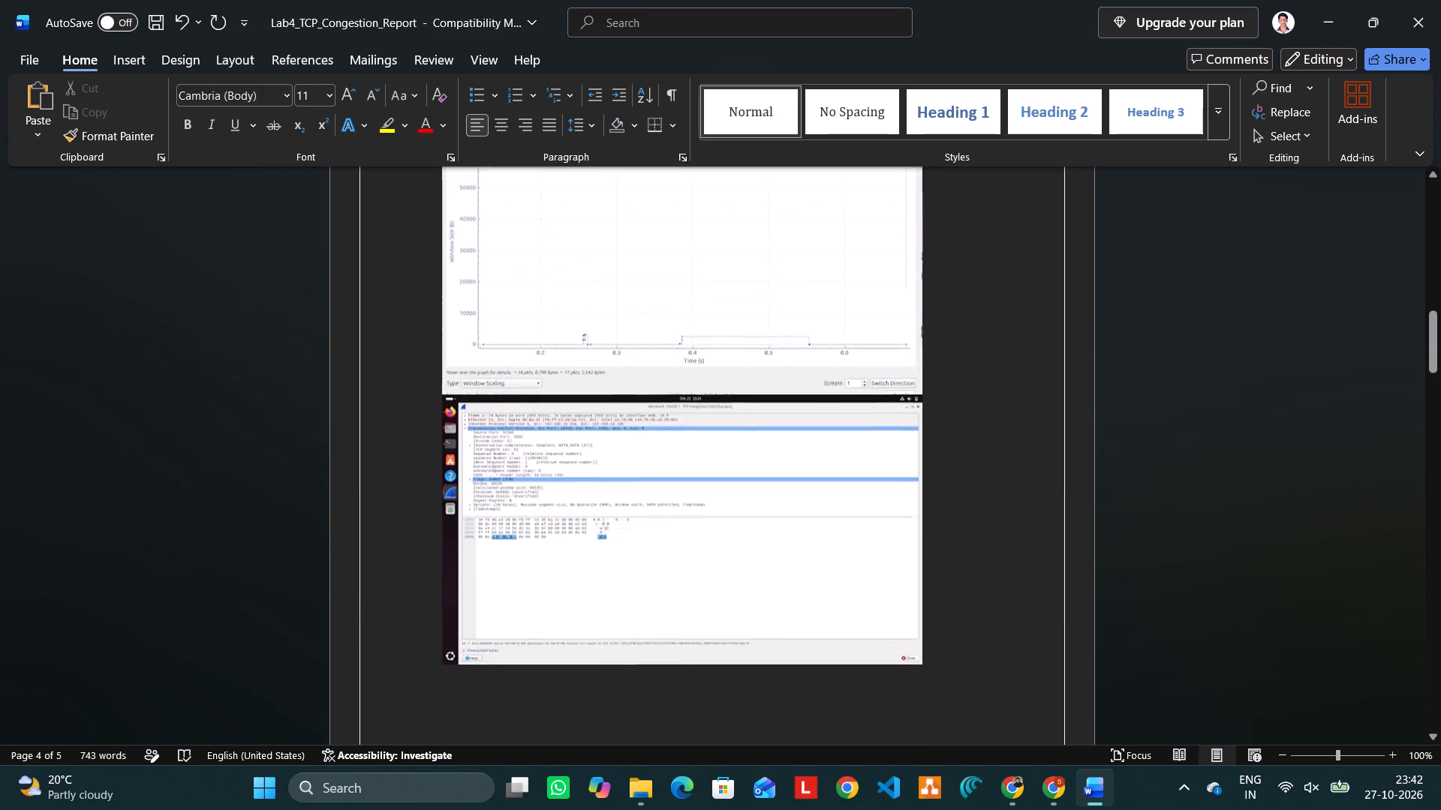
scroll(694, 433, "up", 5)
left_click(692, 466)
key("ctrl+x")
scroll(692, 468, "down", 6)
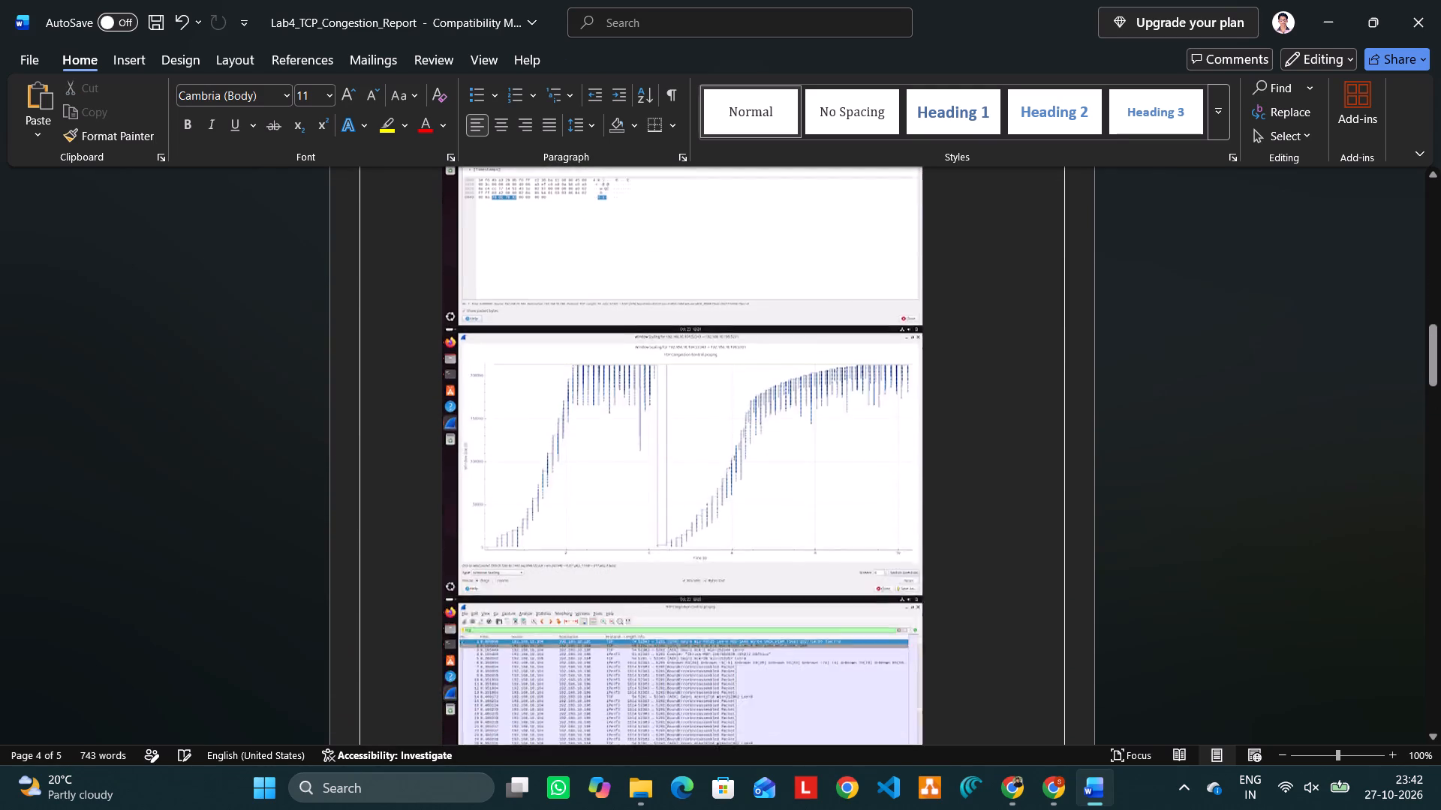
scroll(693, 469, "down", 20)
scroll(687, 450, "down", 13)
scroll(687, 450, "up", 3)
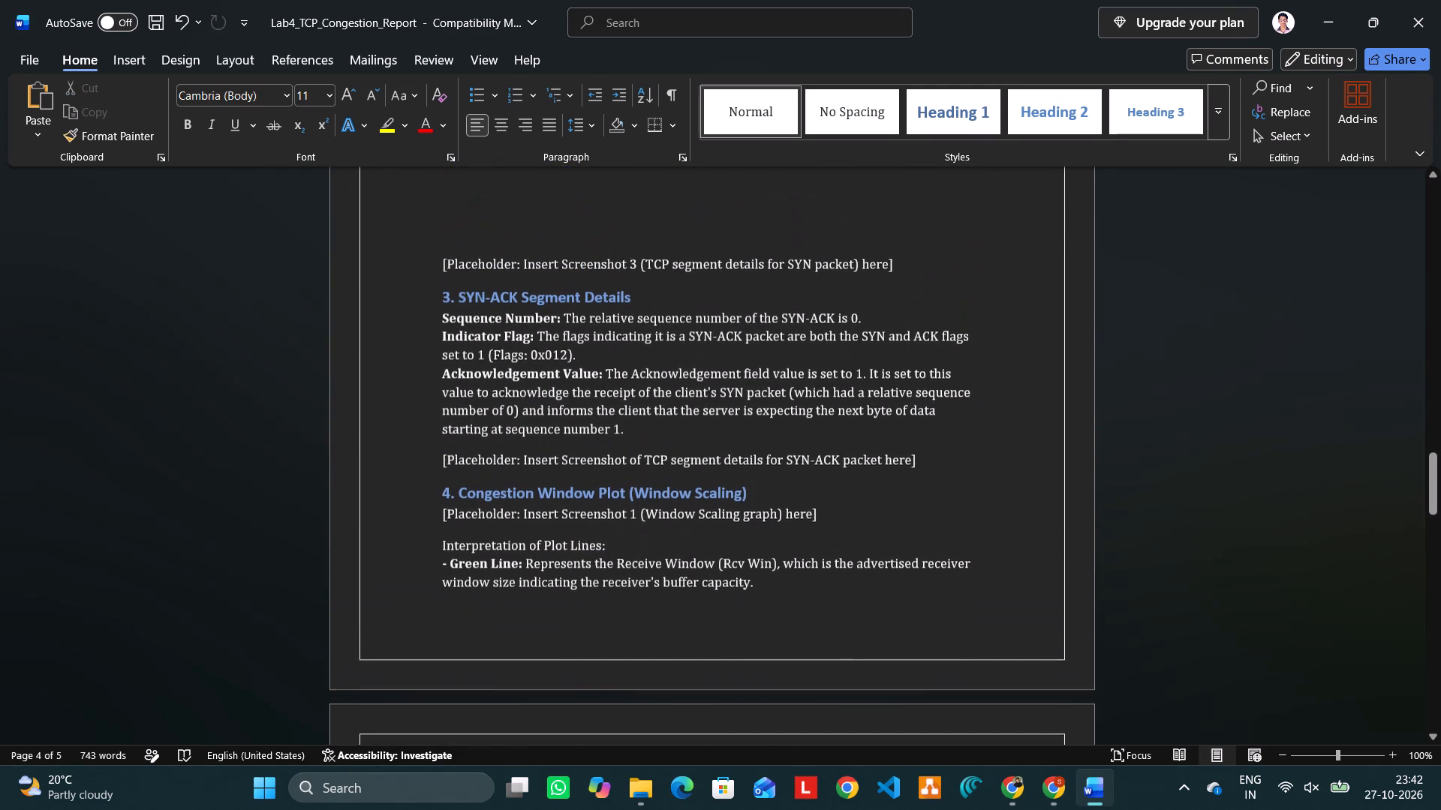
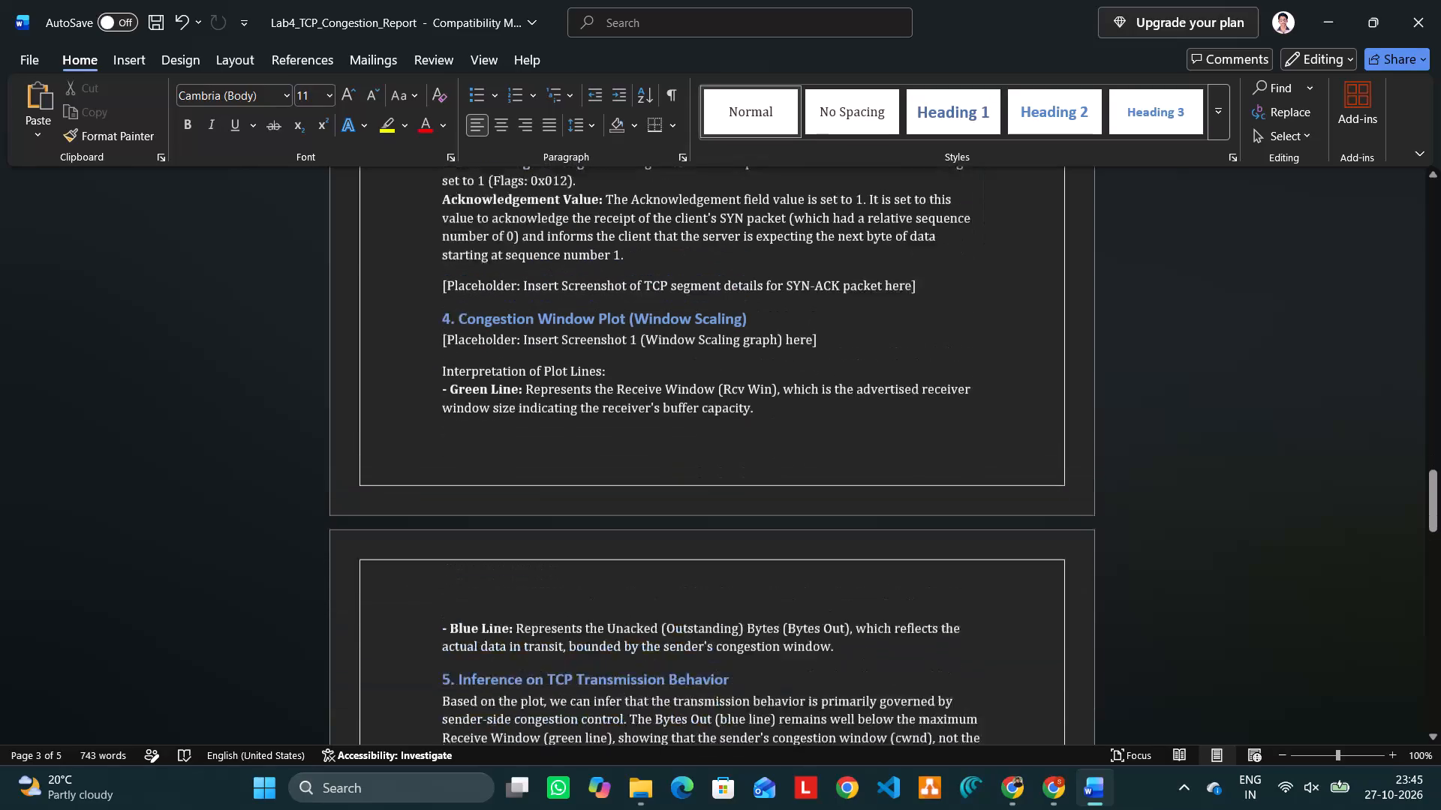
Paste the cut Window Scaling graph directly above the Screenshot 1 placeholder in section 4, Congestion Window Plot.
scroll(730, 448, "up", 5)
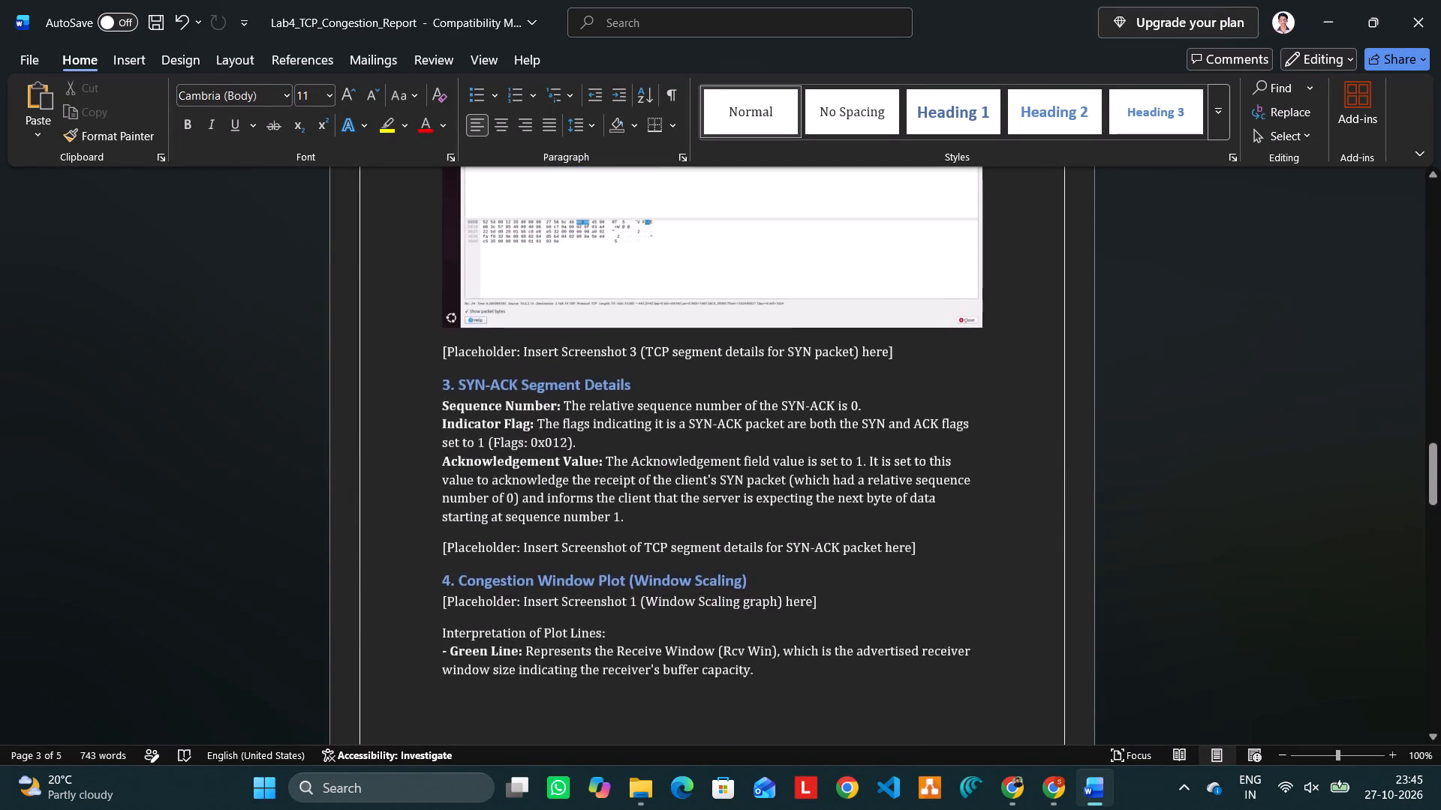
scroll(780, 460, "up", 7)
scroll(760, 525, "down", 13)
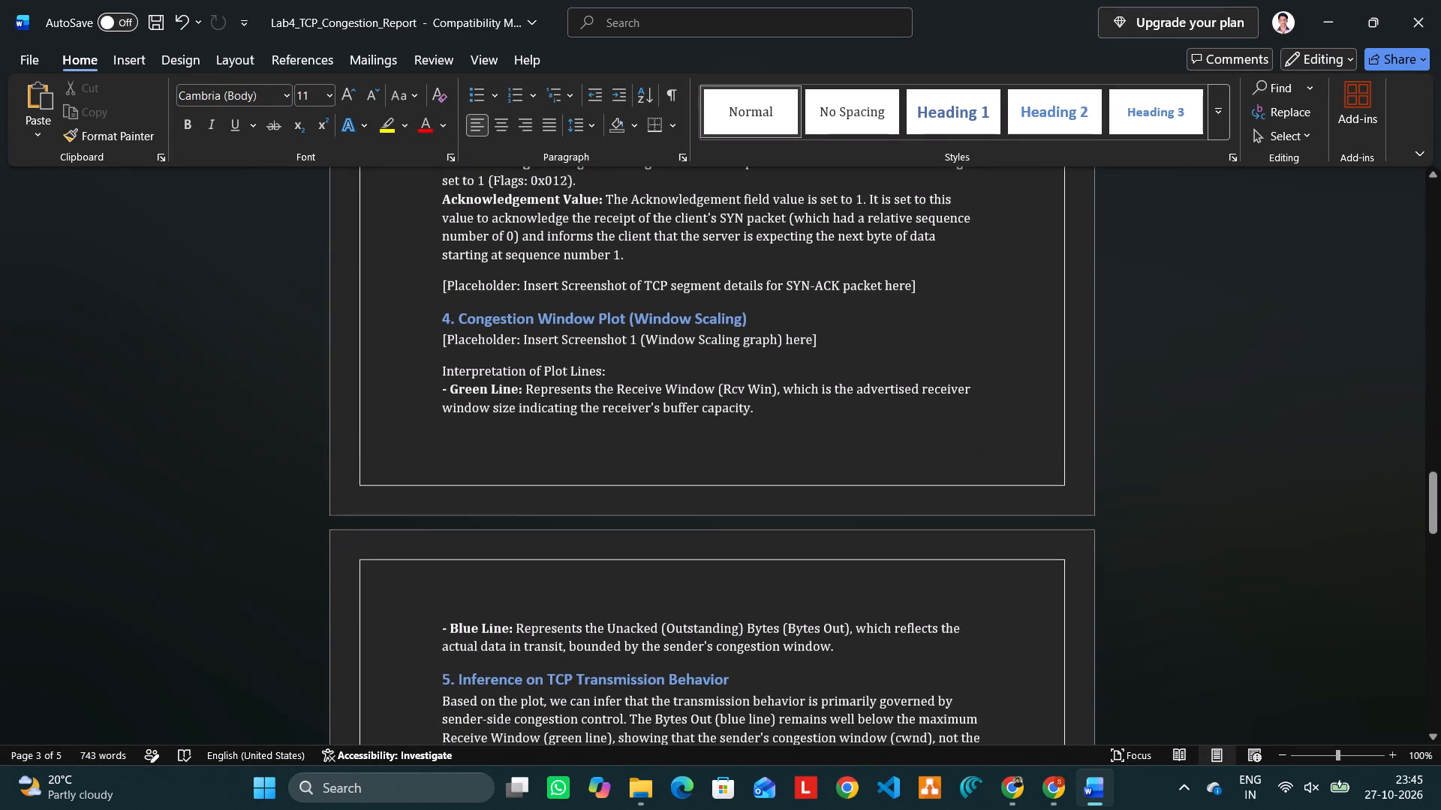
left_click(713, 339)
left_click(790, 347)
left_click(829, 341)
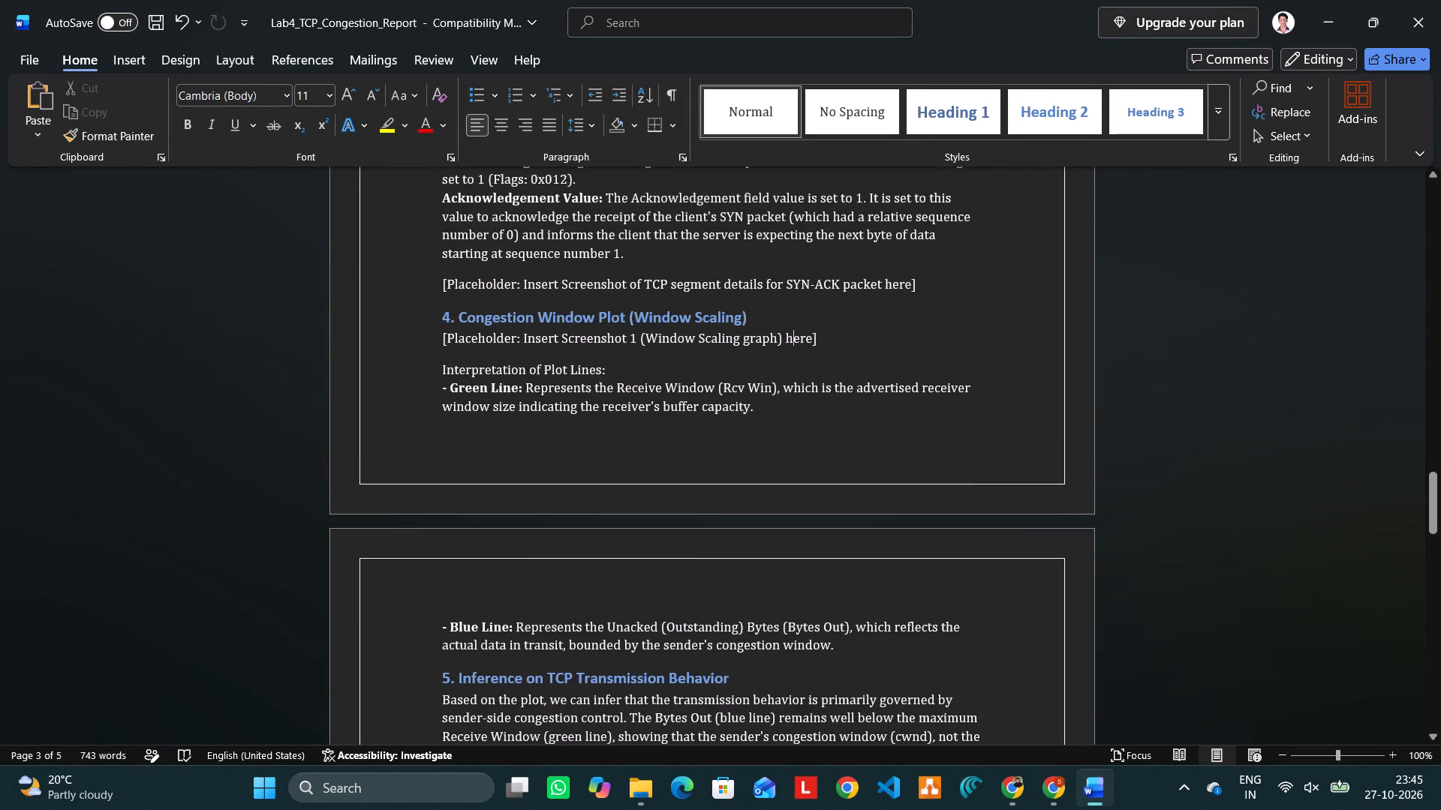
left_click(442, 335)
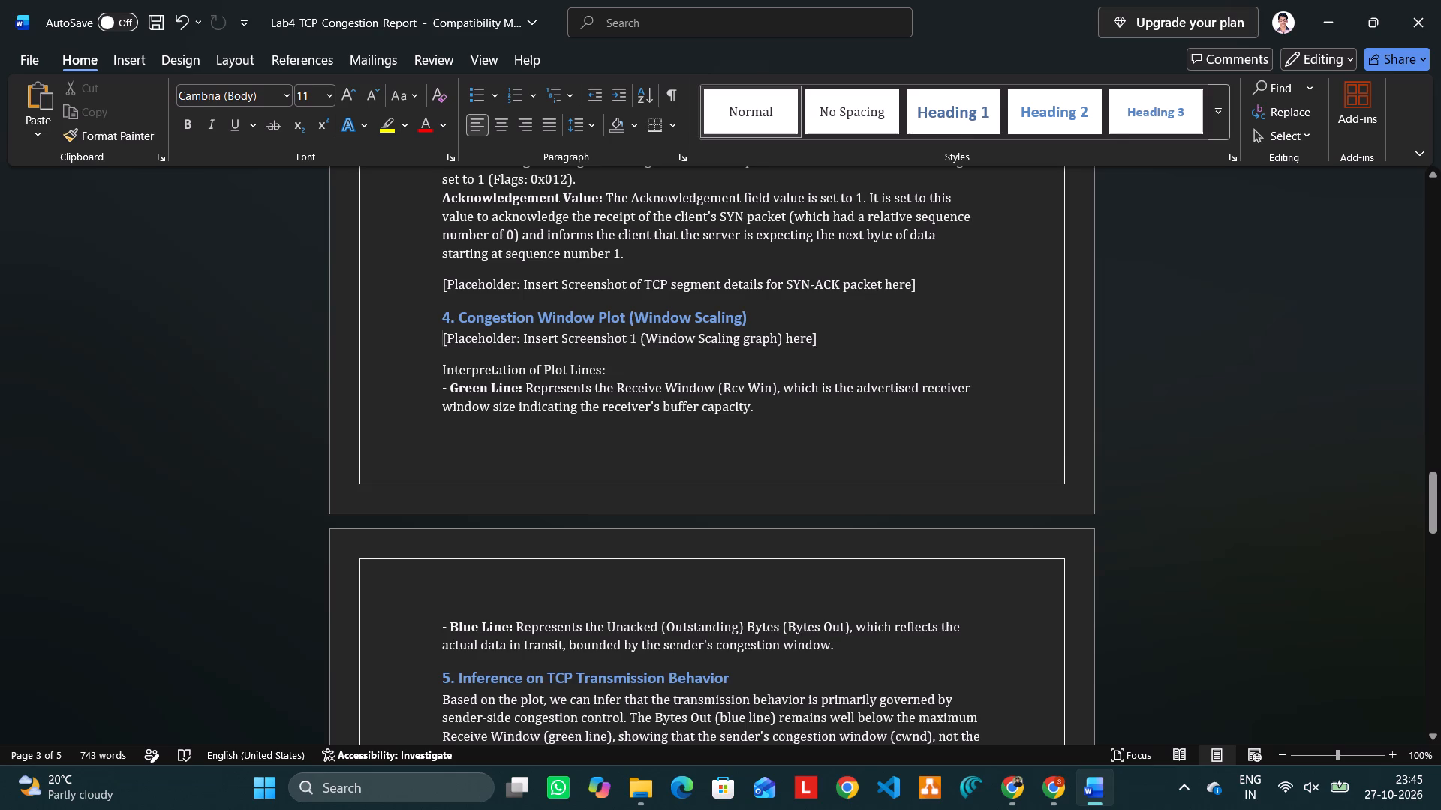
key("ctrl+v")
Move the sawtooth congestion window graph from the pasted screenshots to just before the Screenshot 5 placeholder under Congestion Window Phases and TCP Variant.
scroll(681, 436, "down", 14)
scroll(681, 442, "up", 2)
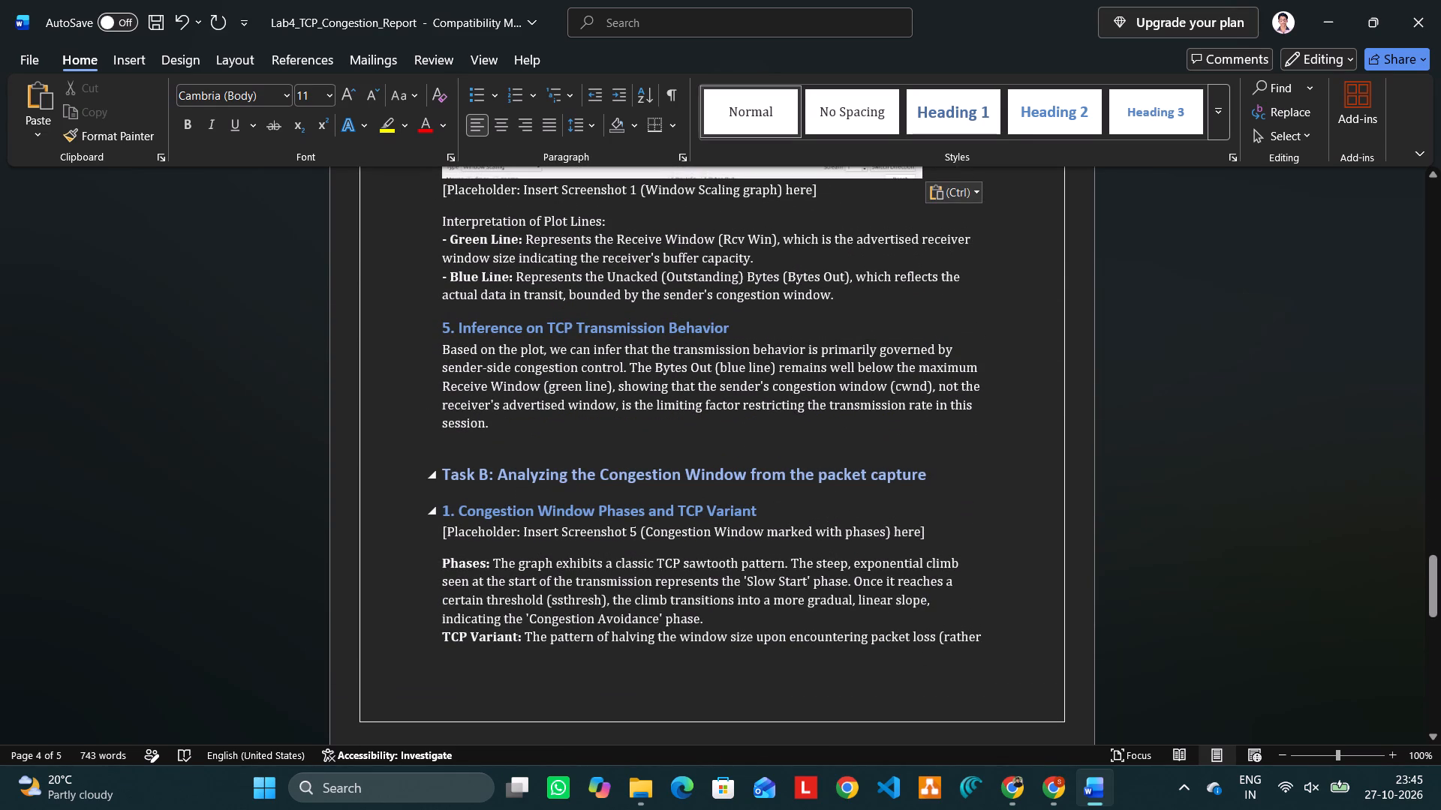
scroll(626, 483, "down", 6)
scroll(626, 484, "up", 9)
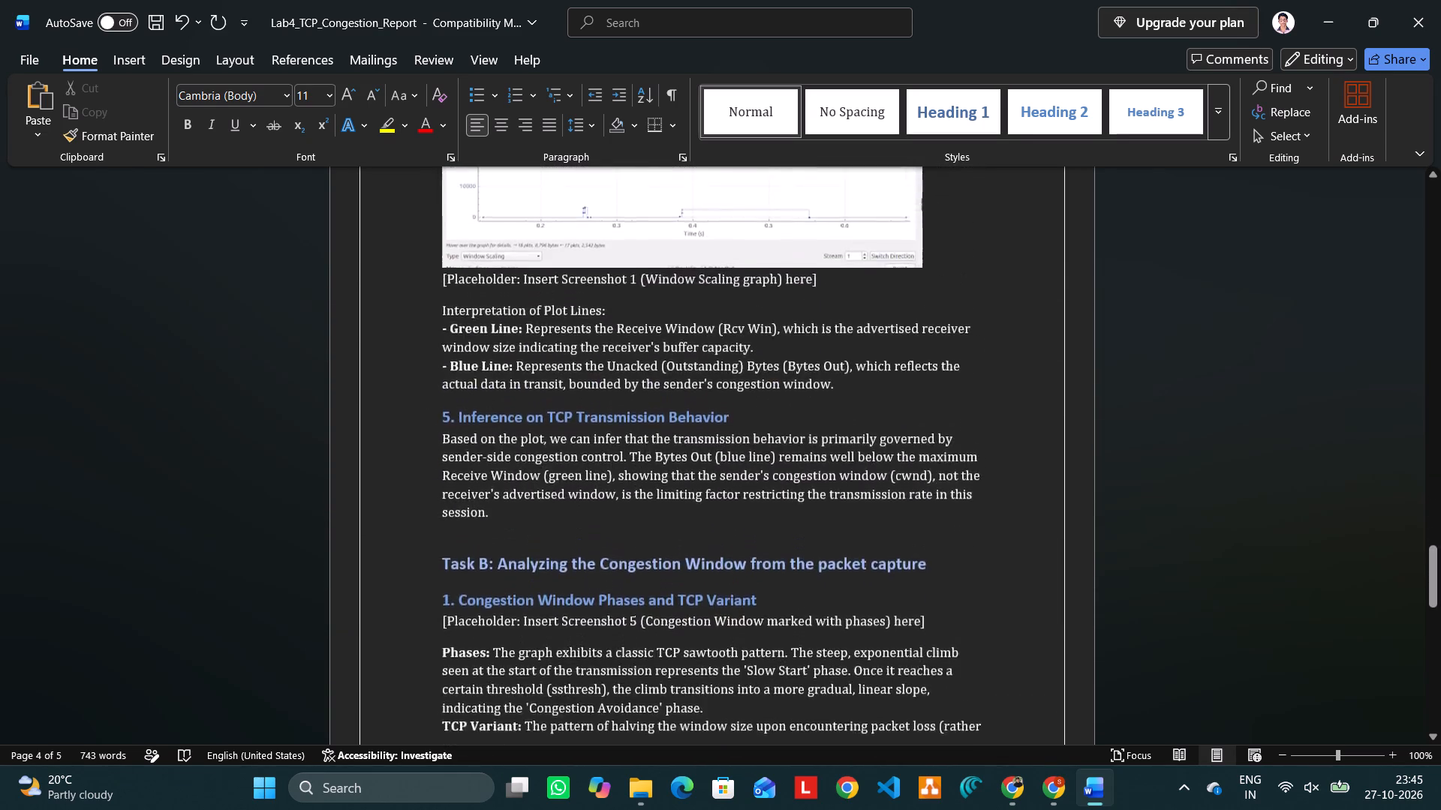
scroll(683, 454, "up", 20)
scroll(683, 454, "up", 19)
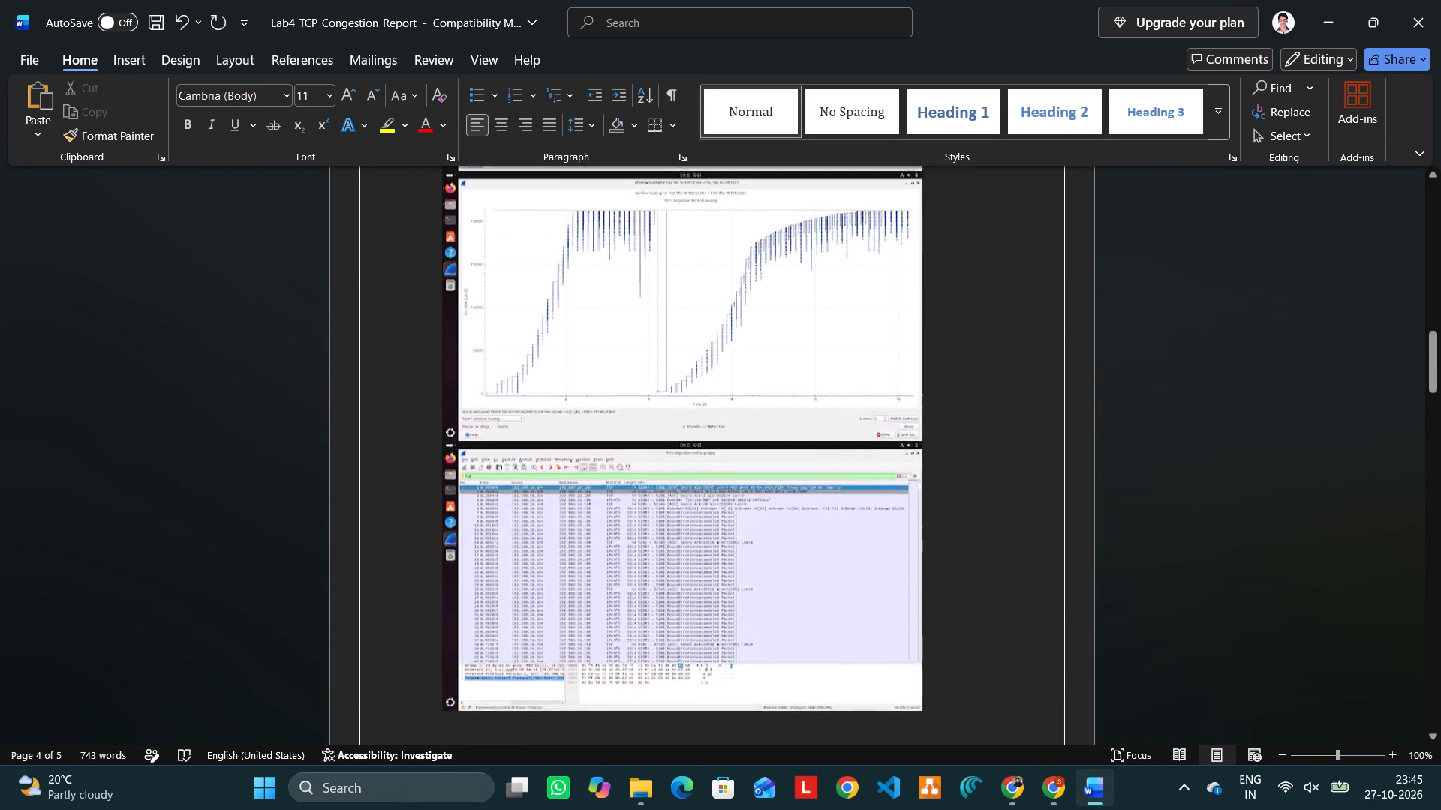
scroll(694, 427, "up", 9)
scroll(694, 427, "down", 8)
scroll(694, 427, "up", 3)
left_click(713, 389)
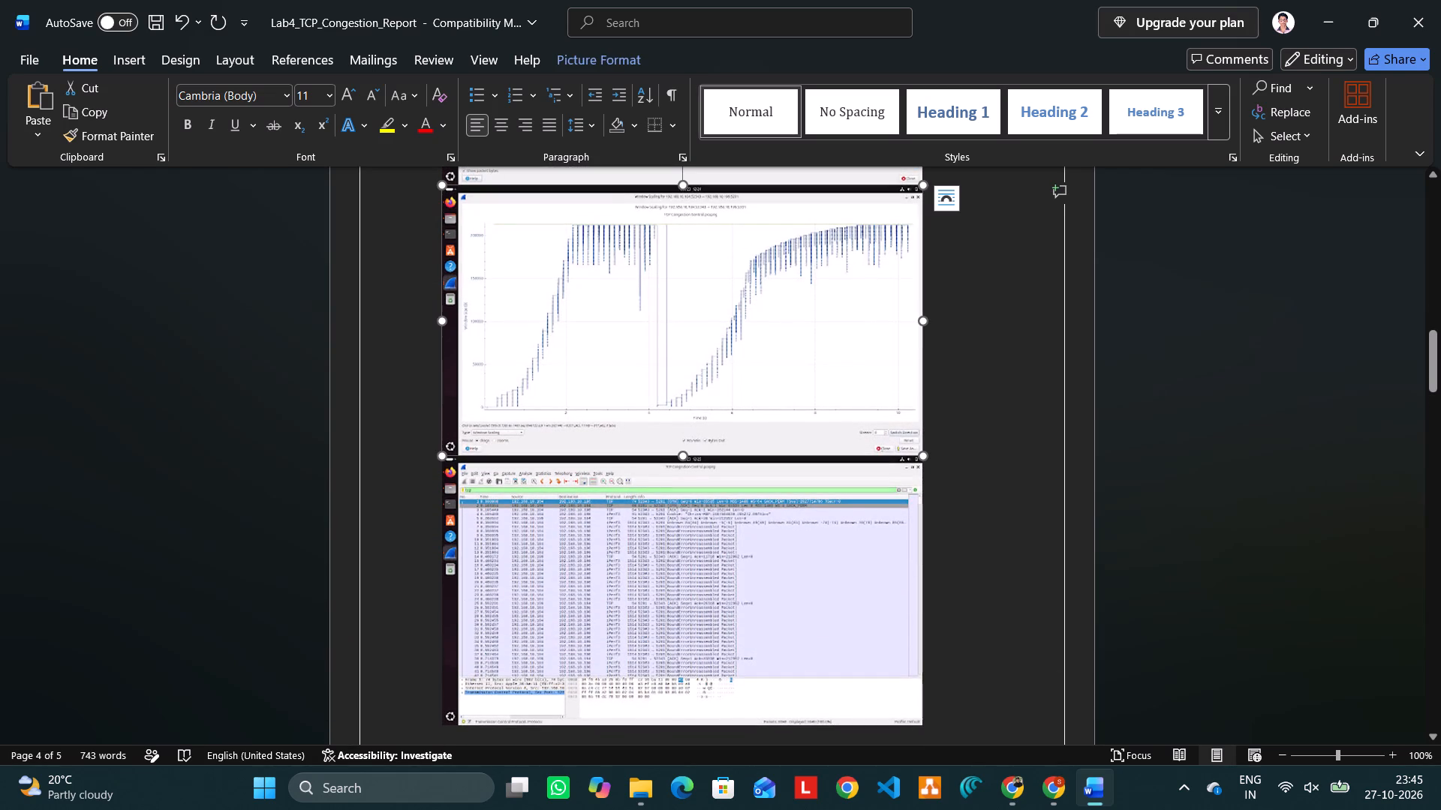
key("ctrl+x")
scroll(732, 441, "down", 20)
scroll(732, 441, "down", 14)
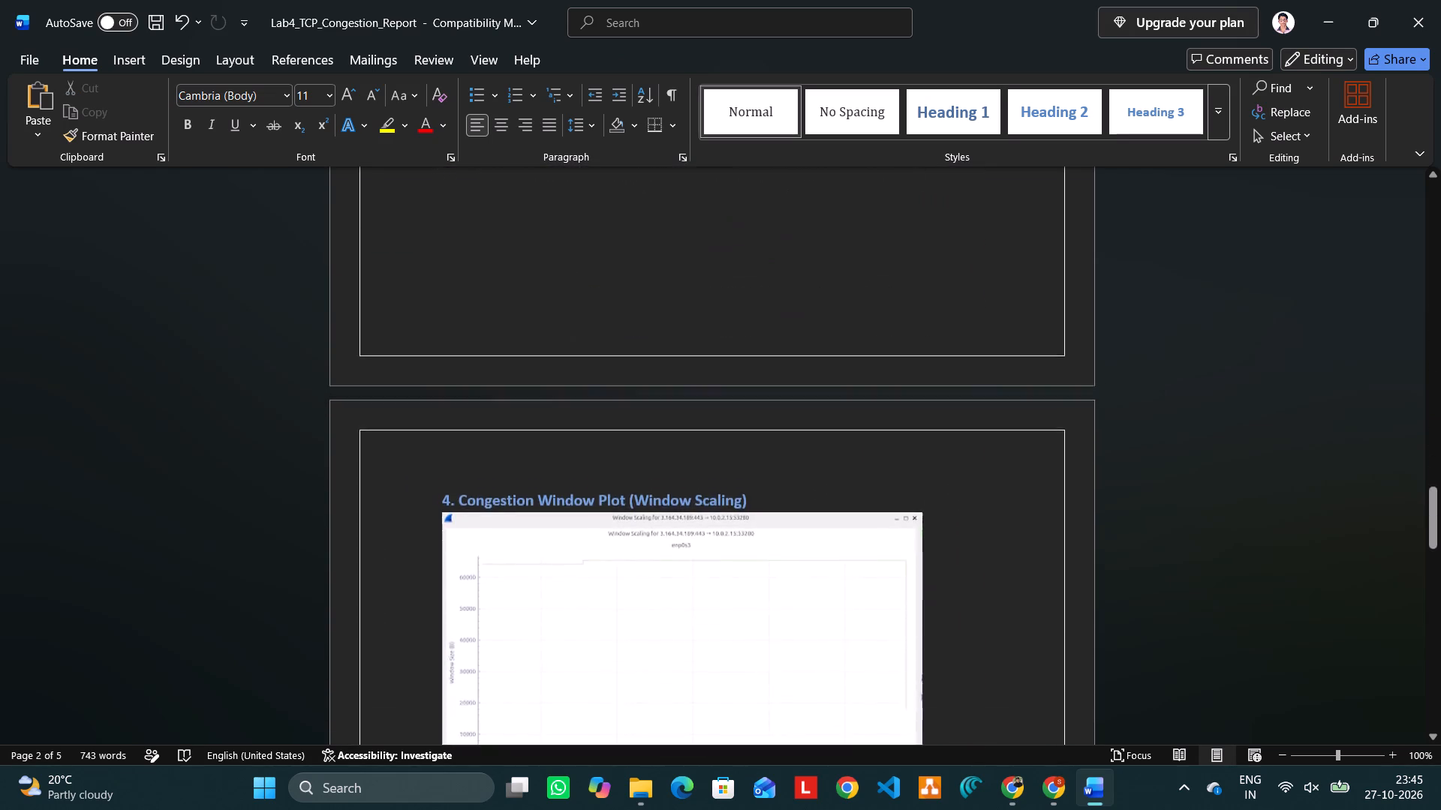
scroll(729, 447, "down", 19)
scroll(727, 445, "up", 2)
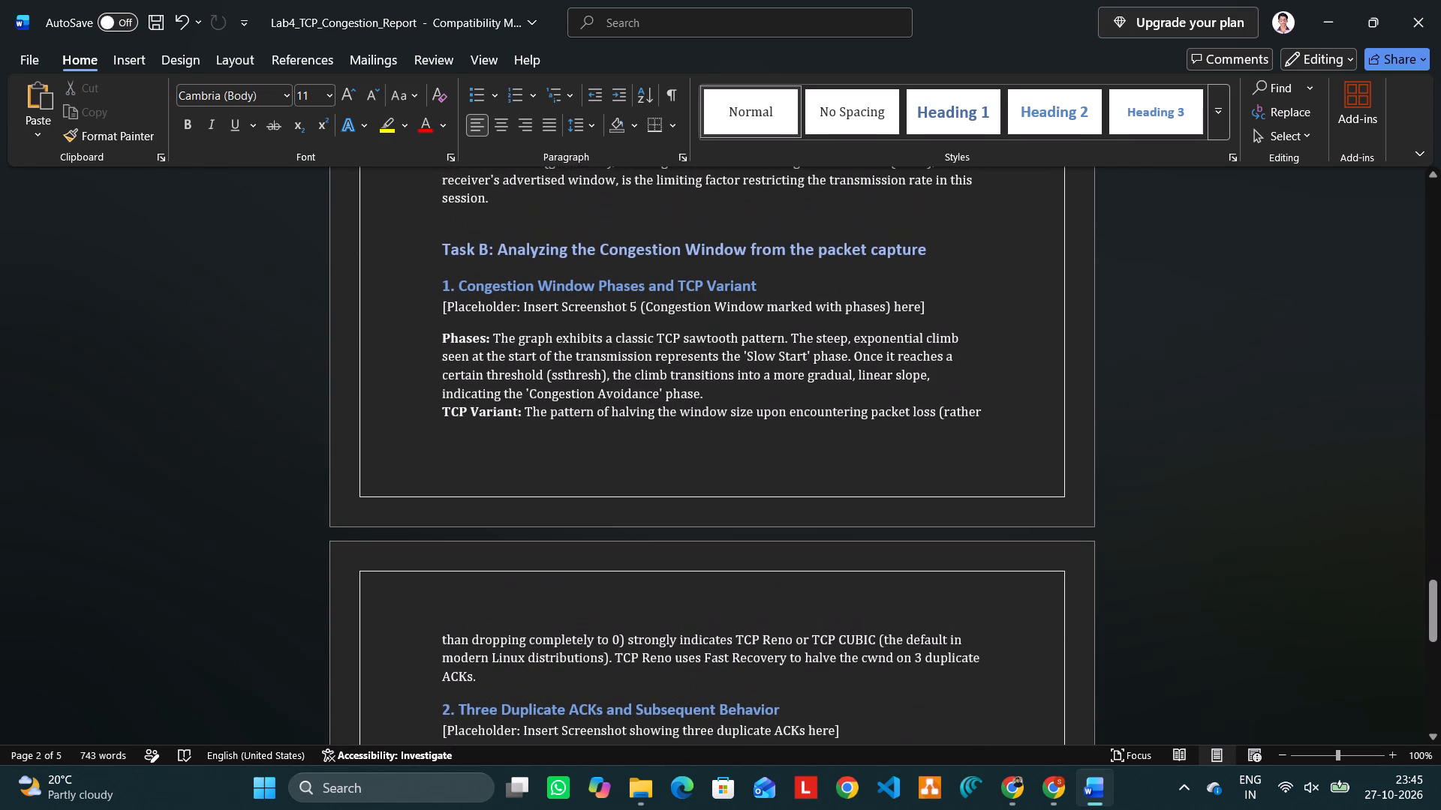
left_click(464, 324)
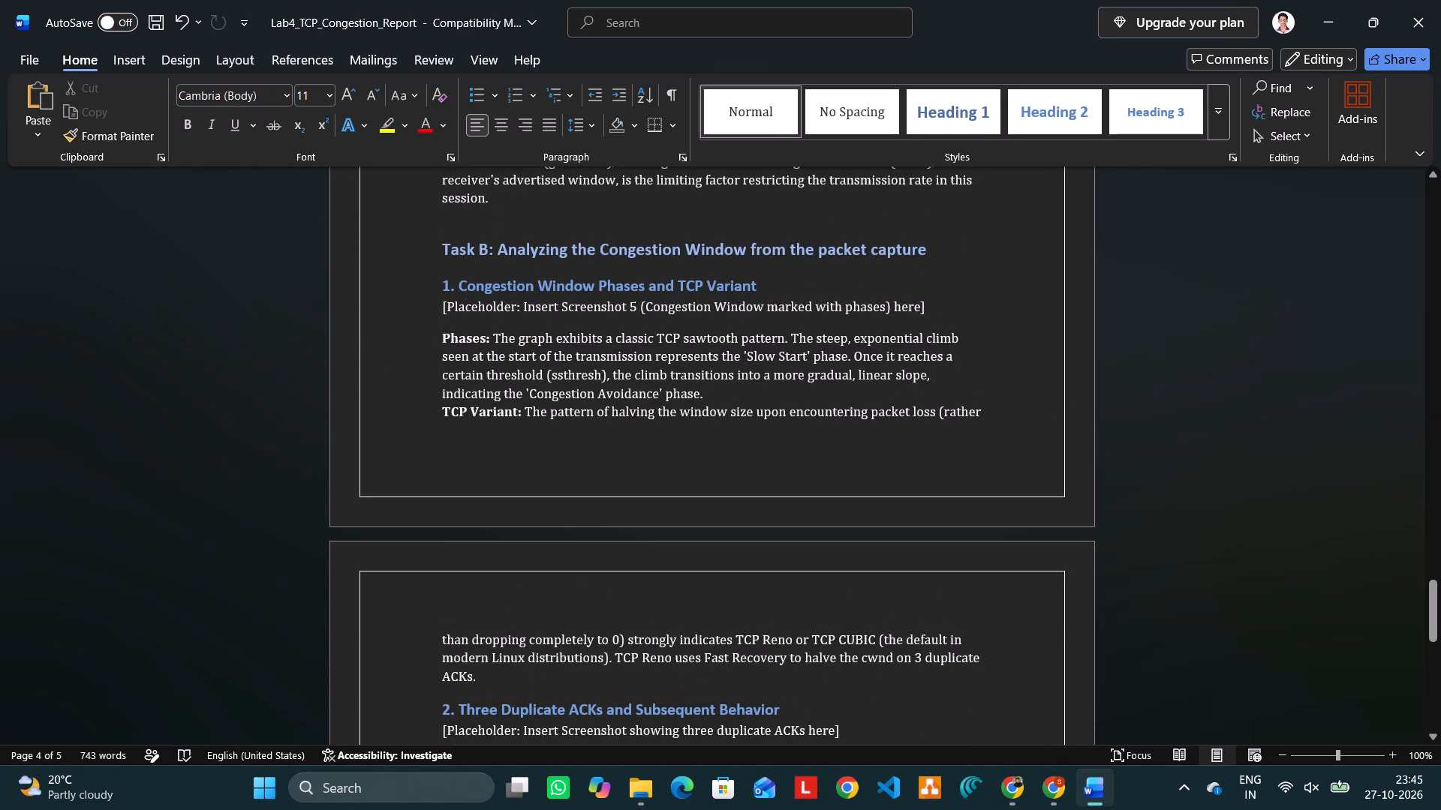
left_click(952, 318)
left_click(441, 304)
key("ctrl+v")
Move the Wireshark packet list image below the remaining segment details image to just before the three duplicate ACKs placeholder in Task B section 2.
scroll(623, 328, "down", 13)
scroll(623, 331, "up", 1)
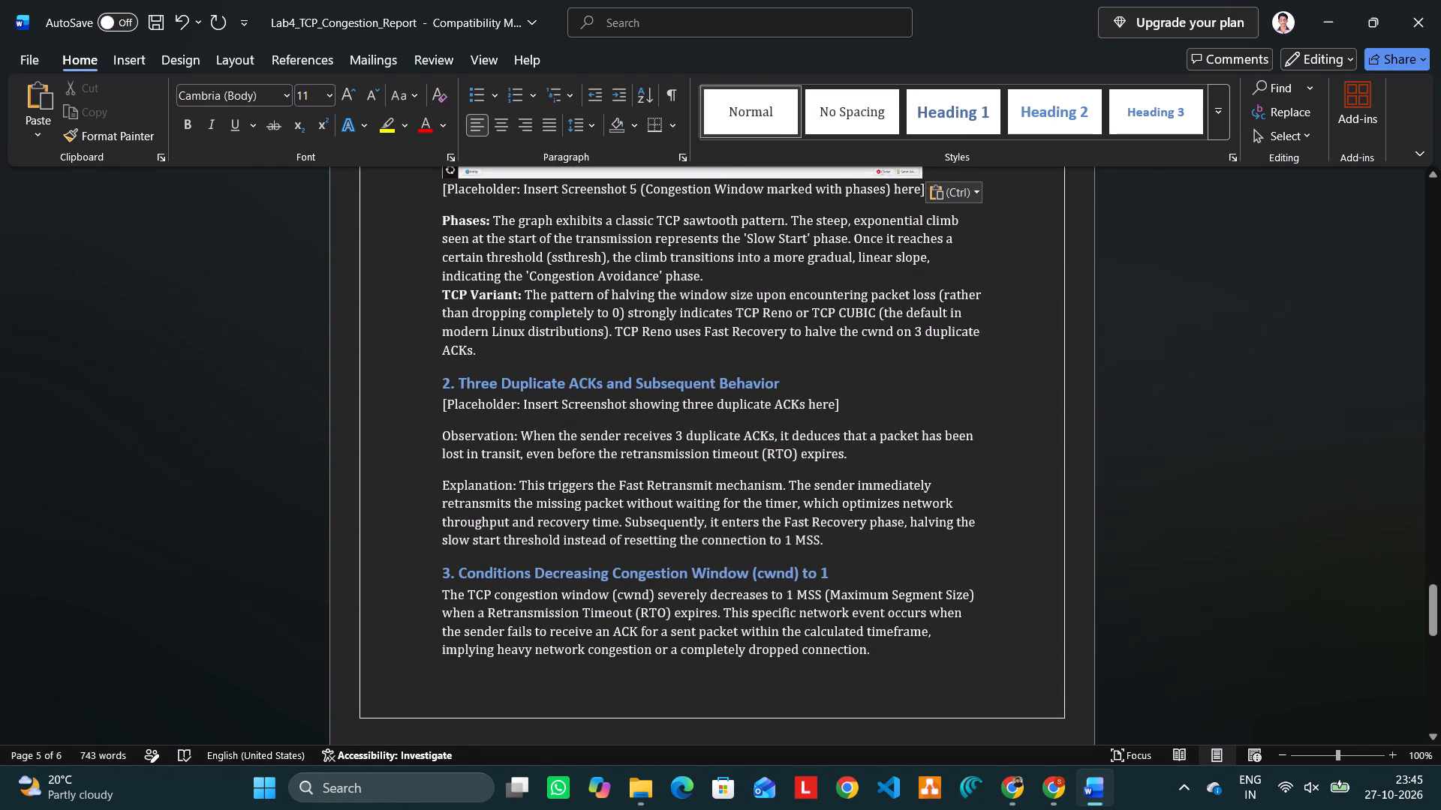
scroll(793, 355, "up", 20)
scroll(793, 355, "up", 20)
scroll(793, 355, "up", 3)
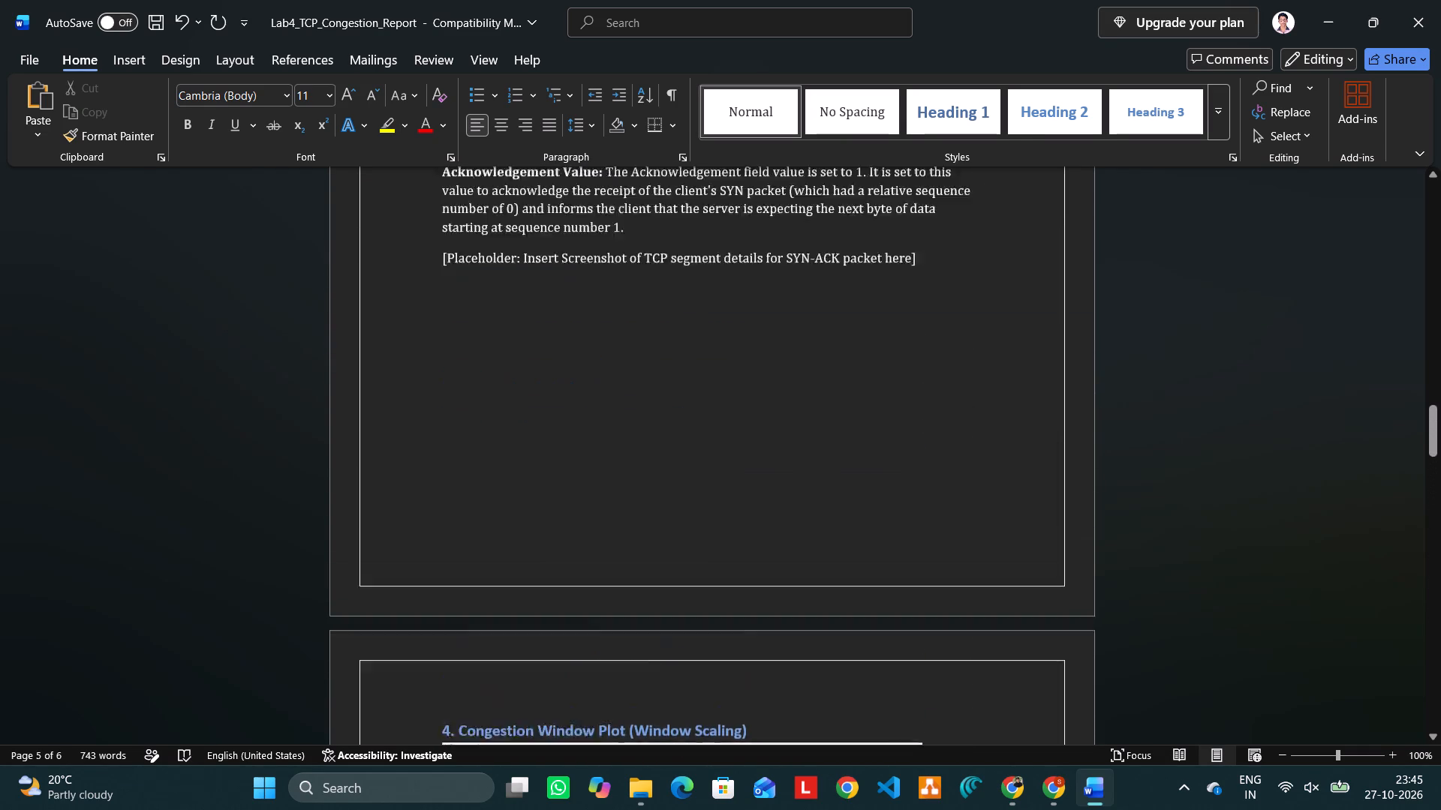
scroll(813, 319, "up", 20)
scroll(813, 319, "up", 15)
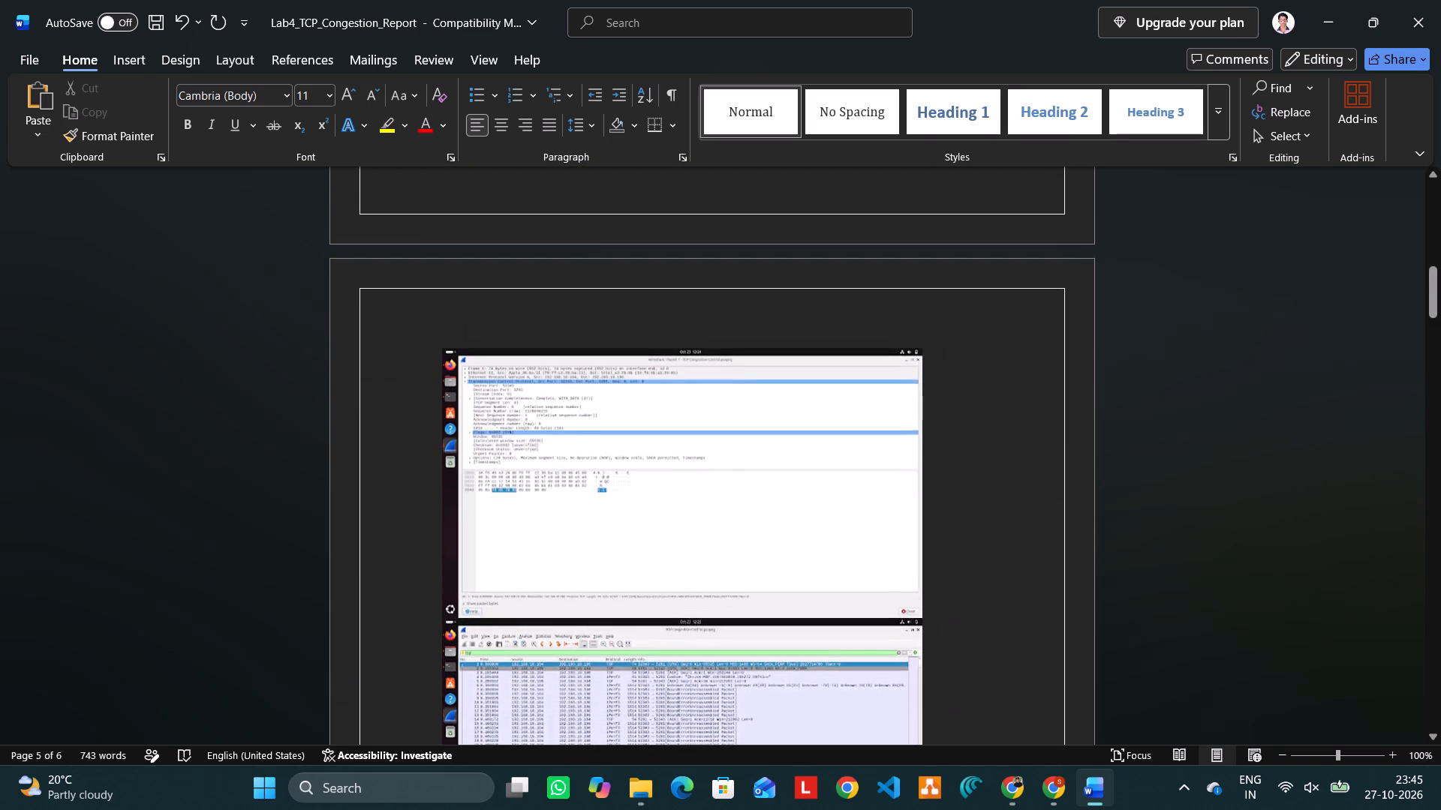
scroll(810, 372, "up", 17)
scroll(807, 396, "up", 8)
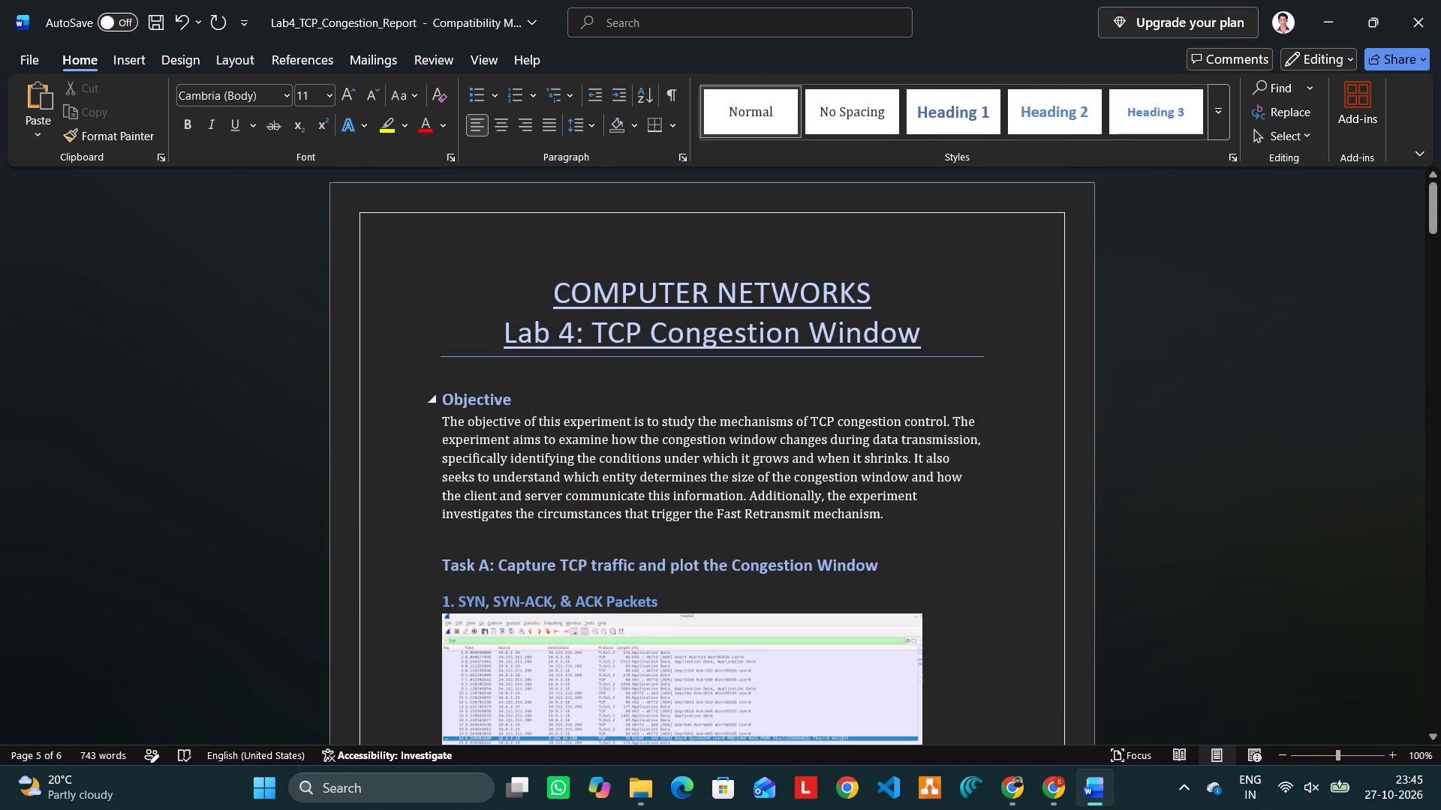
scroll(832, 381, "down", 20)
scroll(832, 381, "down", 6)
scroll(827, 441, "down", 1)
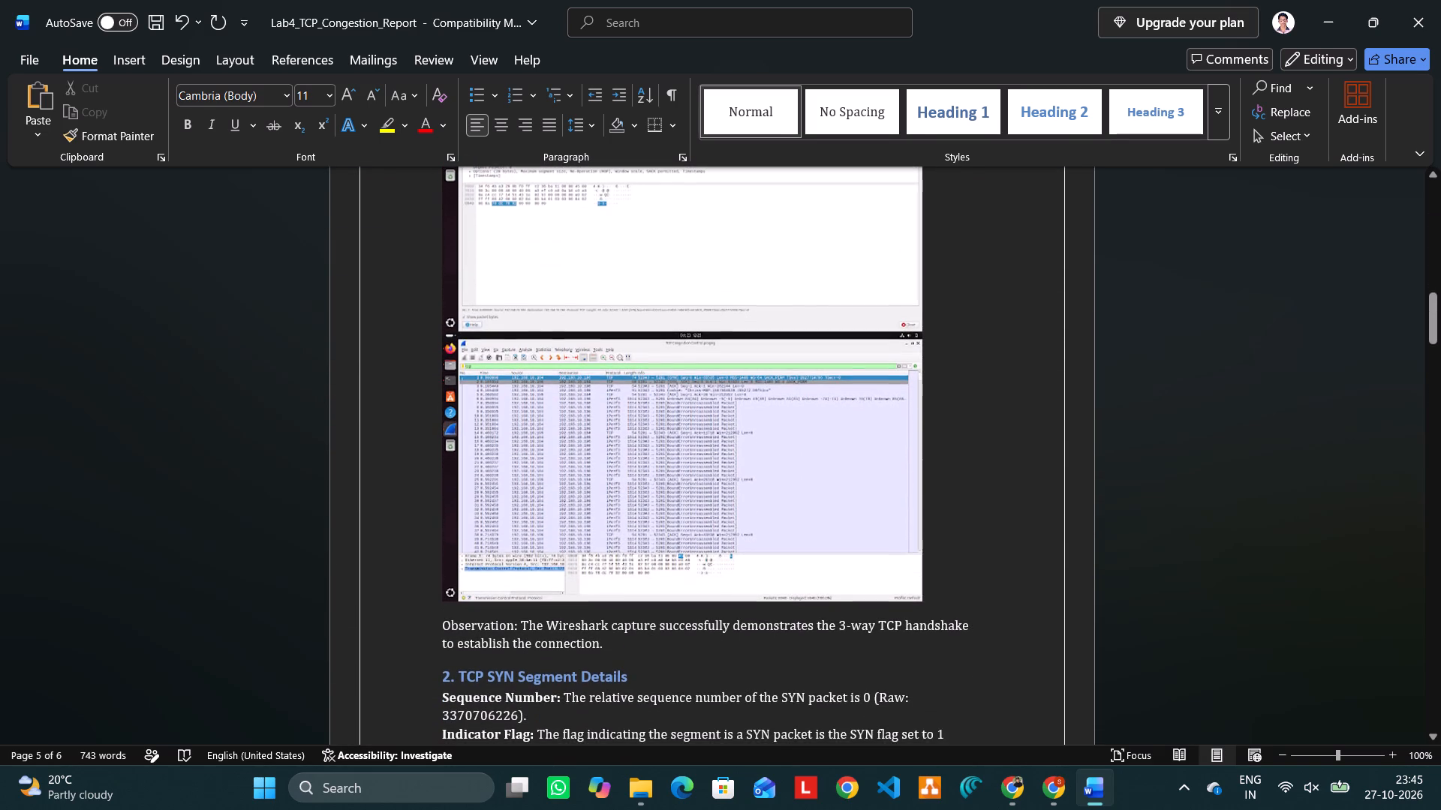
left_click(811, 453)
key("ctrl+x")
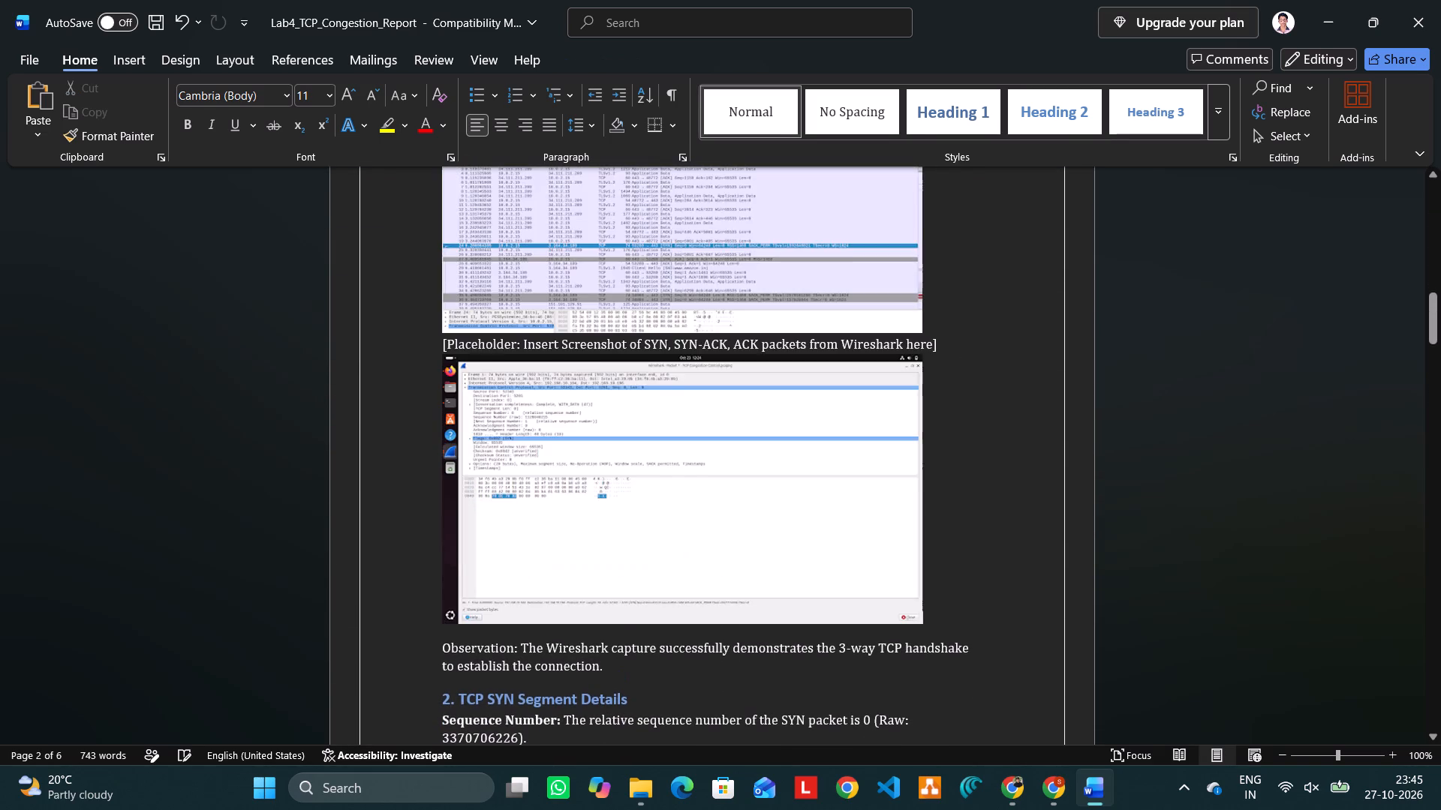
scroll(862, 484, "down", 20)
scroll(862, 484, "down", 20)
scroll(862, 484, "down", 18)
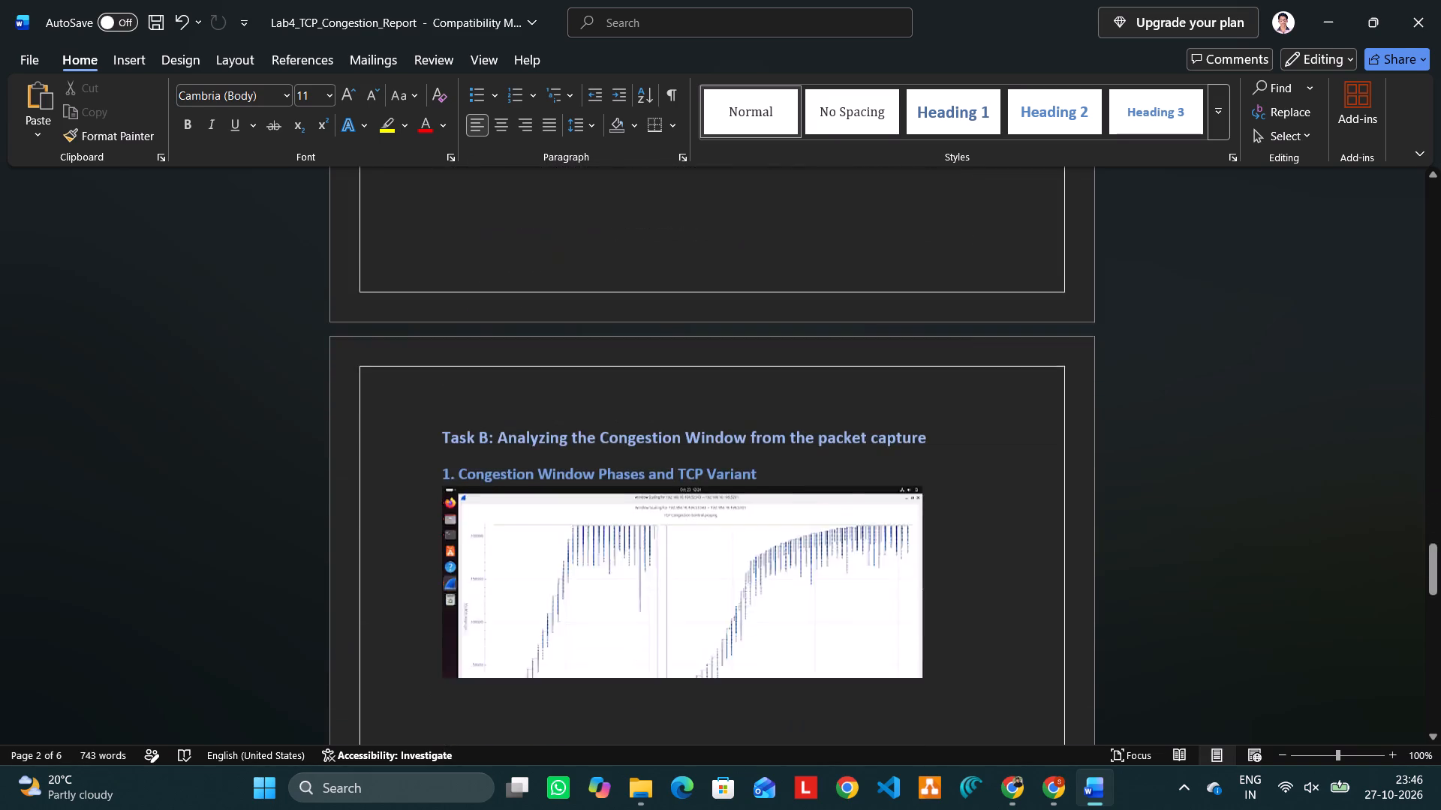
scroll(858, 465, "down", 18)
scroll(852, 460, "up", 1)
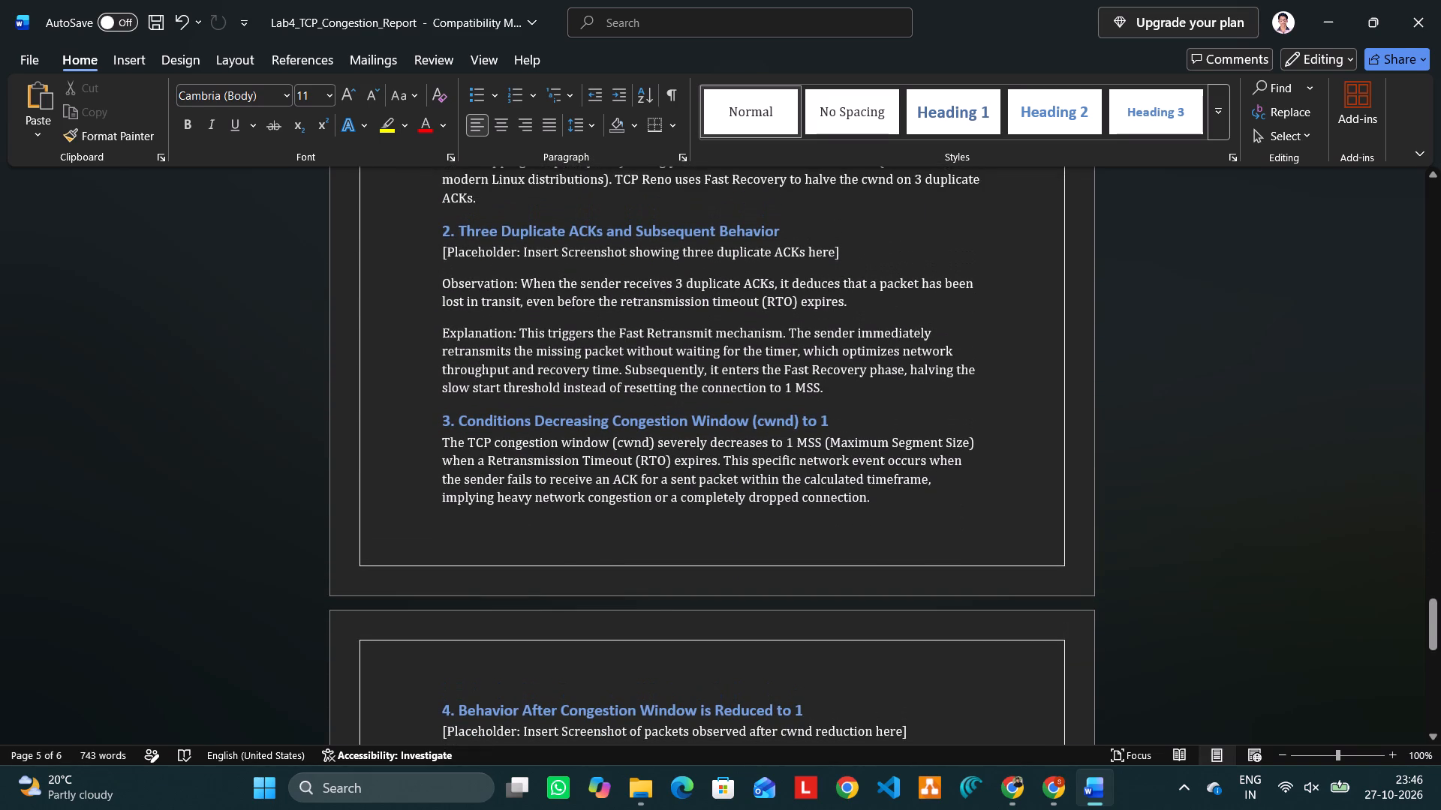
left_click(821, 256)
left_click(442, 256)
key("ctrl+v")
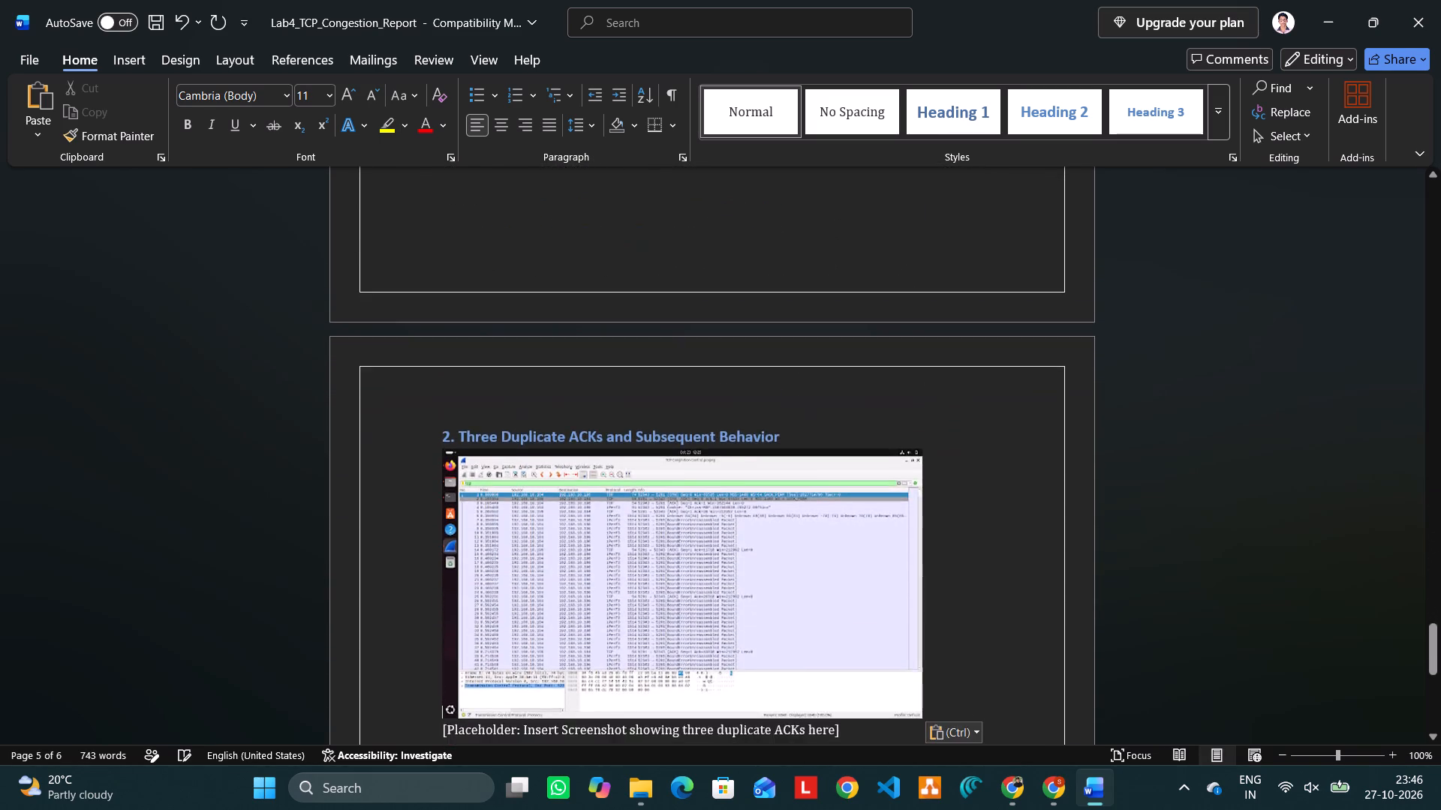
Review the remaining placeholders and the placed screenshots, from the Task B sections back up to section 1, SYN, SYN-ACK, & ACK Packets.
scroll(597, 296, "down", 14)
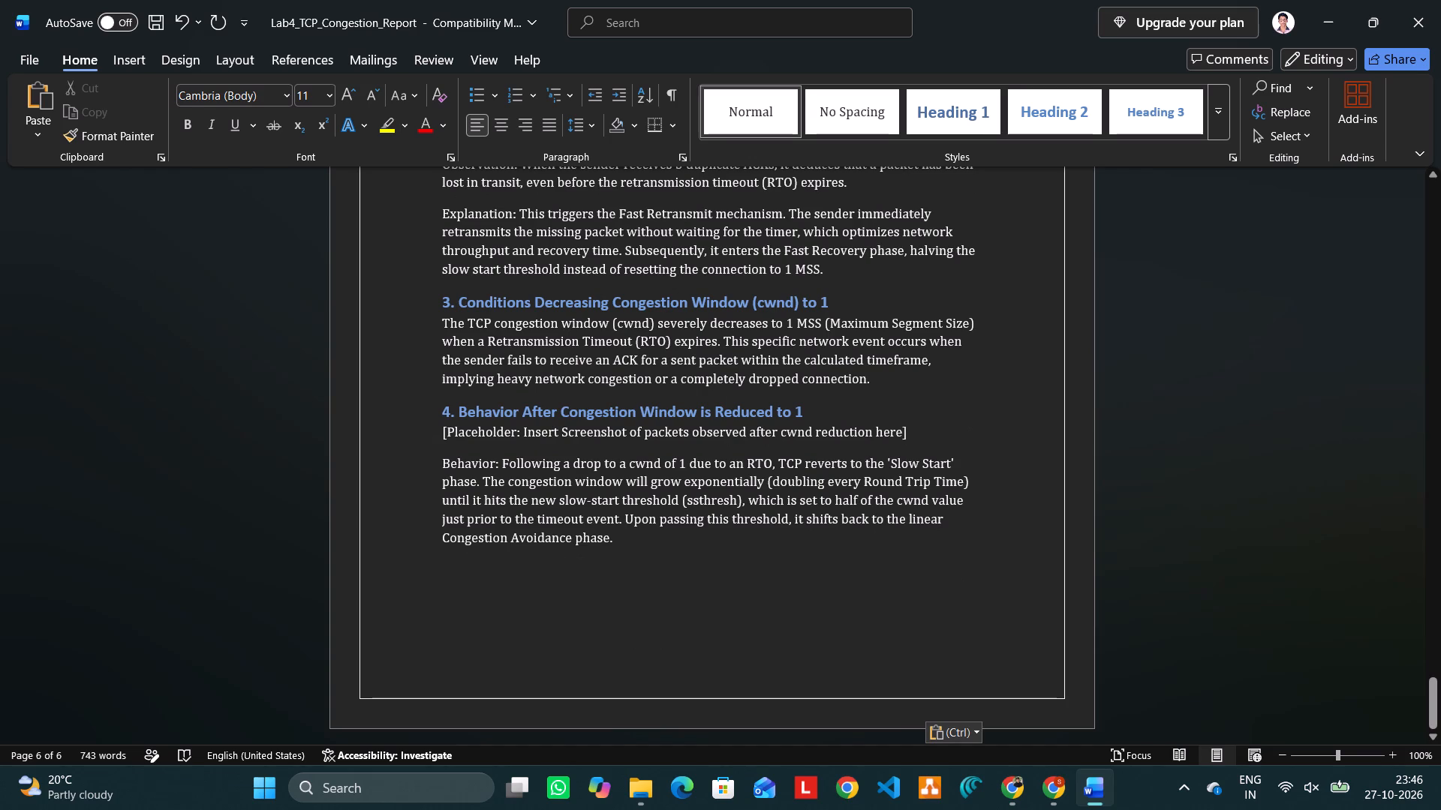
scroll(708, 461, "up", 1)
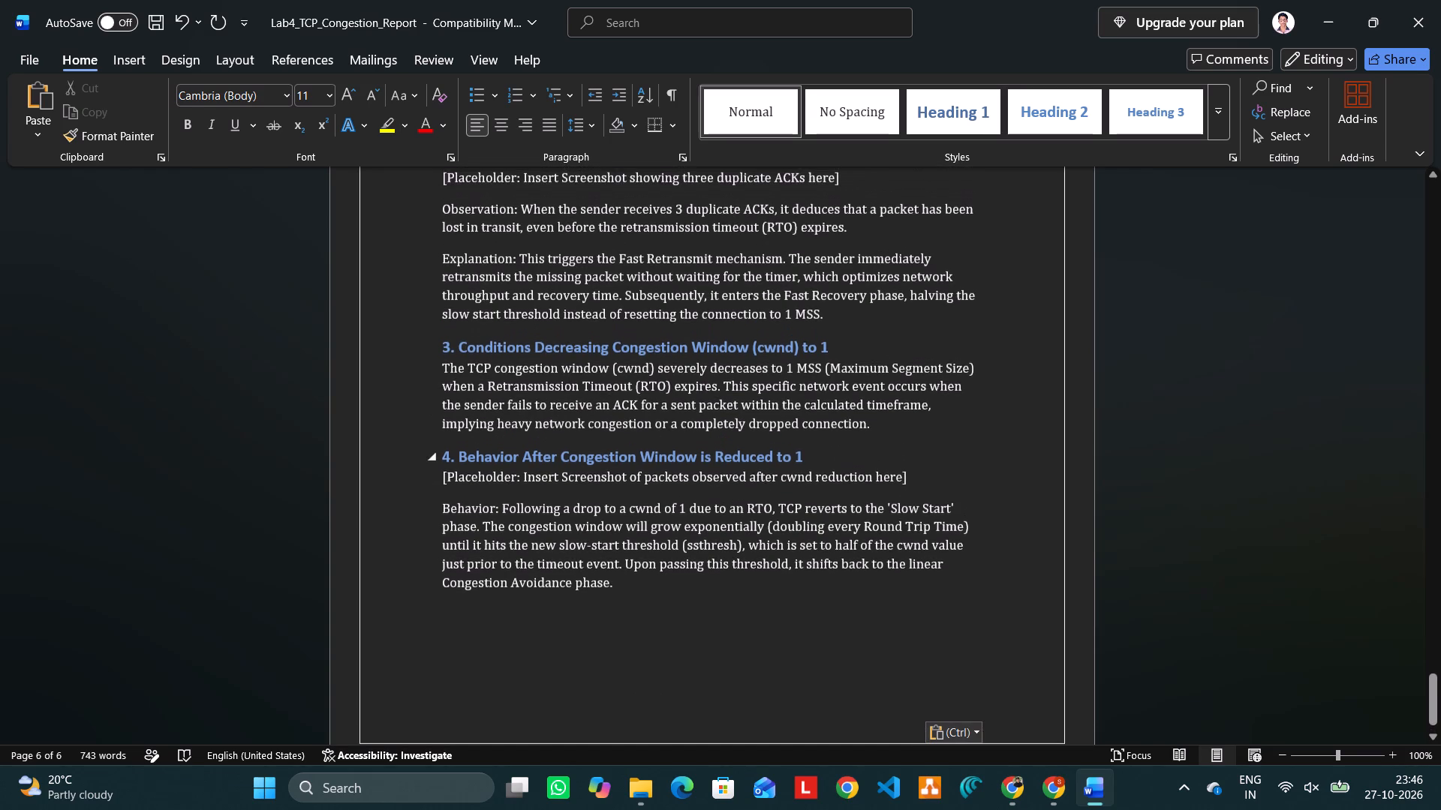
scroll(708, 461, "up", 20)
scroll(708, 461, "up", 14)
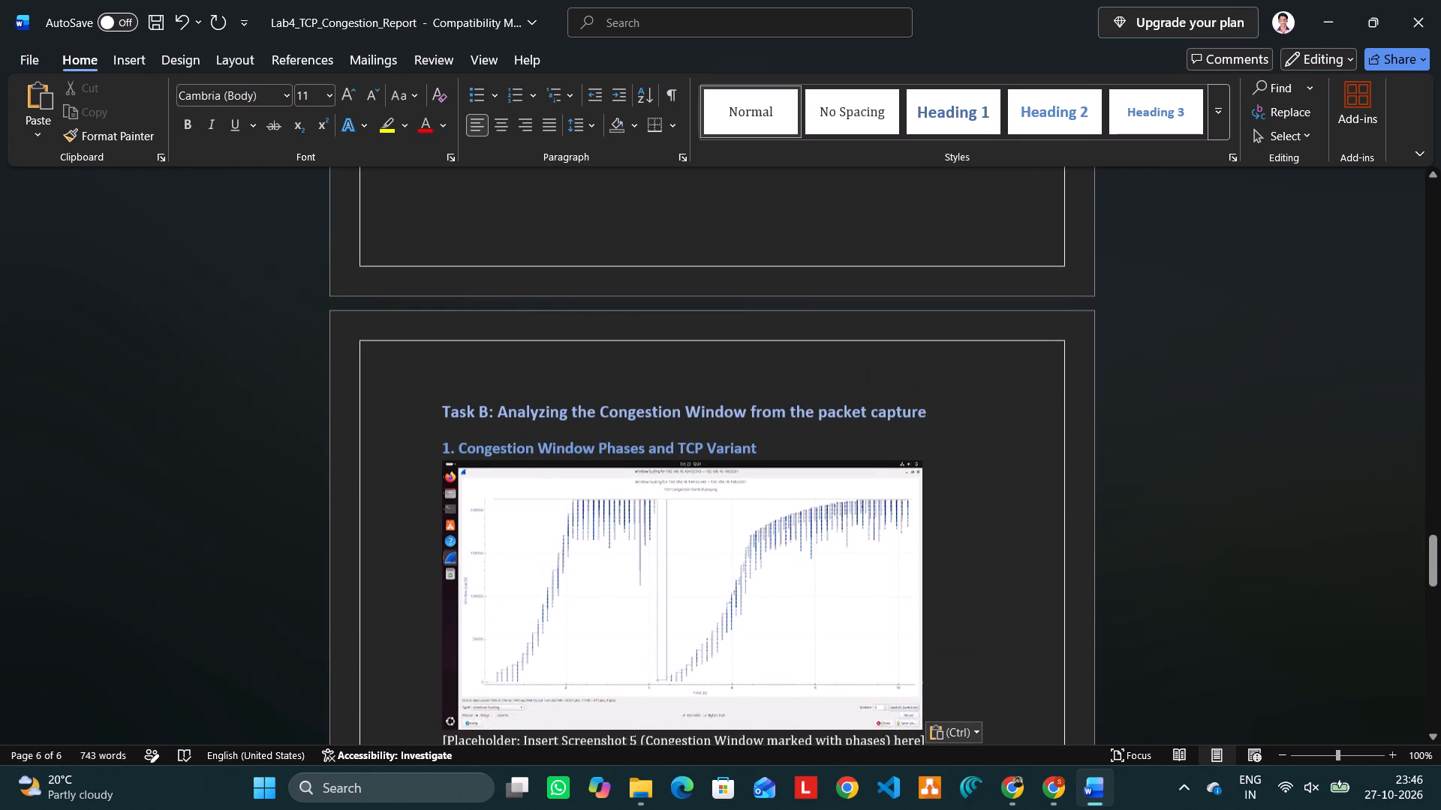
scroll(714, 477, "down", 2)
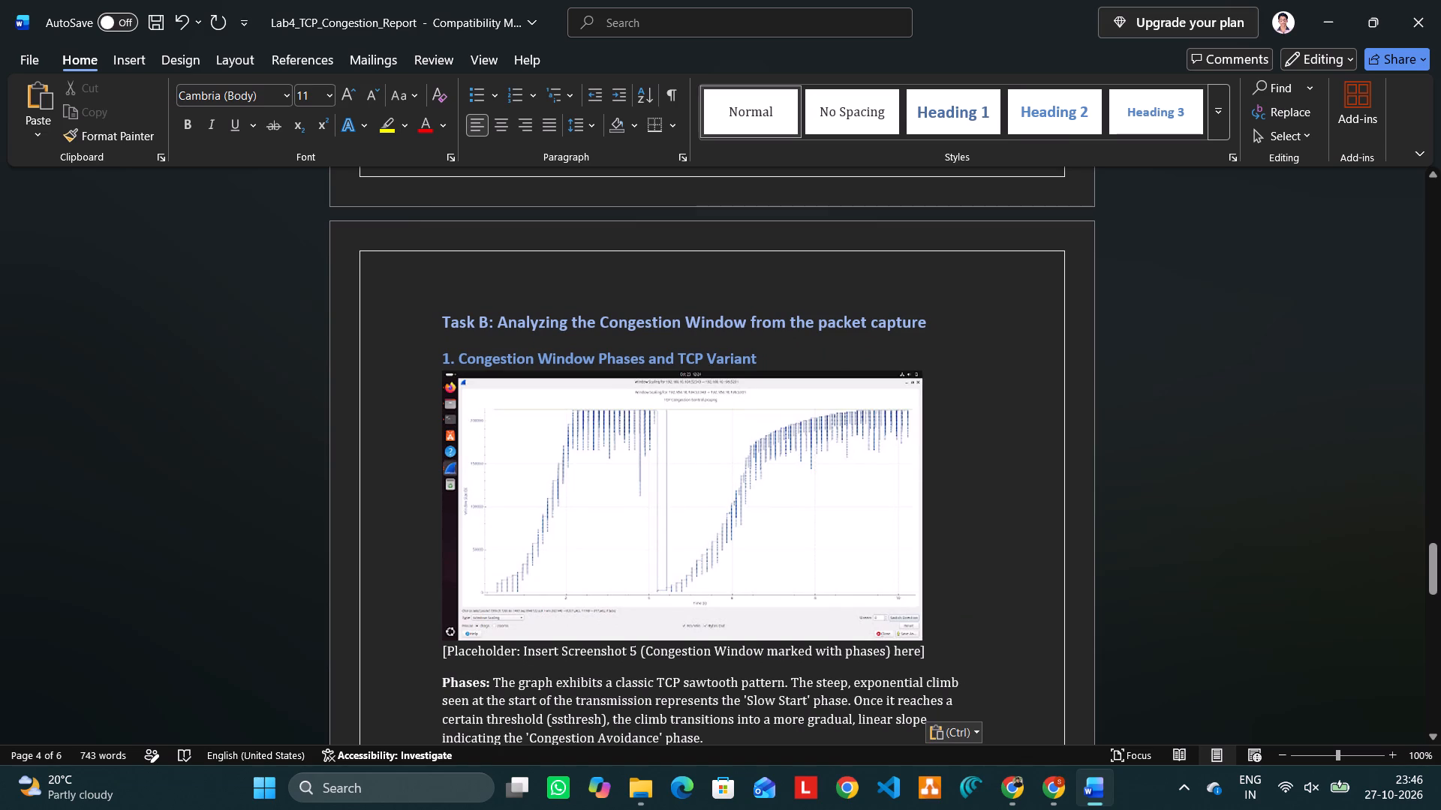
scroll(717, 489, "up", 3)
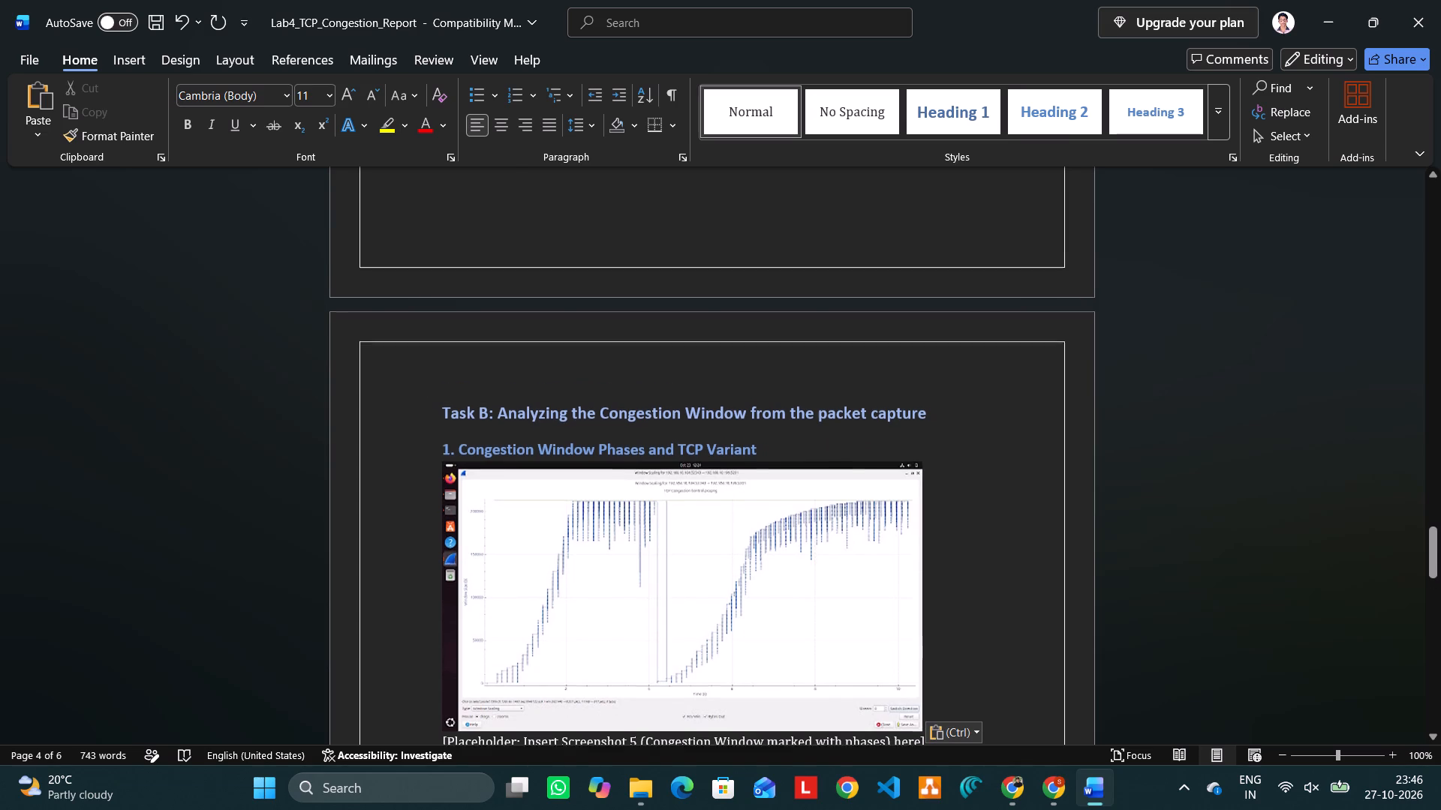
scroll(717, 489, "up", 20)
scroll(717, 489, "up", 20)
scroll(717, 489, "up", 5)
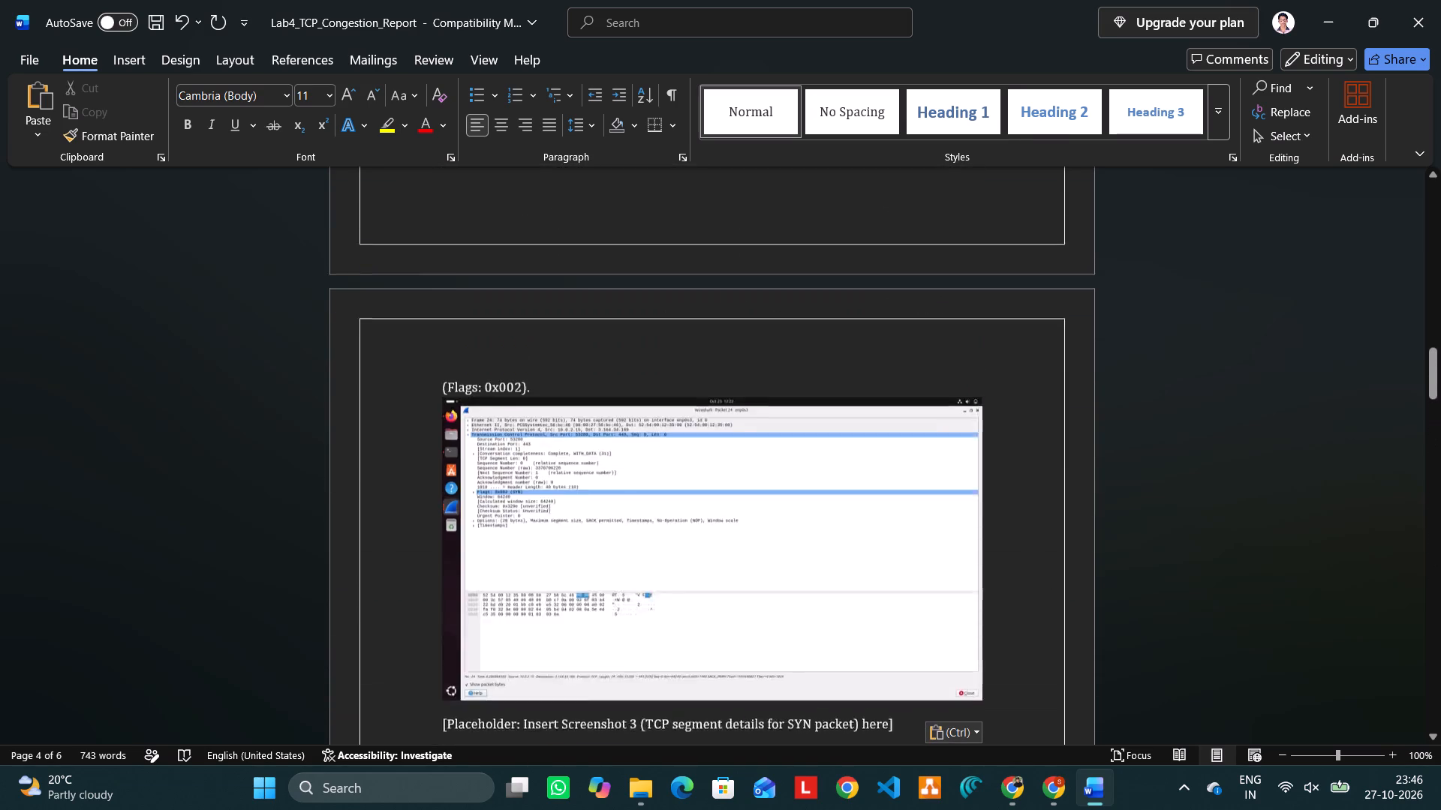
scroll(711, 456, "up", 17)
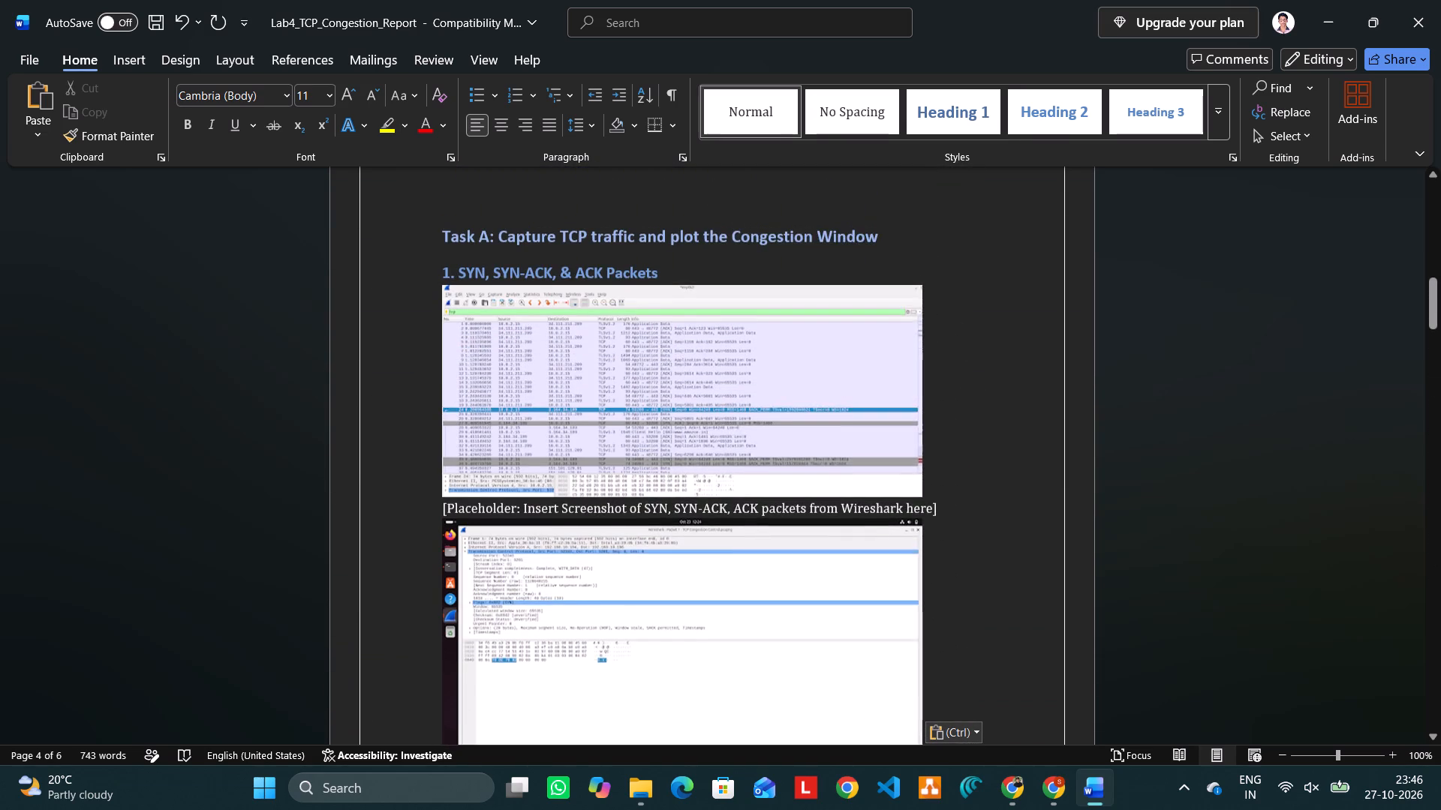
scroll(697, 447, "down", 5)
scroll(697, 447, "up", 2)
Move the TCP segment details screenshot from Task A section 1 to just before the cwnd reduction placeholder in Task B section 4.
left_click(695, 473)
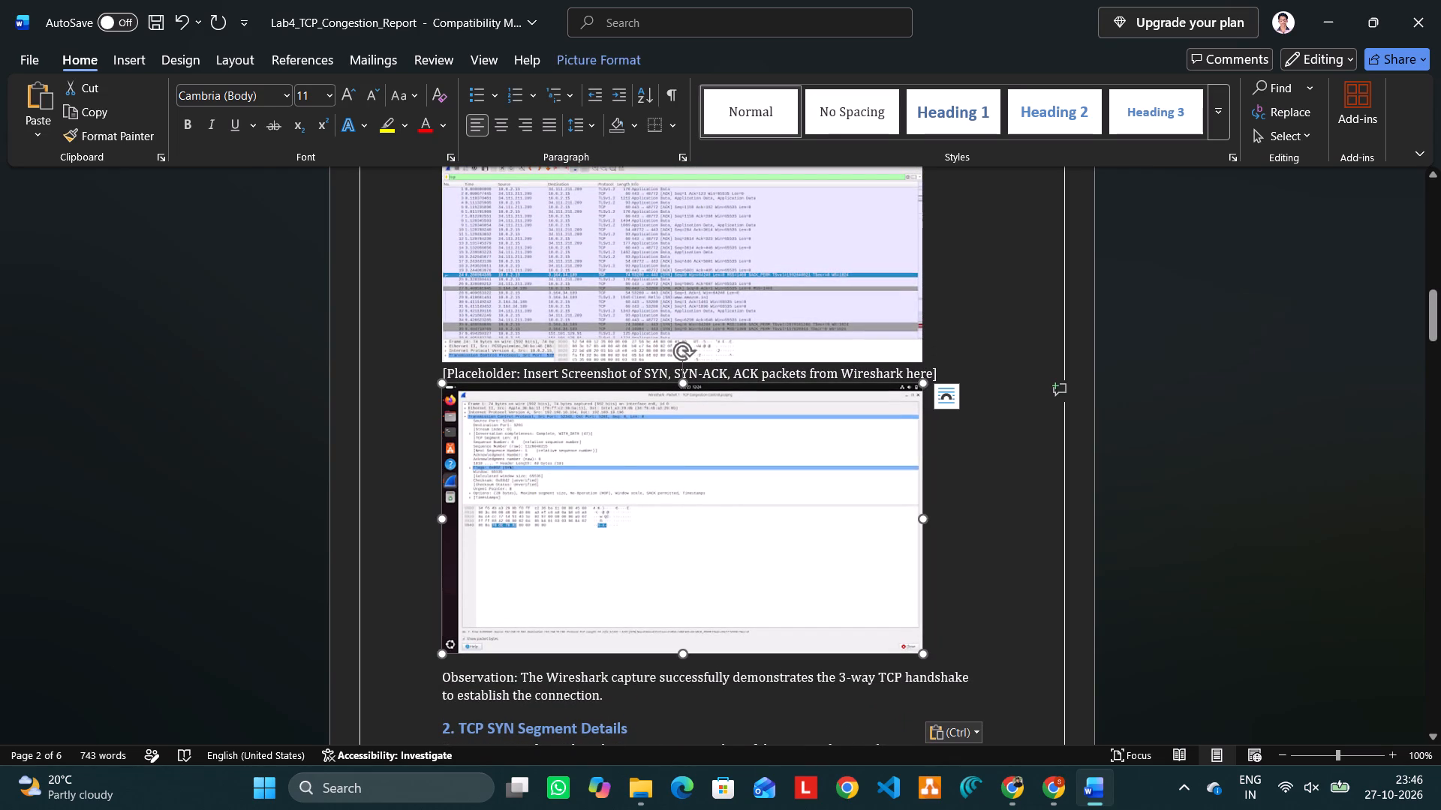
key("ctrl+x")
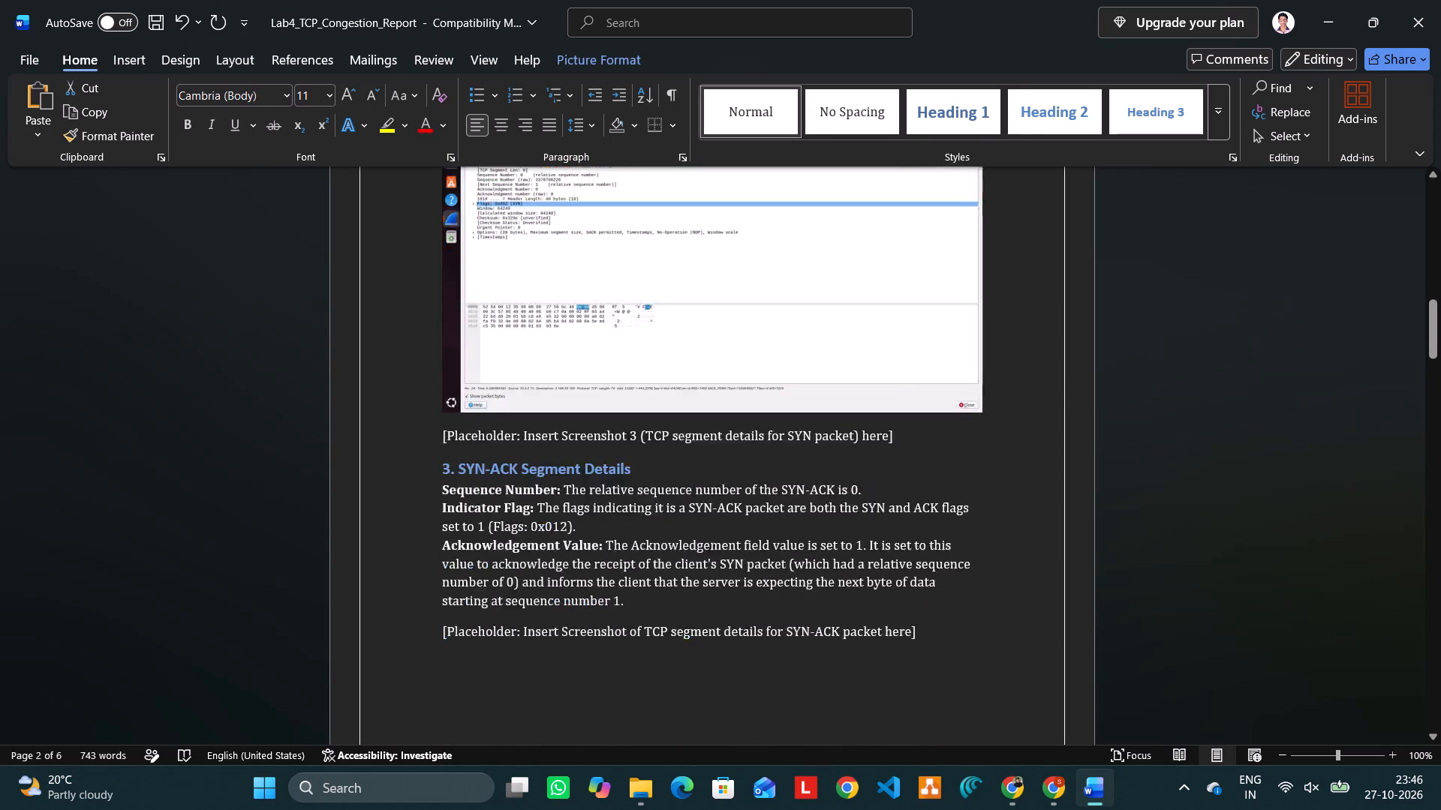
scroll(684, 482, "up", 19)
scroll(685, 469, "down", 12)
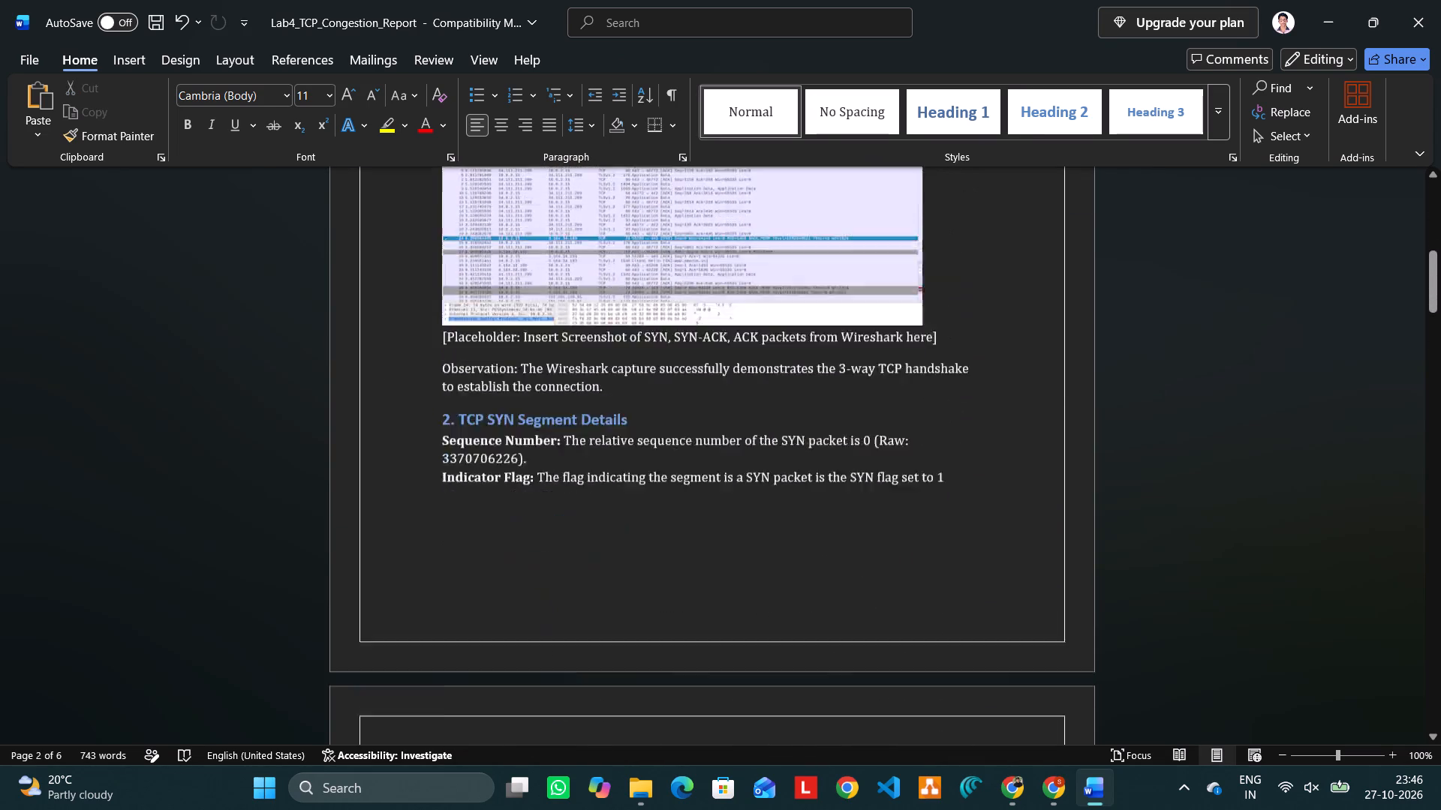
scroll(684, 468, "down", 20)
scroll(684, 468, "down", 19)
scroll(670, 448, "down", 8)
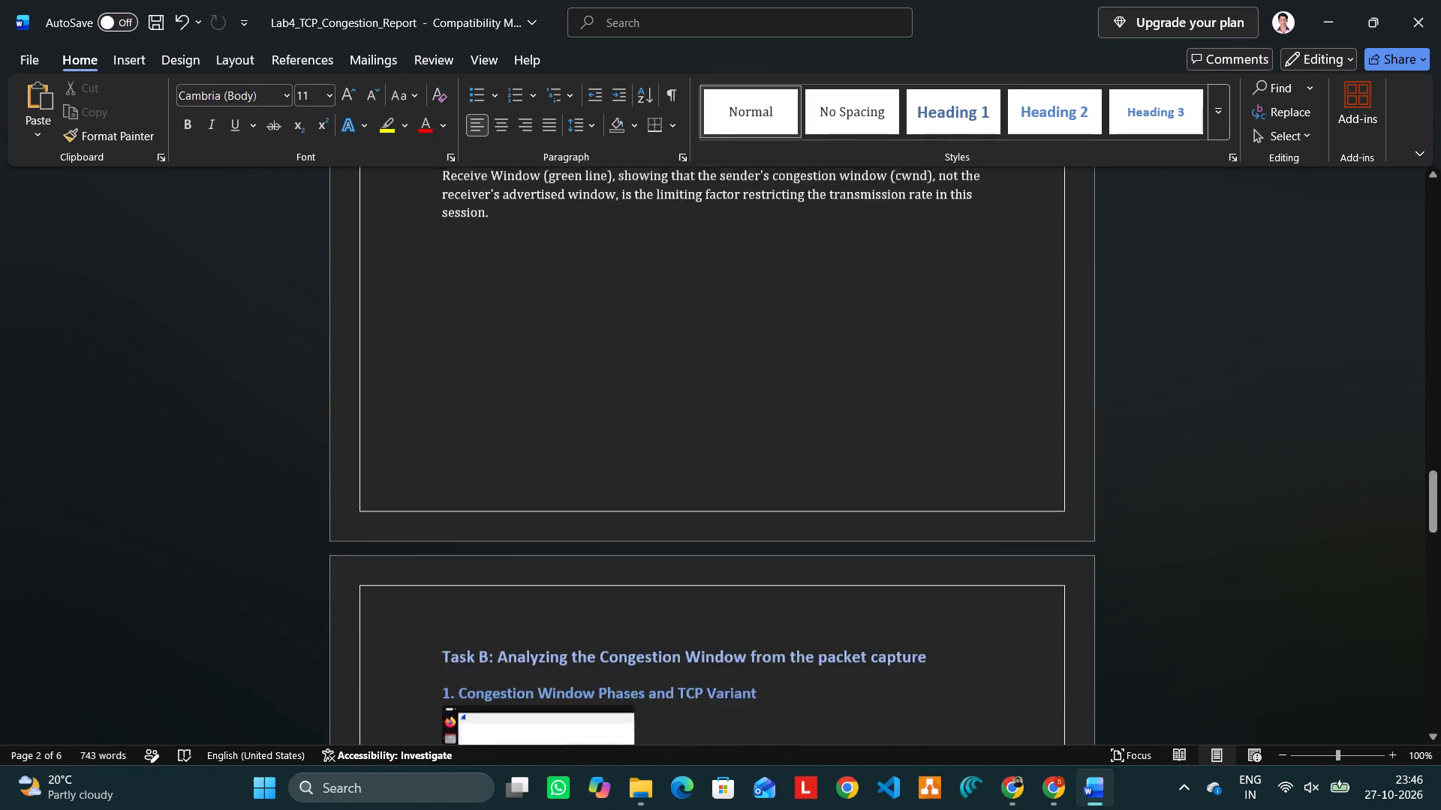
scroll(670, 448, "down", 20)
scroll(669, 446, "down", 20)
scroll(669, 446, "down", 1)
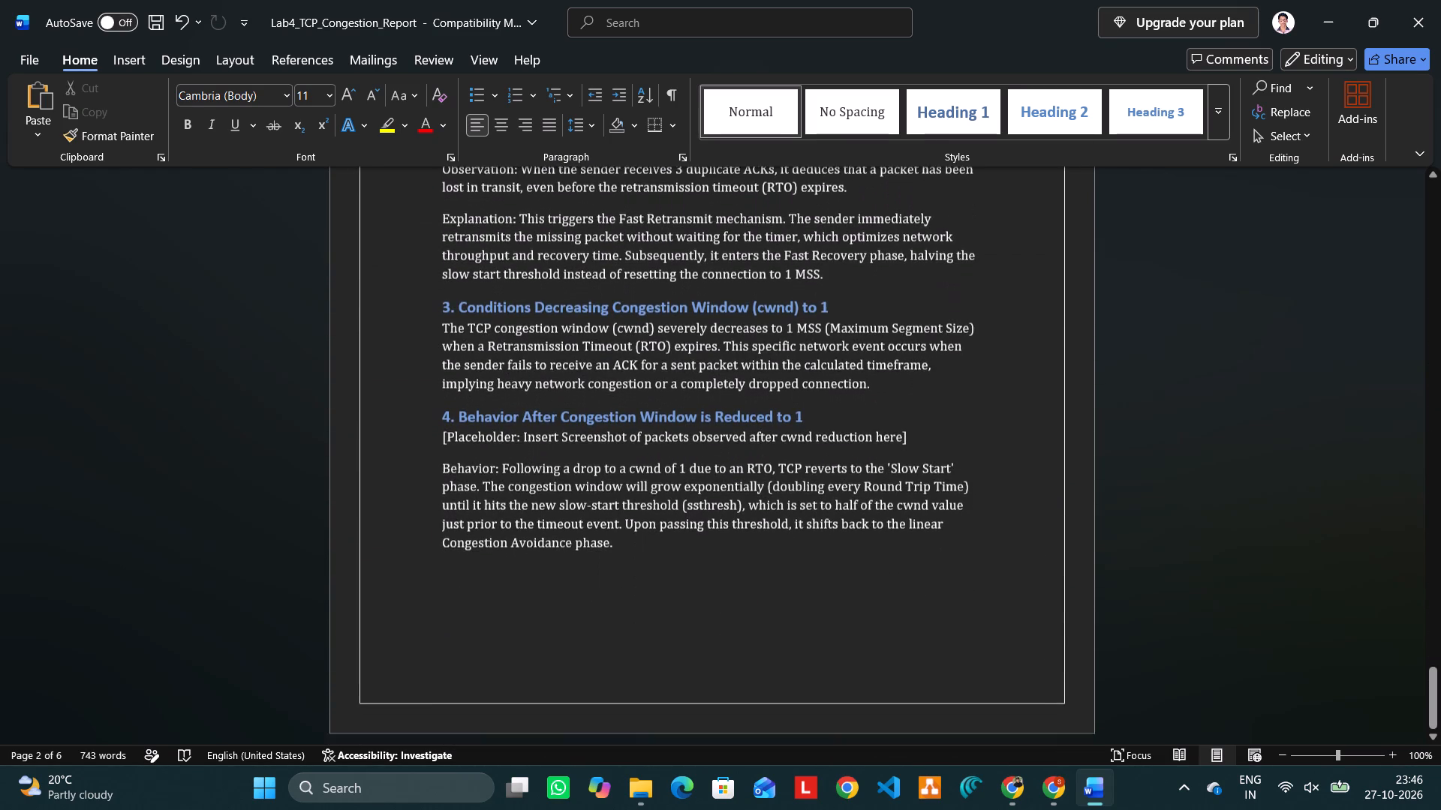
scroll(669, 446, "down", 1)
left_click(547, 450)
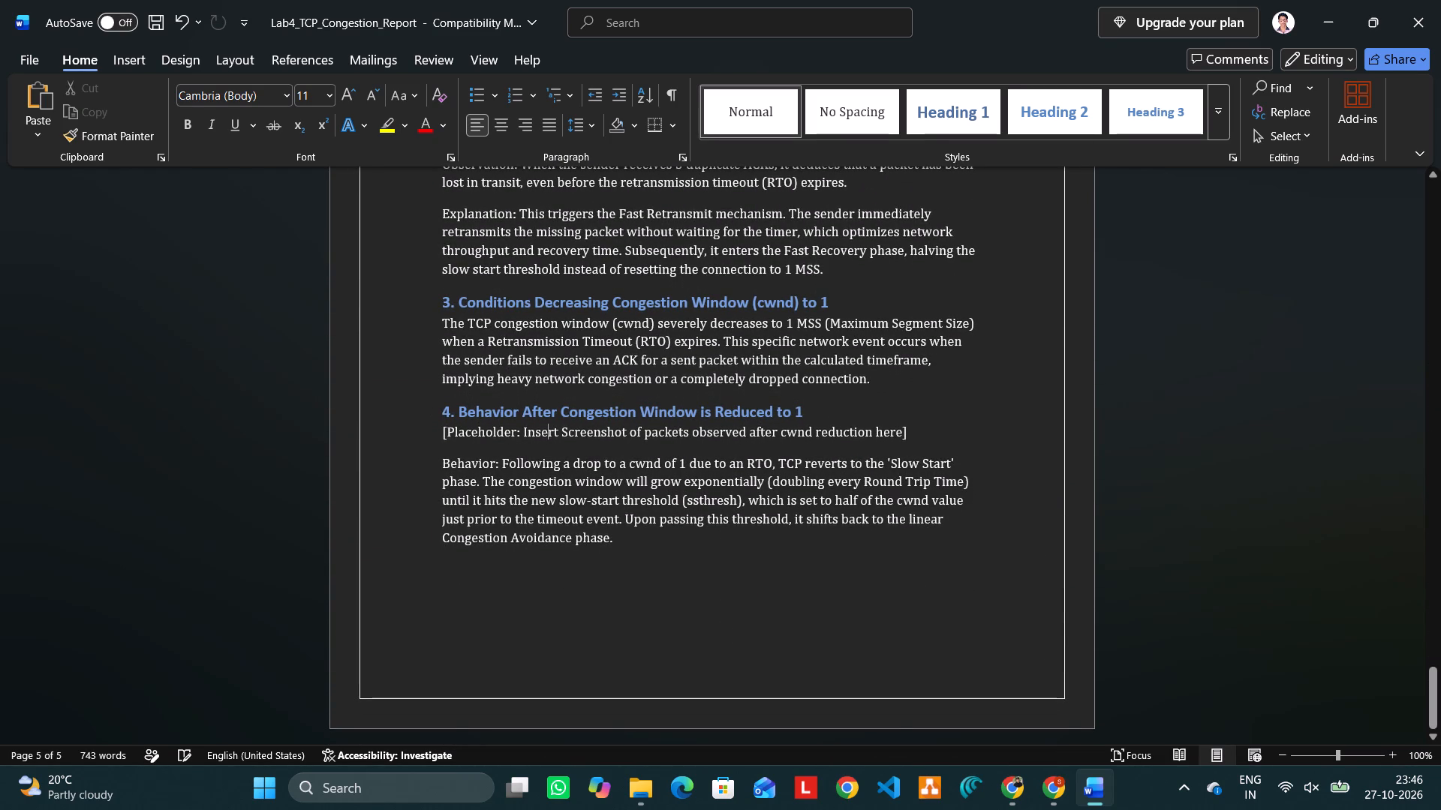
left_click(925, 442)
left_click(444, 430)
key("ctrl+v")
left_click(594, 554)
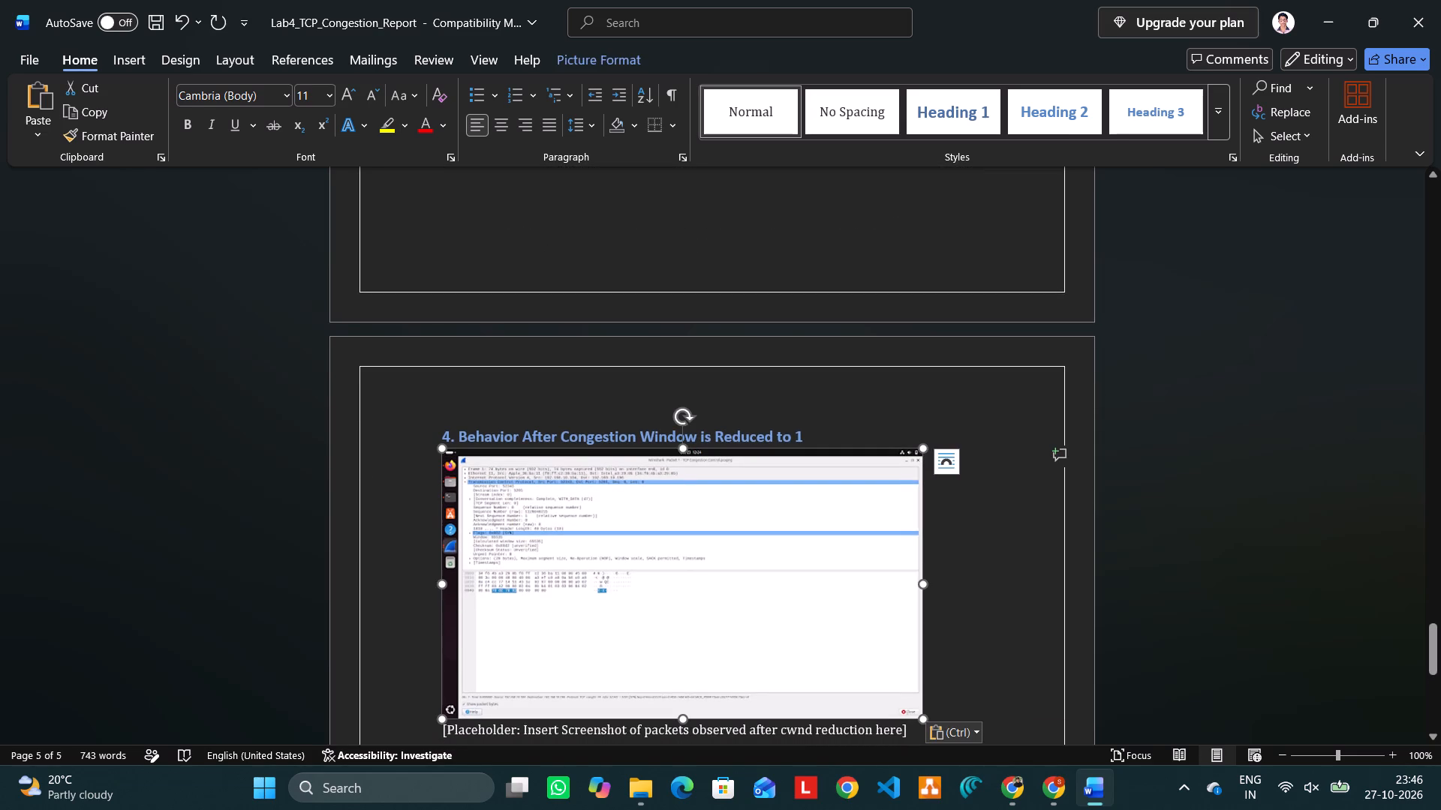
Examine the segment details screenshot under Behavior After Congestion Window is Reduced to 1 at a larger zoom.
scroll(604, 548, "up", 20, "ctrl")
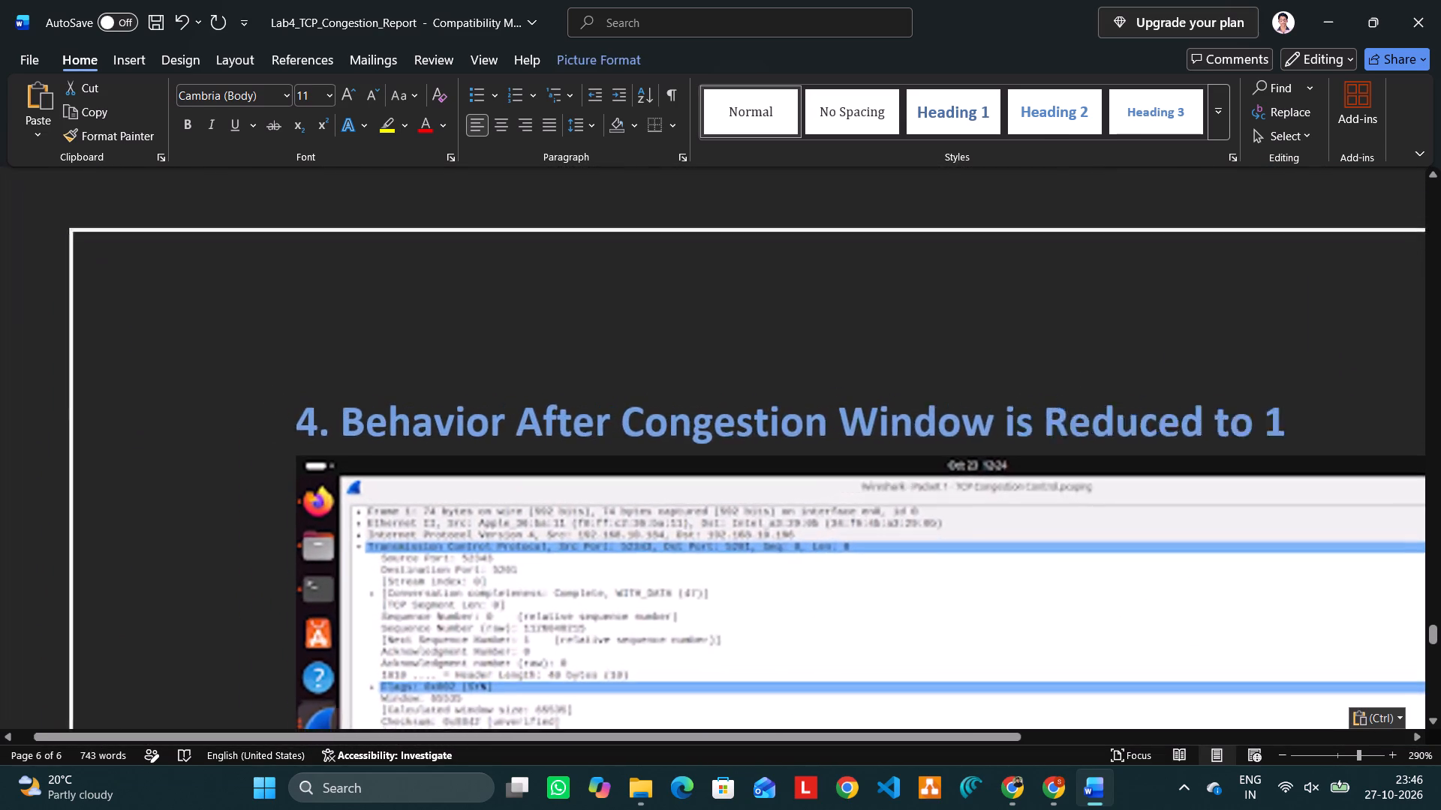
scroll(603, 540, "up", 7, "ctrl")
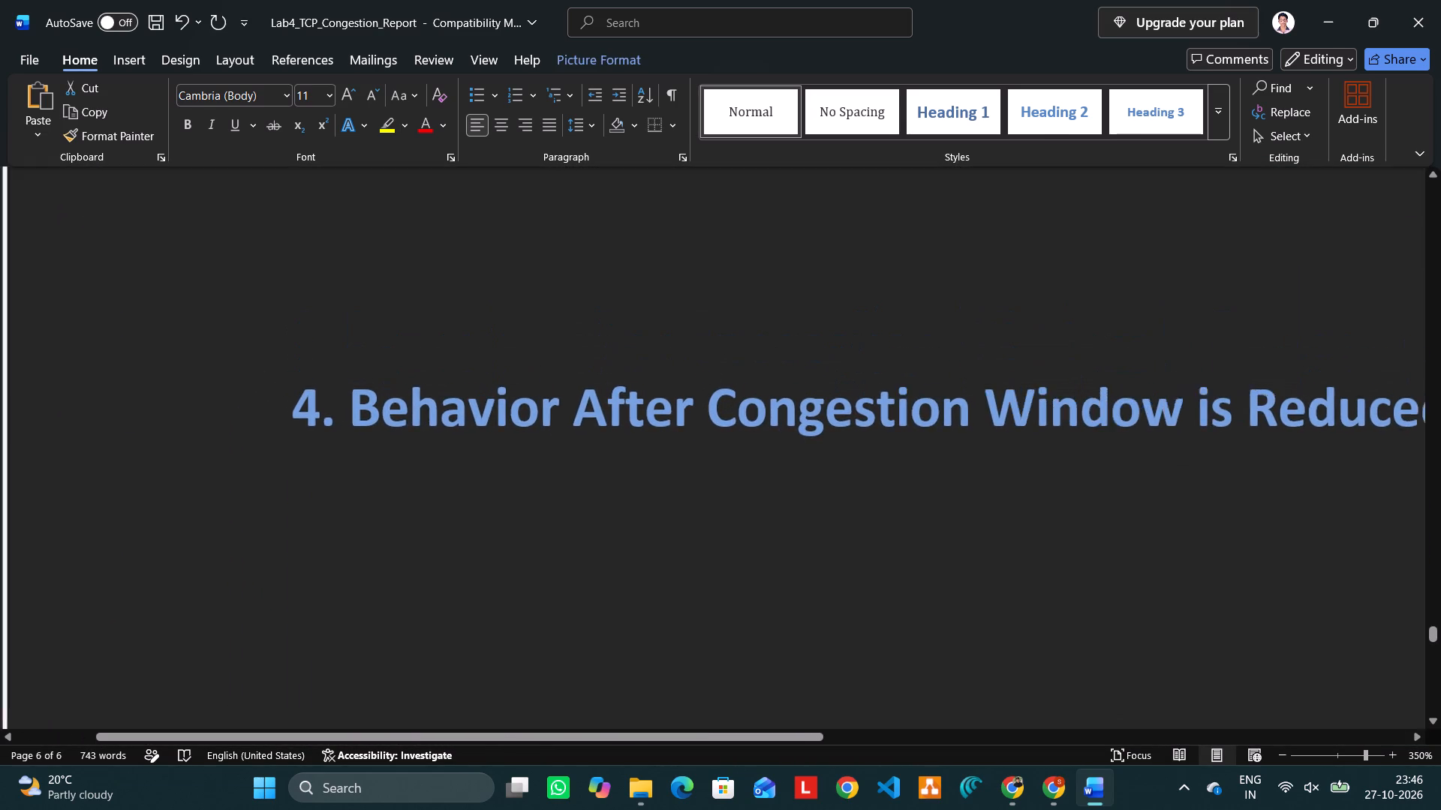
scroll(587, 544, "up", 7, "ctrl")
scroll(587, 544, "down", 13)
scroll(587, 544, "up", 5, "ctrl")
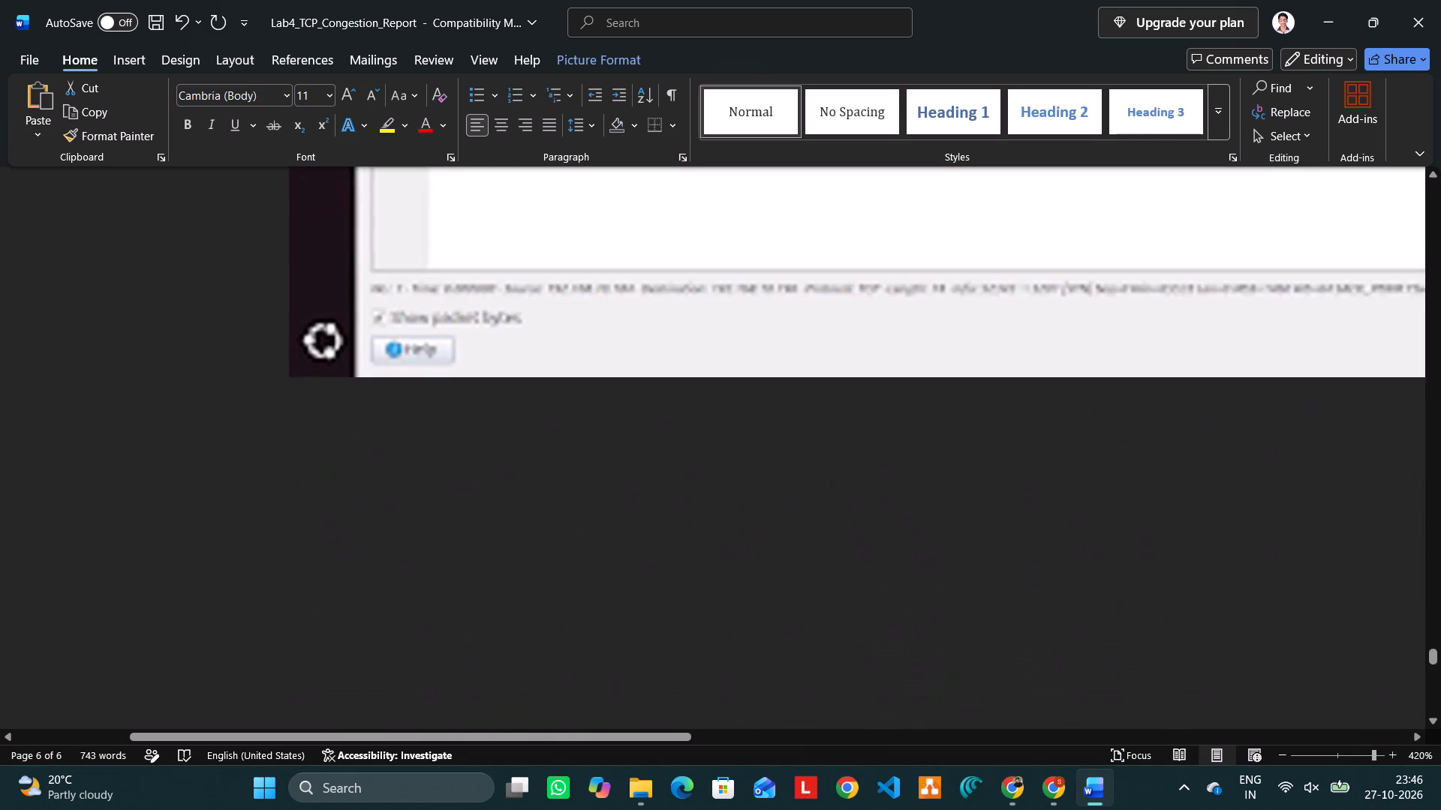
scroll(587, 544, "down", 17, "ctrl")
scroll(583, 548, "down", 1)
scroll(578, 555, "up", 8)
scroll(572, 560, "down", 14, "ctrl")
scroll(571, 559, "up", 4)
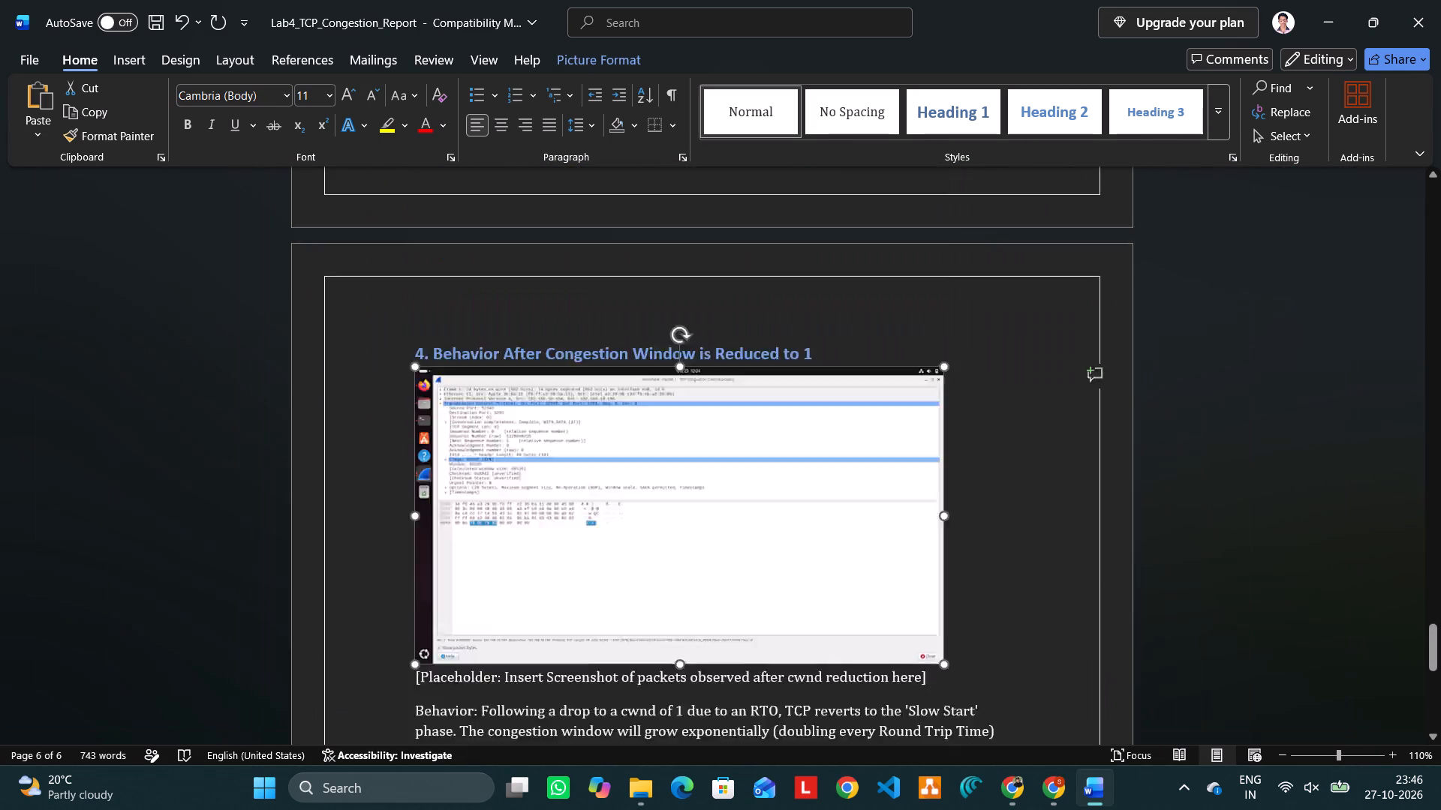
Stretch the packet list screenshot under Three Duplicate ACKs toward the page border, and narrow it back to slightly more than its original width.
scroll(571, 559, "up", 20)
scroll(571, 559, "up", 3)
left_click(582, 550)
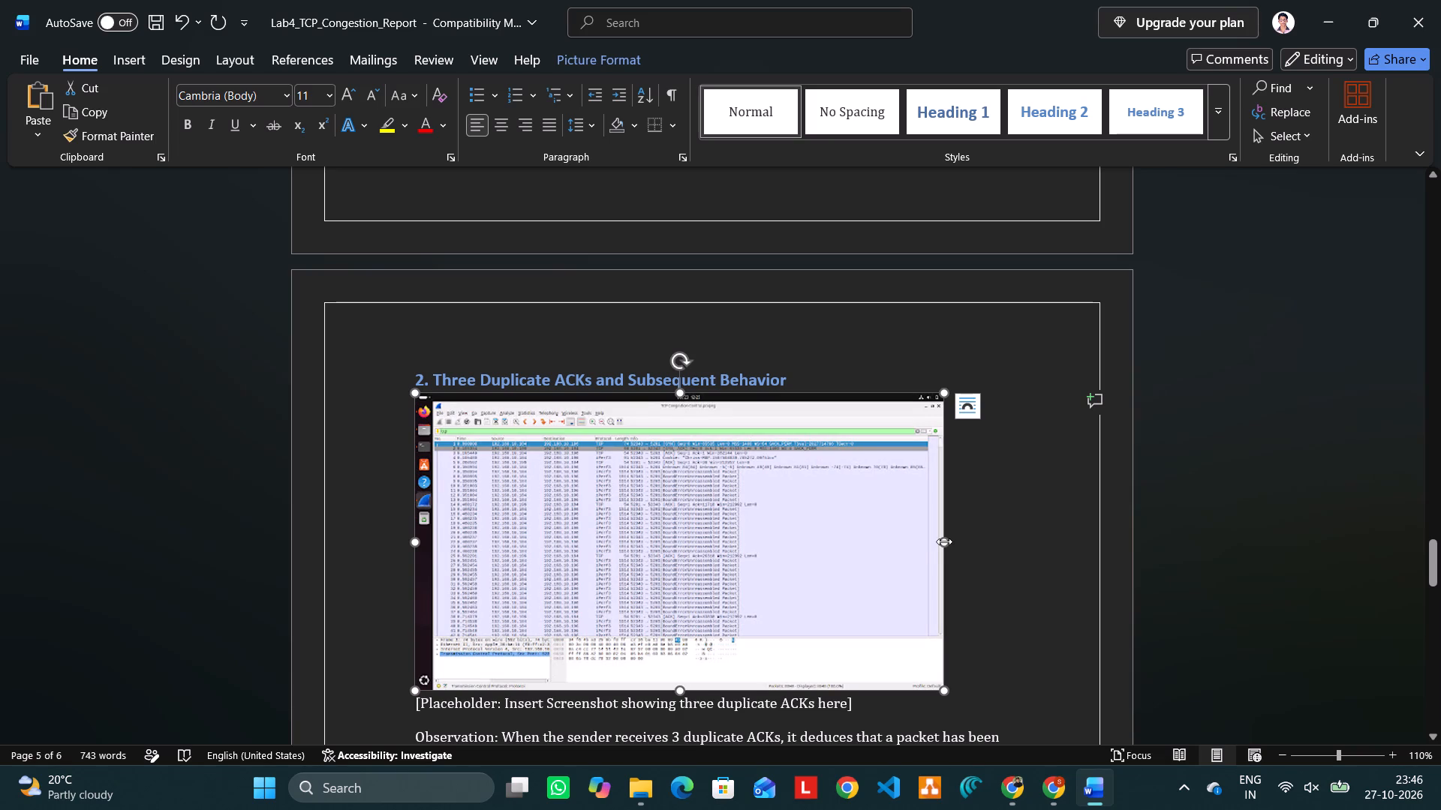
left_click_drag(944, 541, 1055, 541)
scroll(867, 555, "down", 7)
scroll(821, 544, "up", 1)
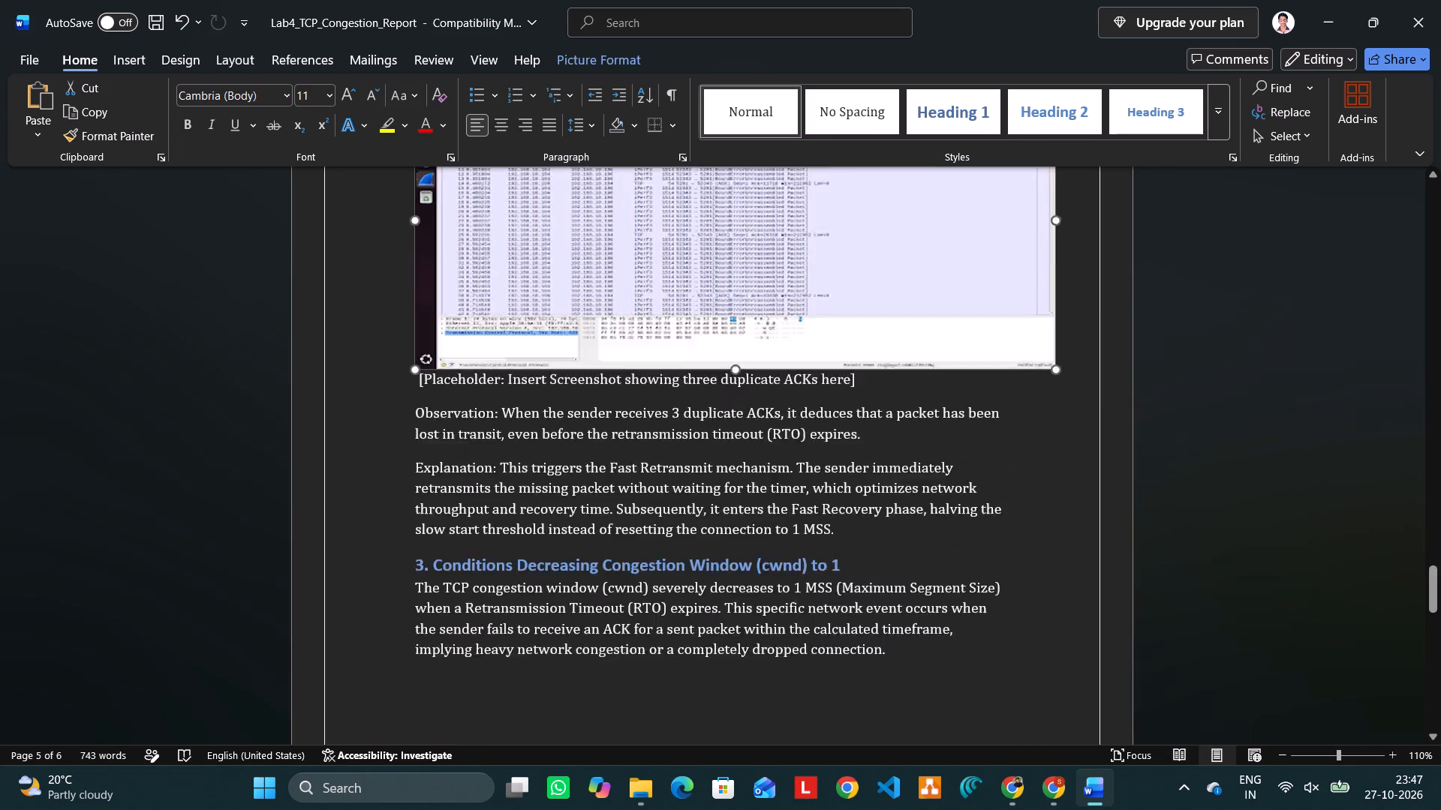
scroll(821, 544, "up", 2)
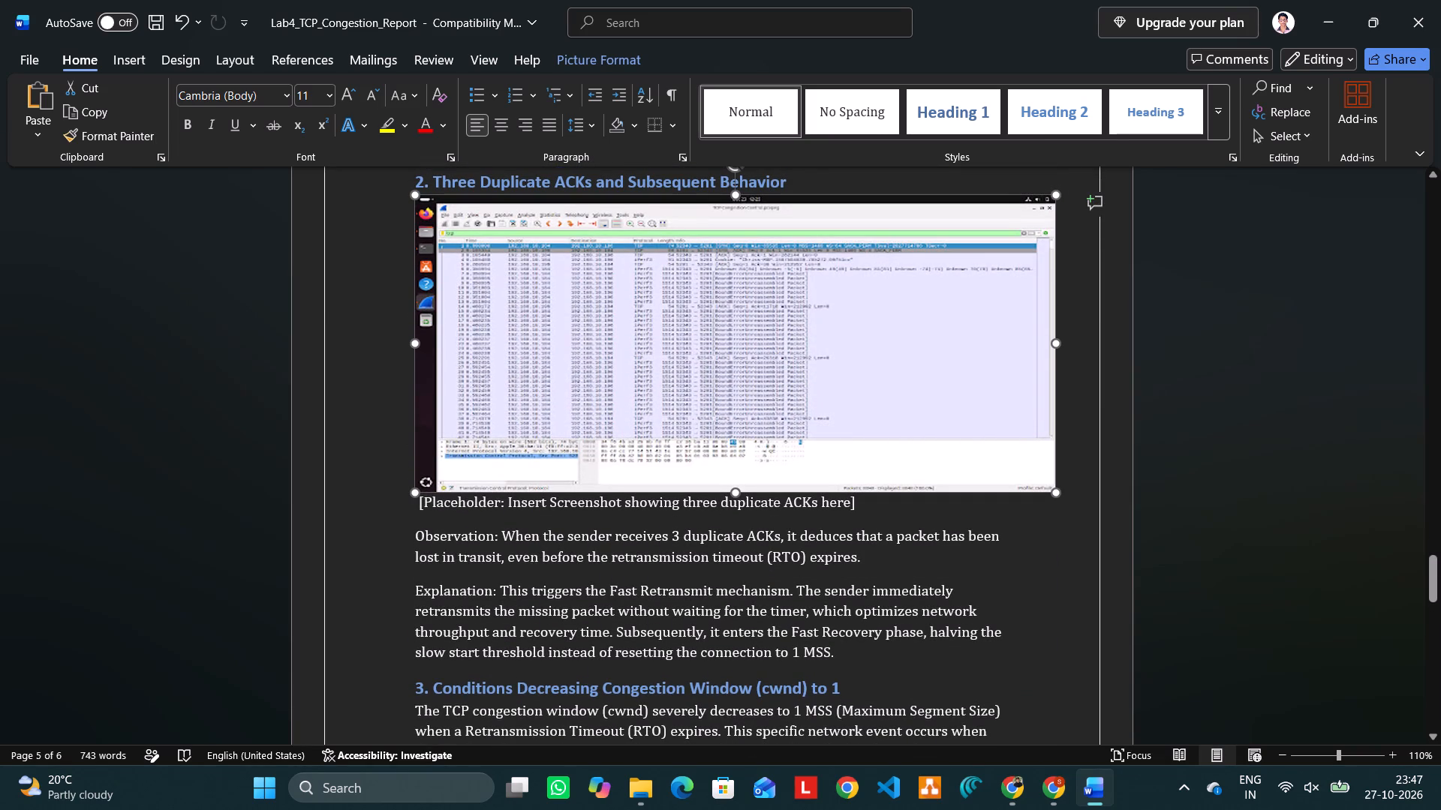
left_click_drag(1059, 340, 952, 336)
left_click(1218, 357)
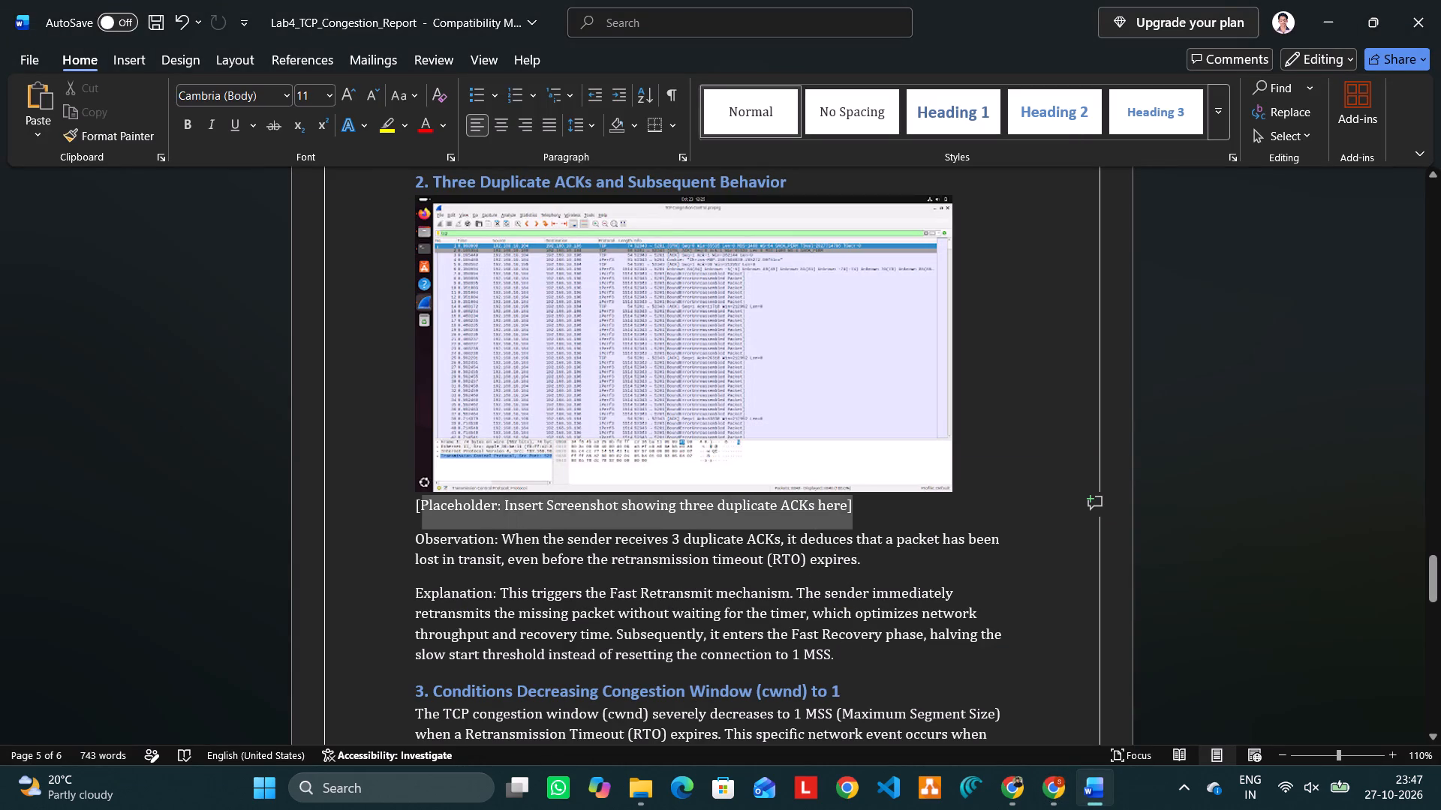
left_click_drag(434, 499, 414, 500)
key("BackSpace")
scroll(430, 504, "up", 4)
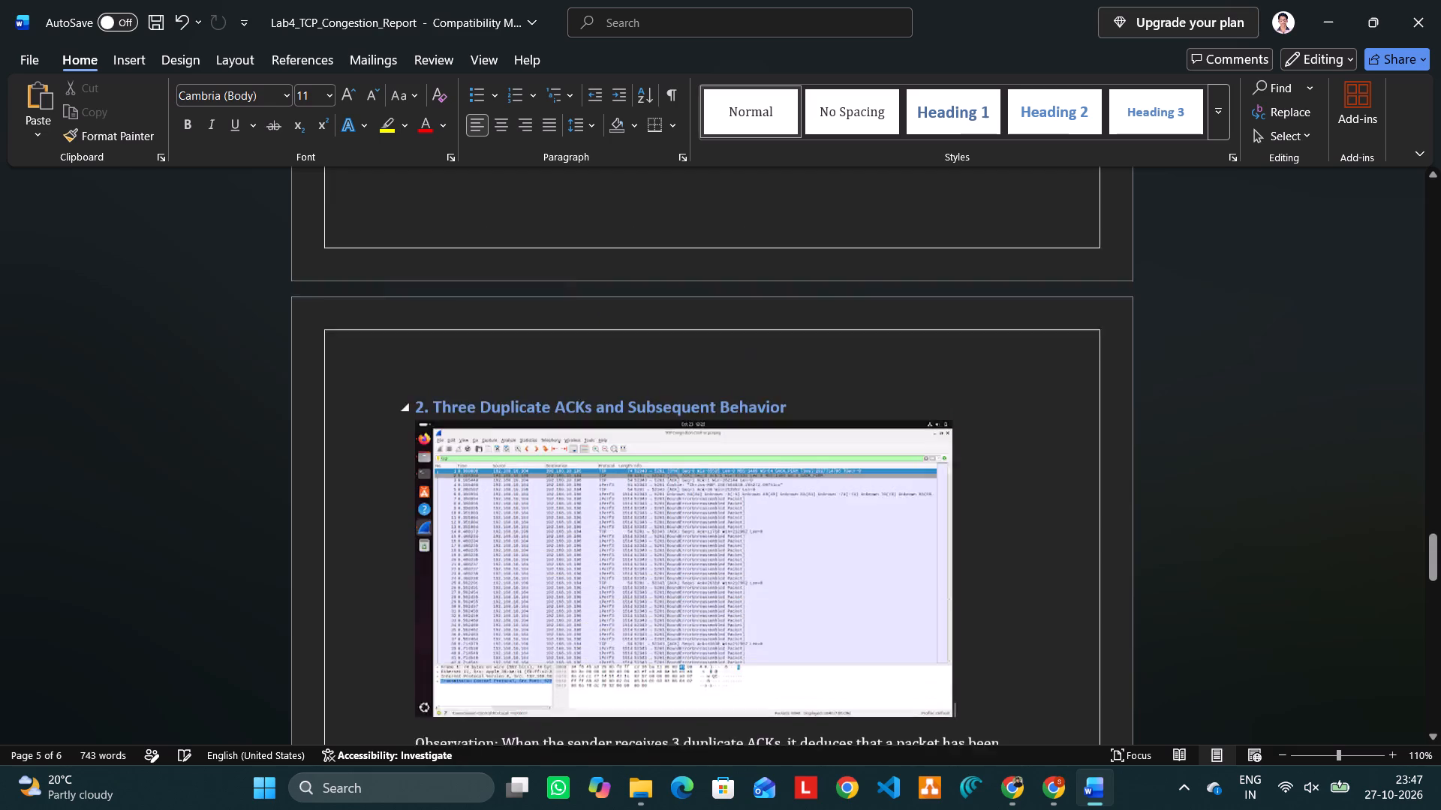
scroll(441, 484, "up", 20)
scroll(441, 484, "up", 6)
scroll(450, 464, "down", 5)
scroll(874, 662, "down", 3)
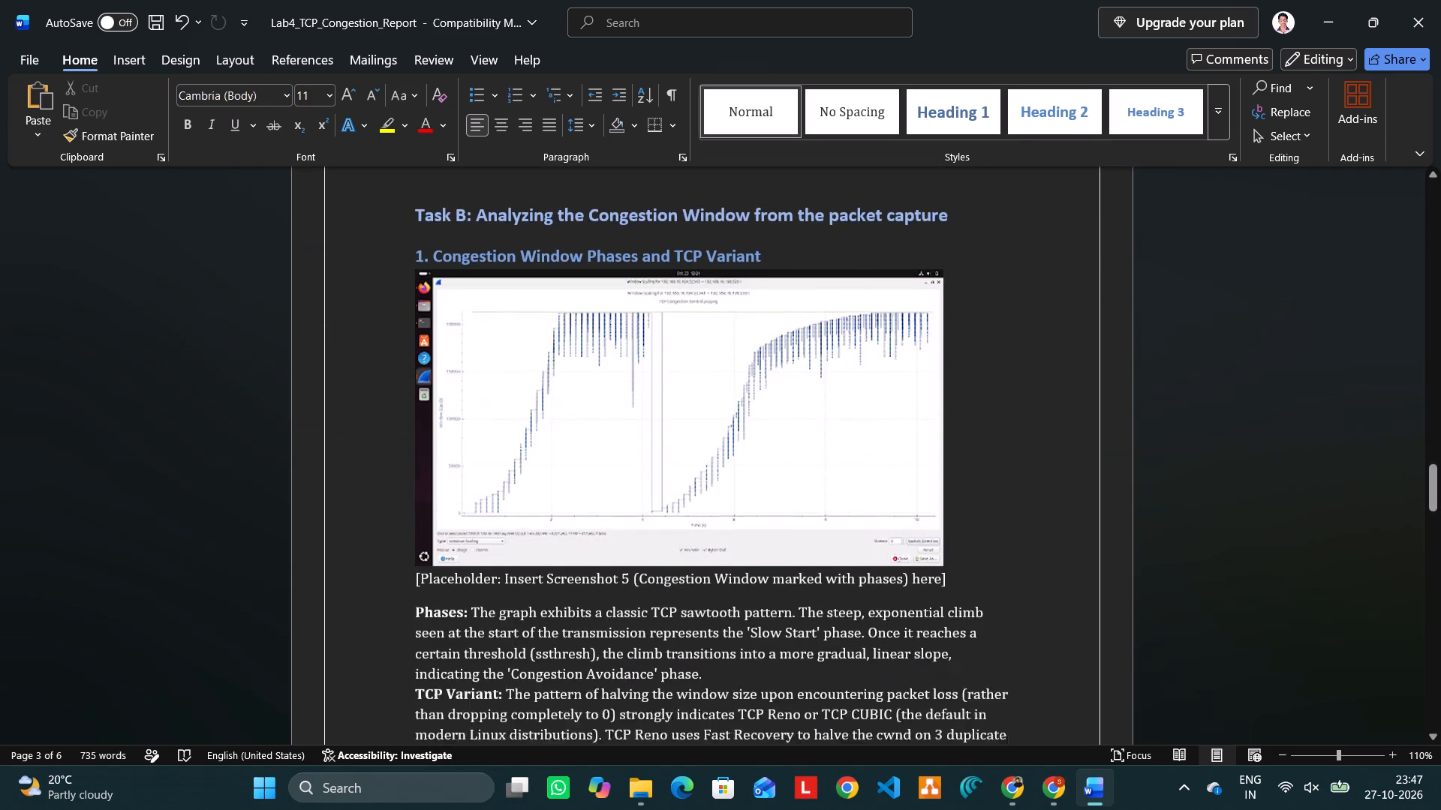
left_click_drag(957, 529, 409, 532)
key("BackSpace")
Delete the Screenshot 1 placeholder below the Window Scaling graph and the SYN-ACK packet placeholder ending section 3, including its empty line.
scroll(436, 538, "up", 20)
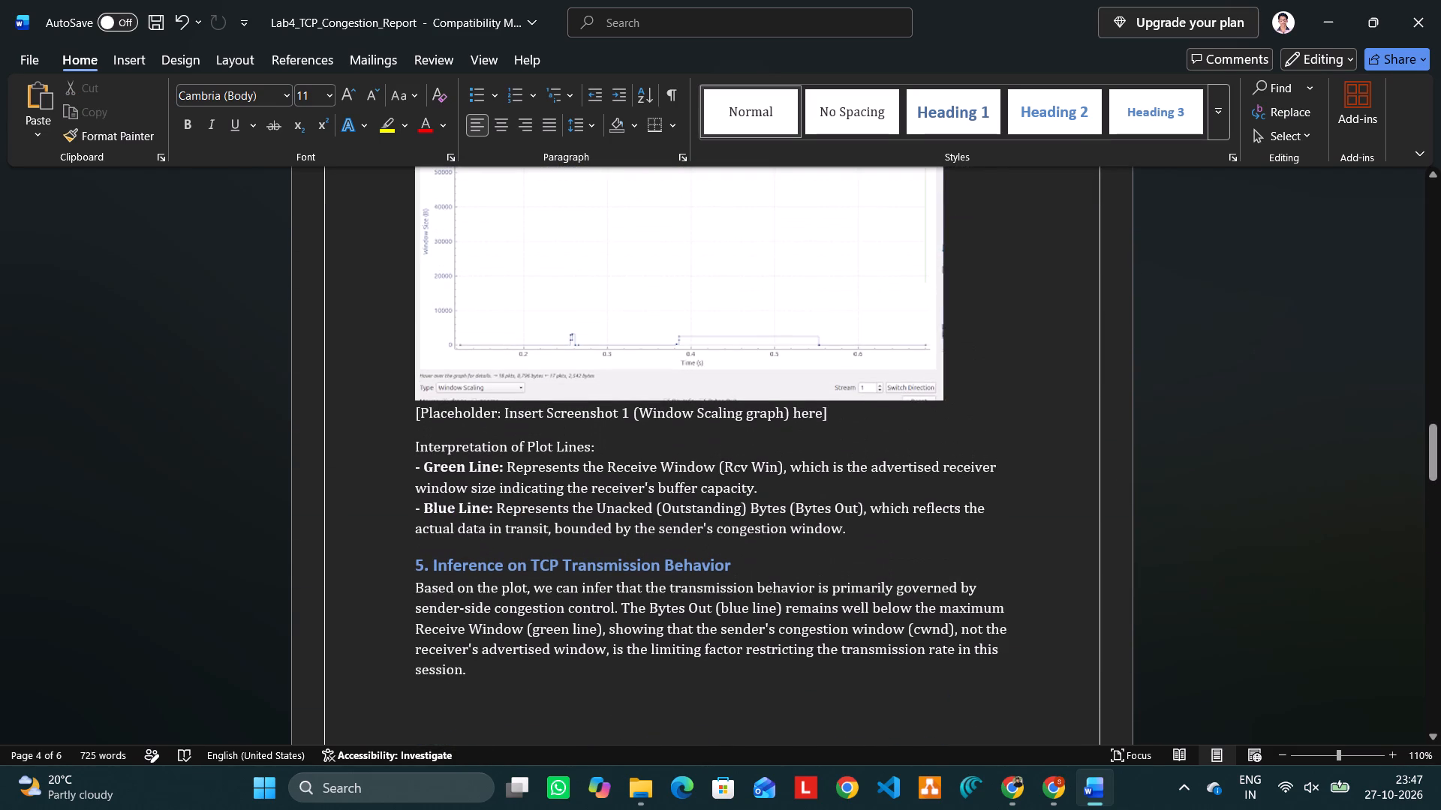
left_click_drag(874, 415, 365, 435)
key("BackSpace")
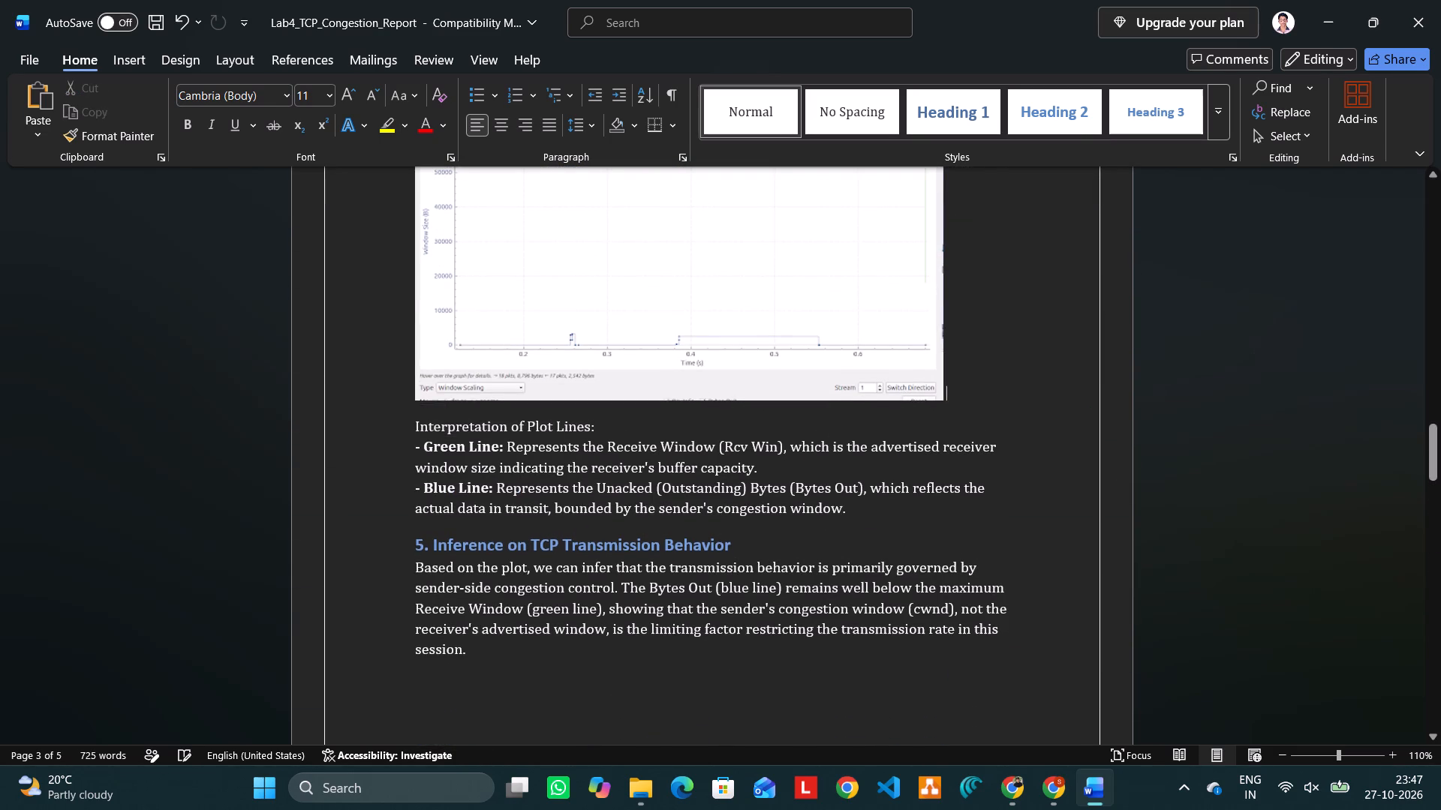
scroll(380, 454, "up", 6)
scroll(393, 464, "down", 6)
scroll(703, 391, "up", 3)
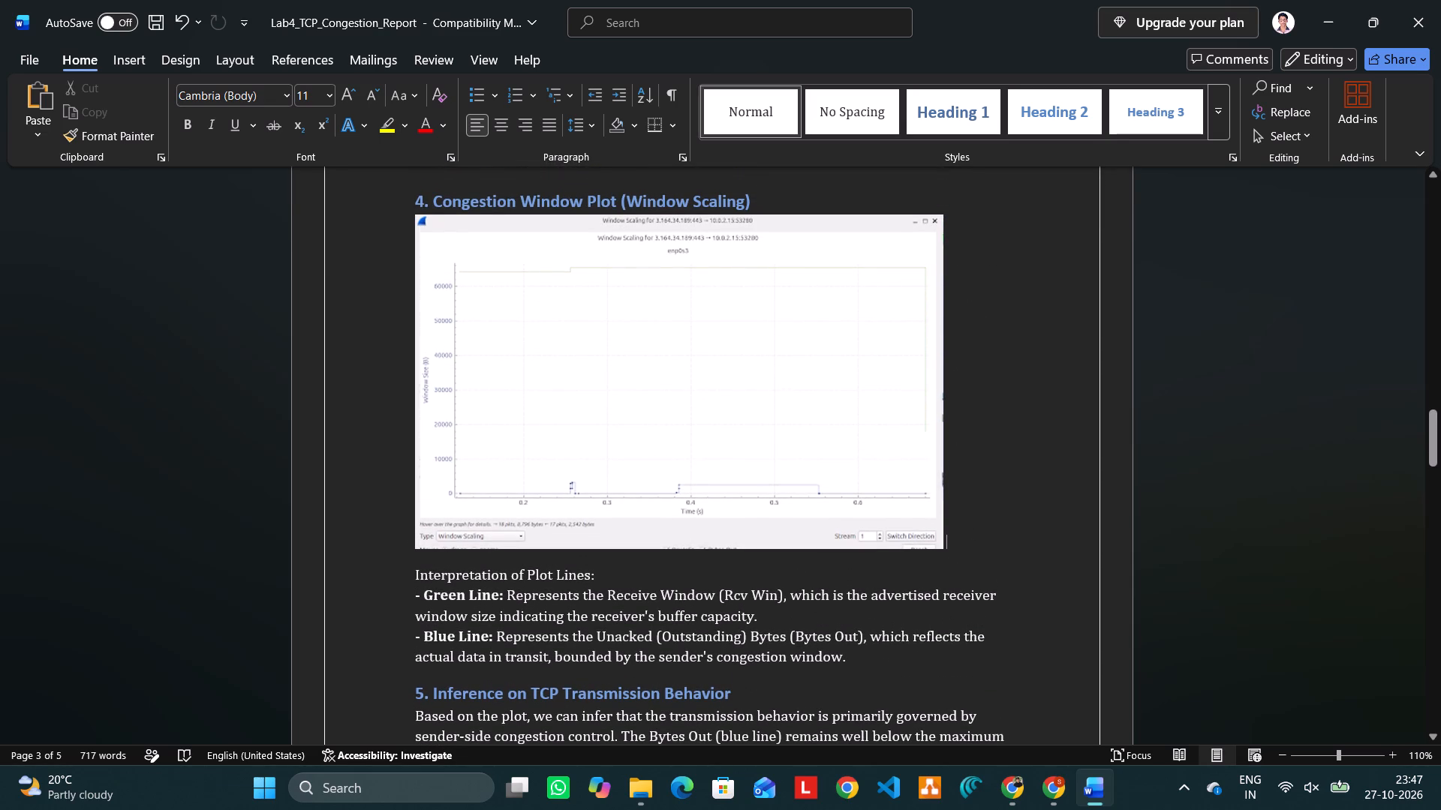
scroll(697, 471, "up", 20)
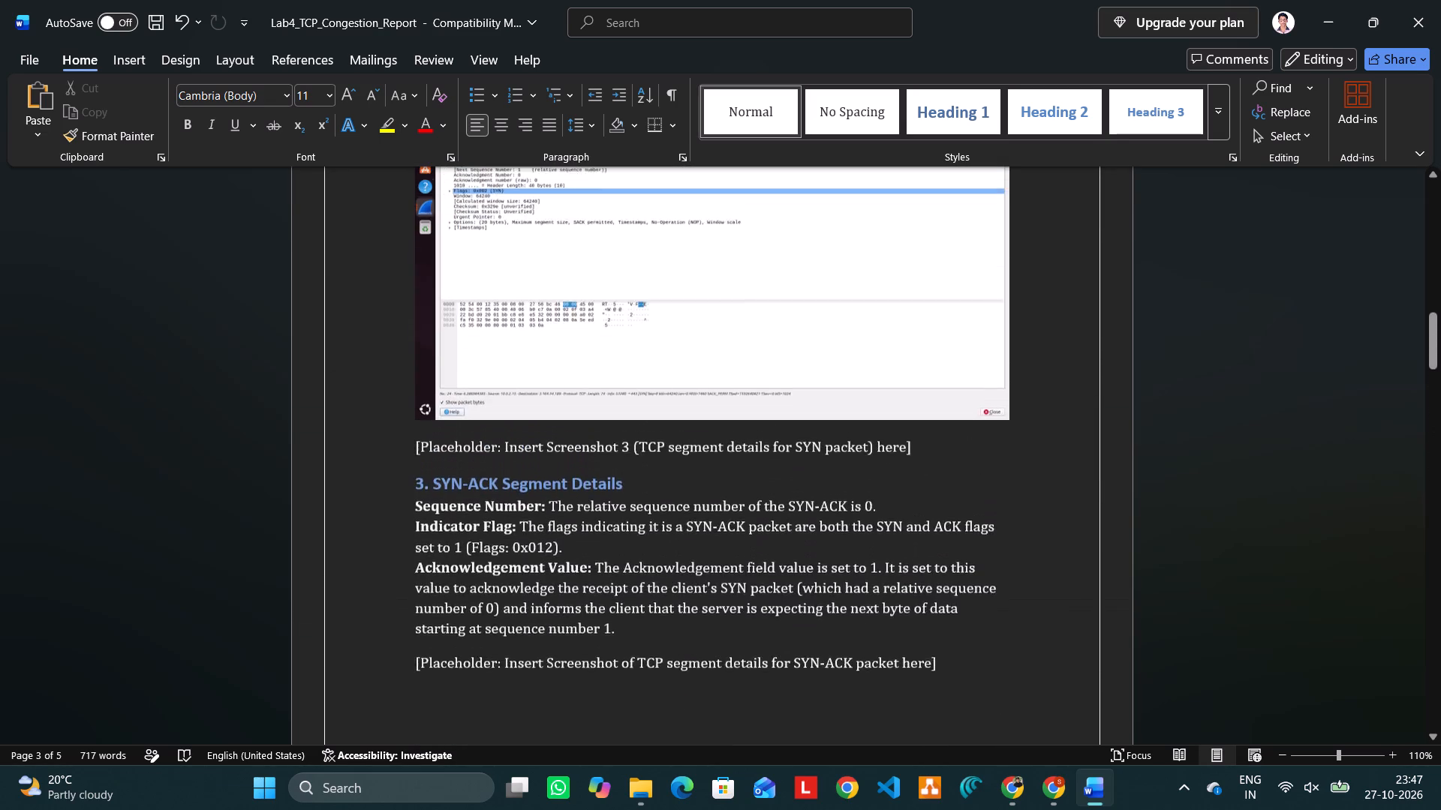
scroll(697, 471, "down", 3)
left_click_drag(939, 523, 427, 517)
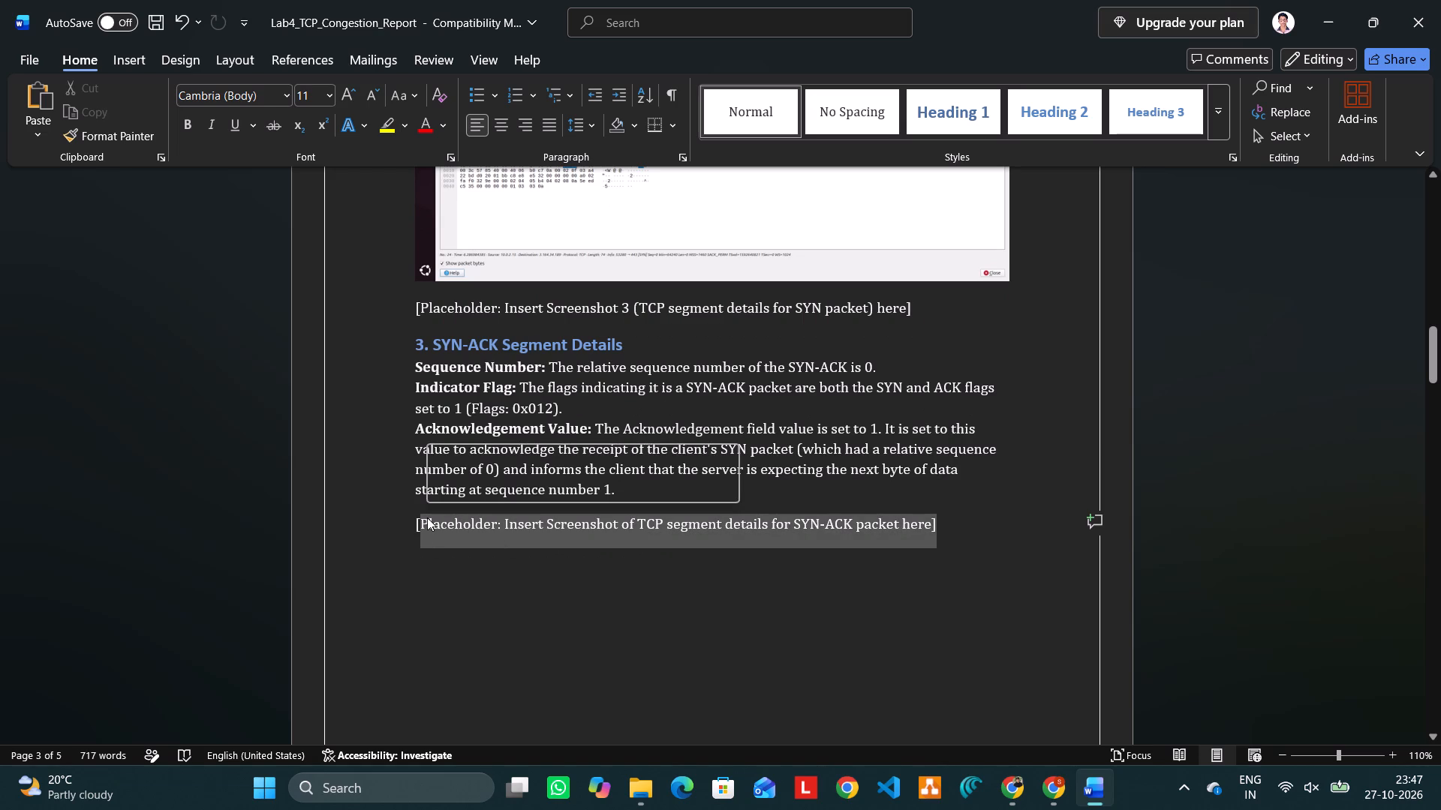
key("BackSpace")
key("BackSpace")
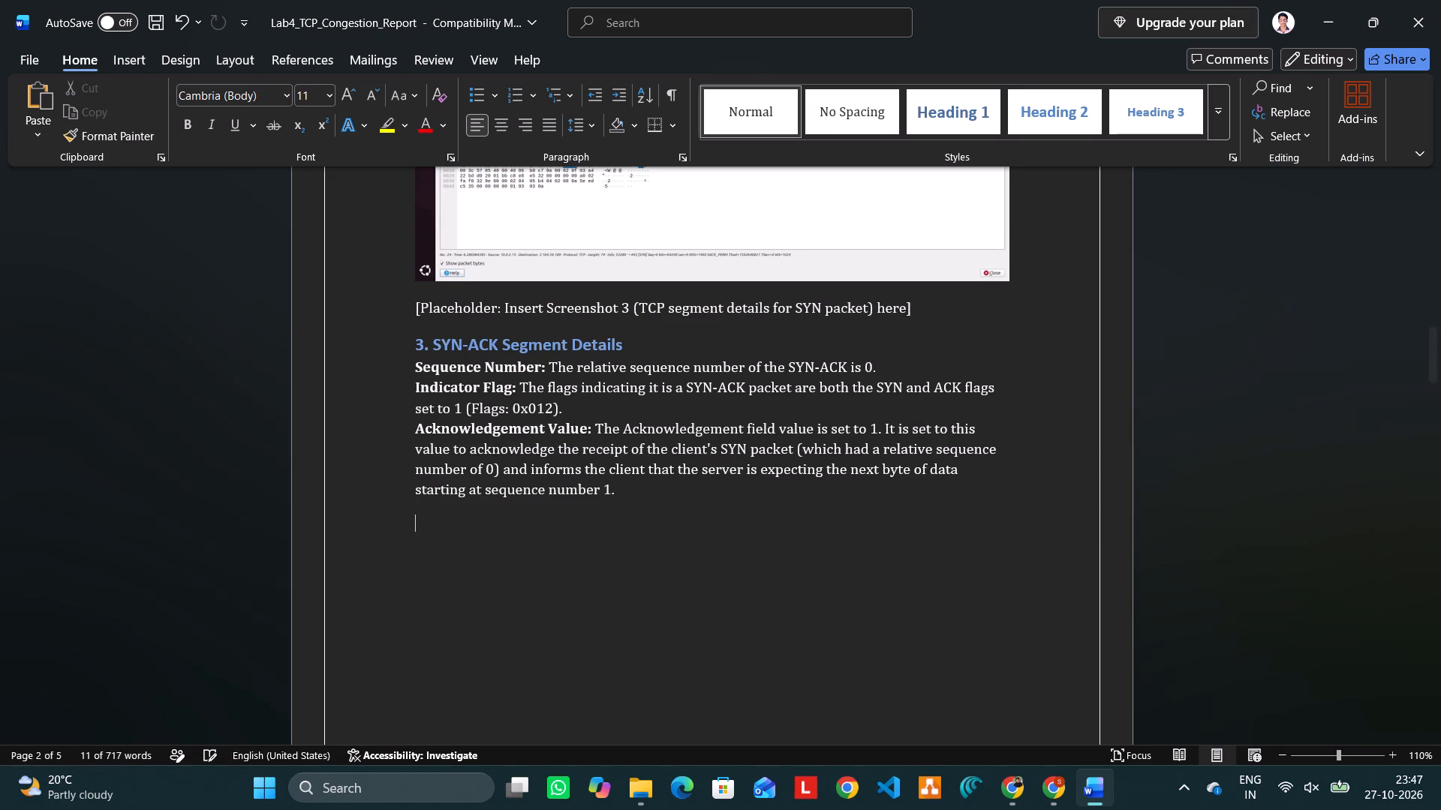
scroll(531, 589, "up", 1)
key("BackSpace")
Delete the Screenshot 3 placeholder below the SYN segment details image and the SYN, SYN-ACK, ACK packets placeholder in Task A section 1.
scroll(531, 589, "up", 6)
scroll(536, 592, "down", 3)
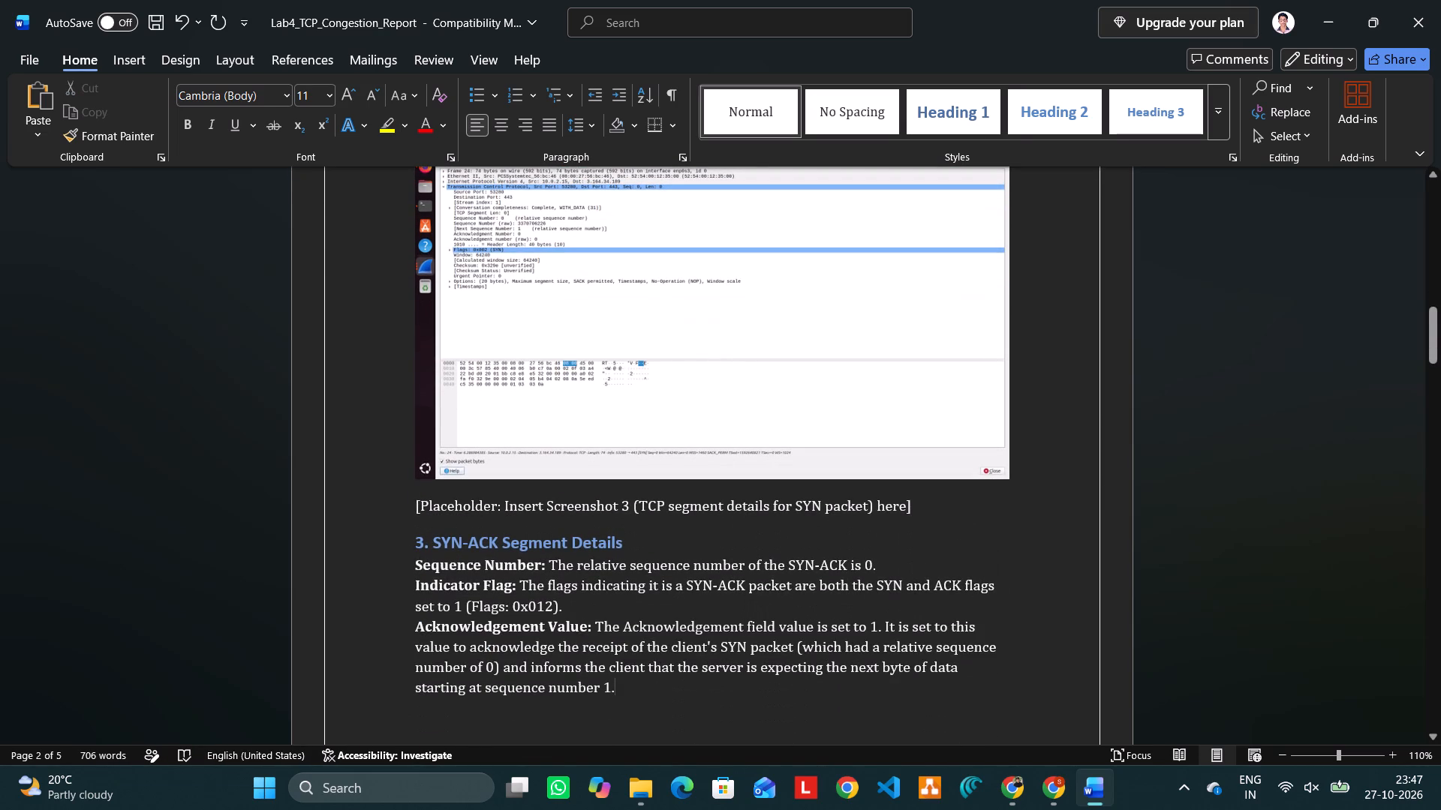
left_click_drag(919, 503, 348, 514)
key("BackSpace")
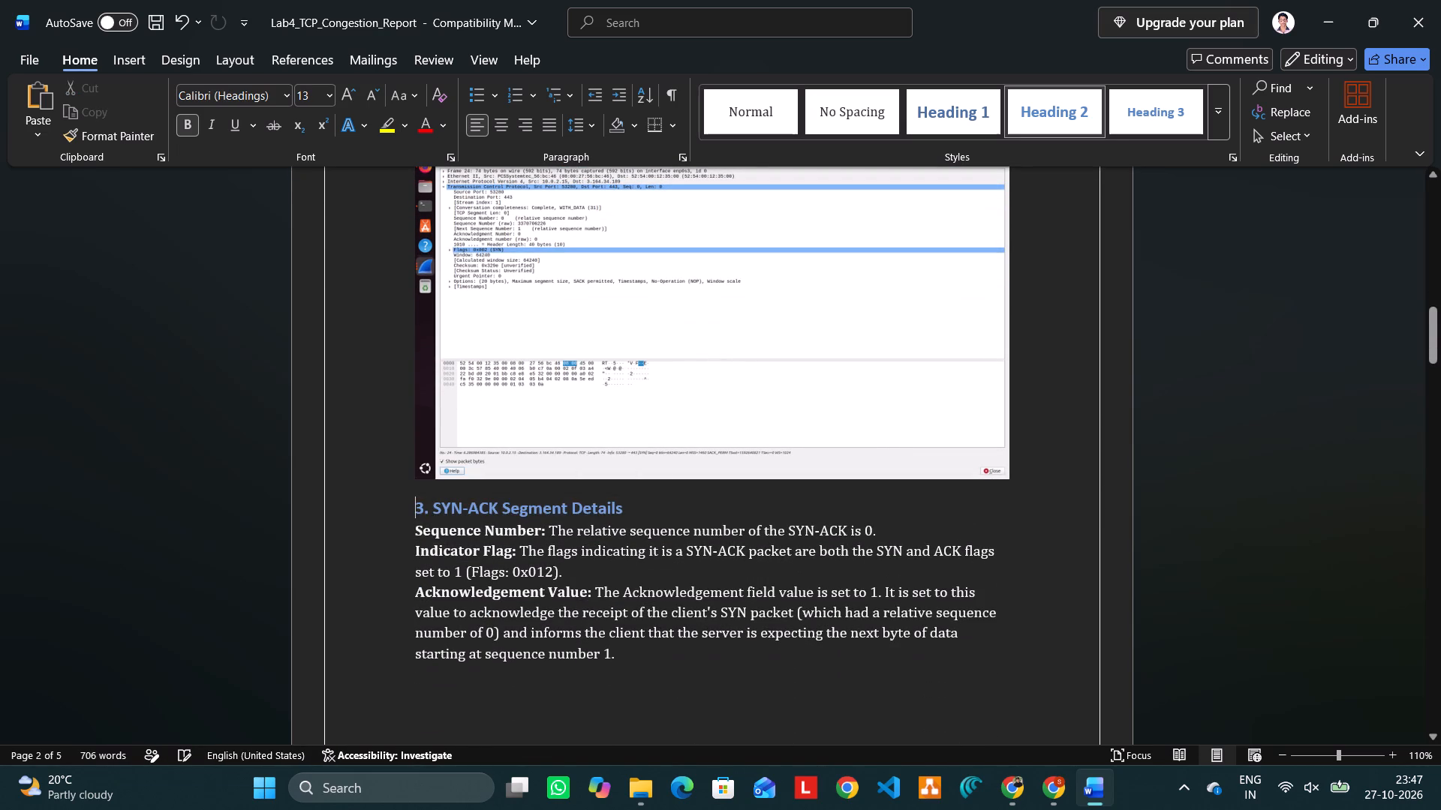
scroll(384, 547, "up", 17)
scroll(645, 461, "up", 2)
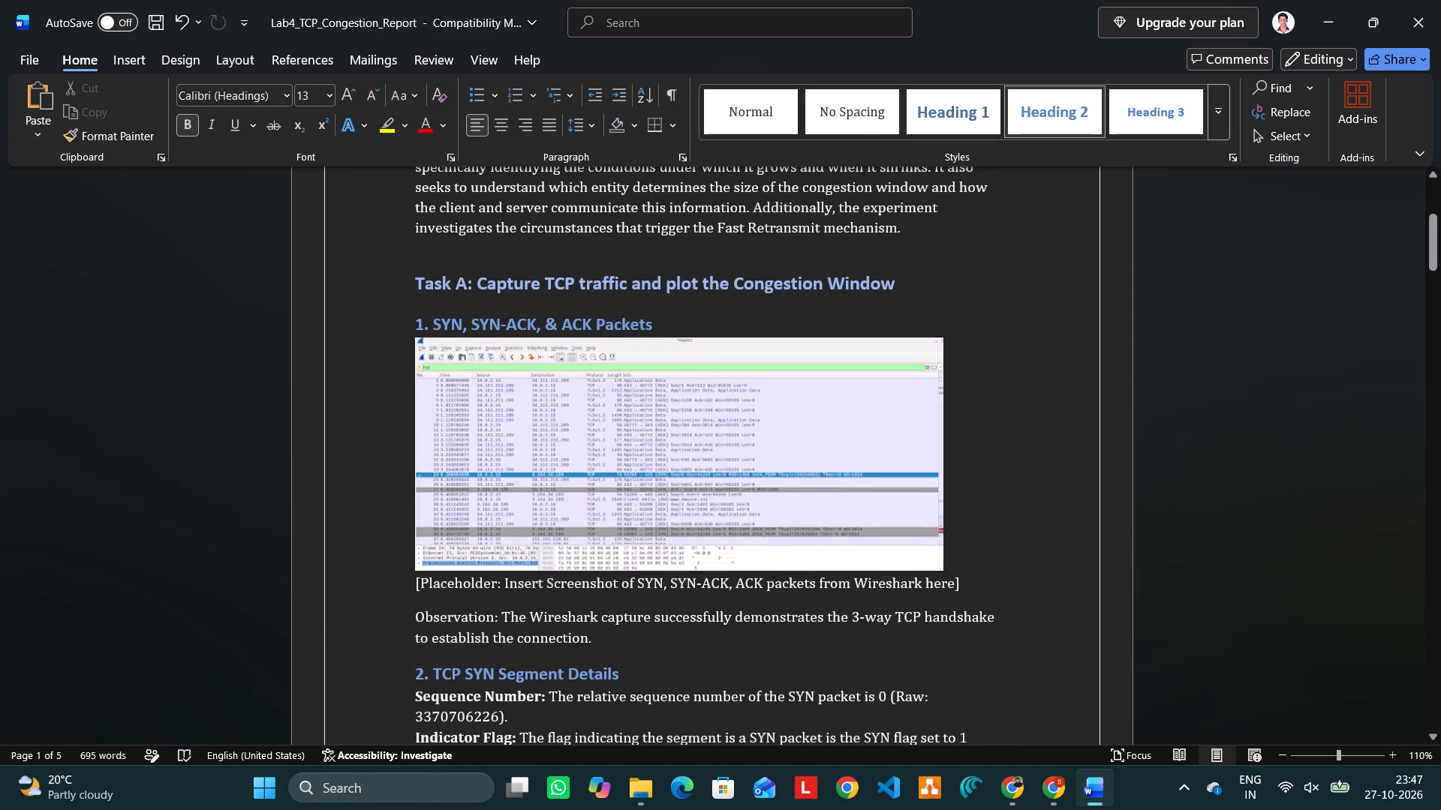
left_click_drag(964, 583, 314, 592)
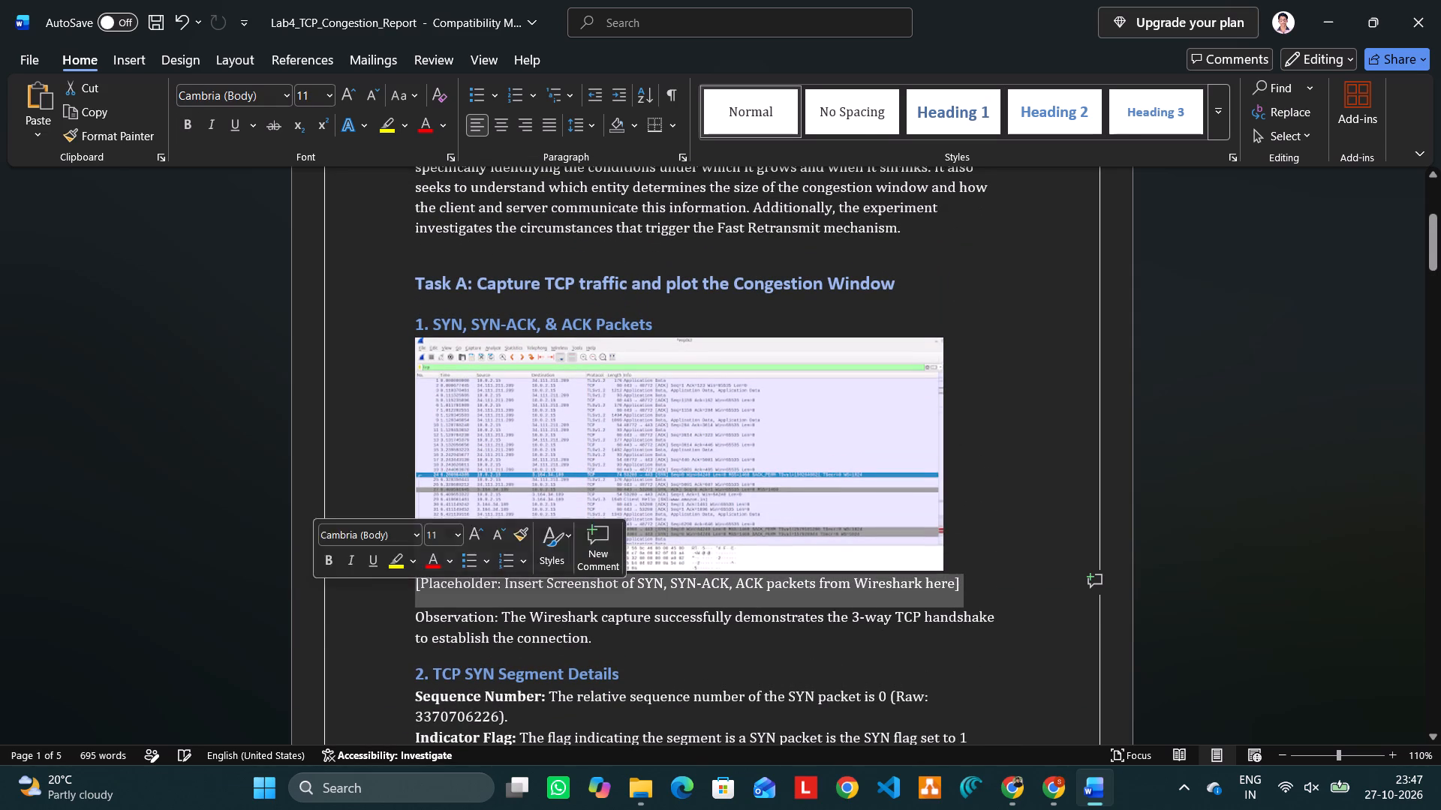
key("BackSpace")
scroll(425, 624, "down", 14)
scroll(439, 608, "up", 11)
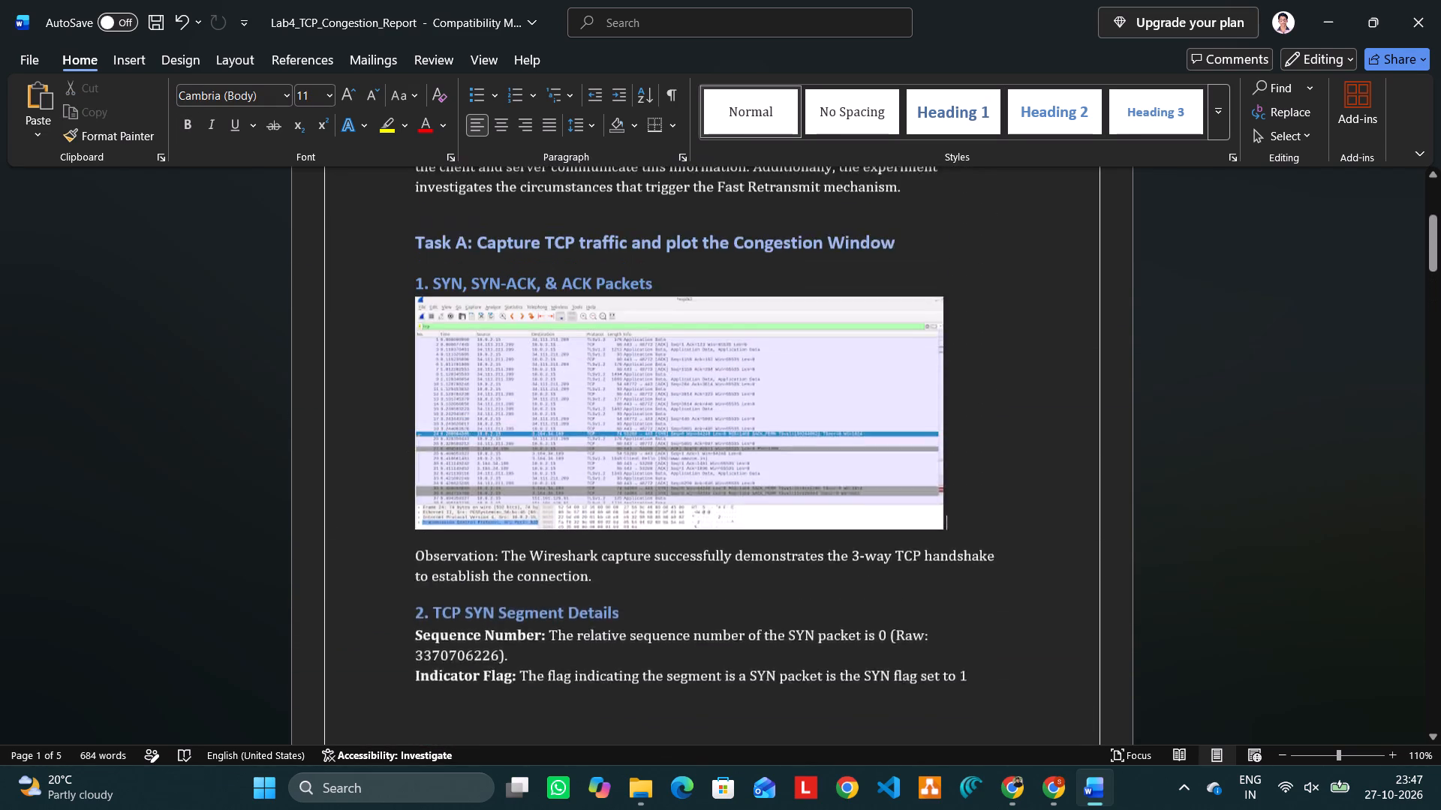
Delete the placeholder for packets observed after cwnd reduction, below the image in Task B section 4.
scroll(448, 607, "up", 13)
scroll(450, 602, "down", 19)
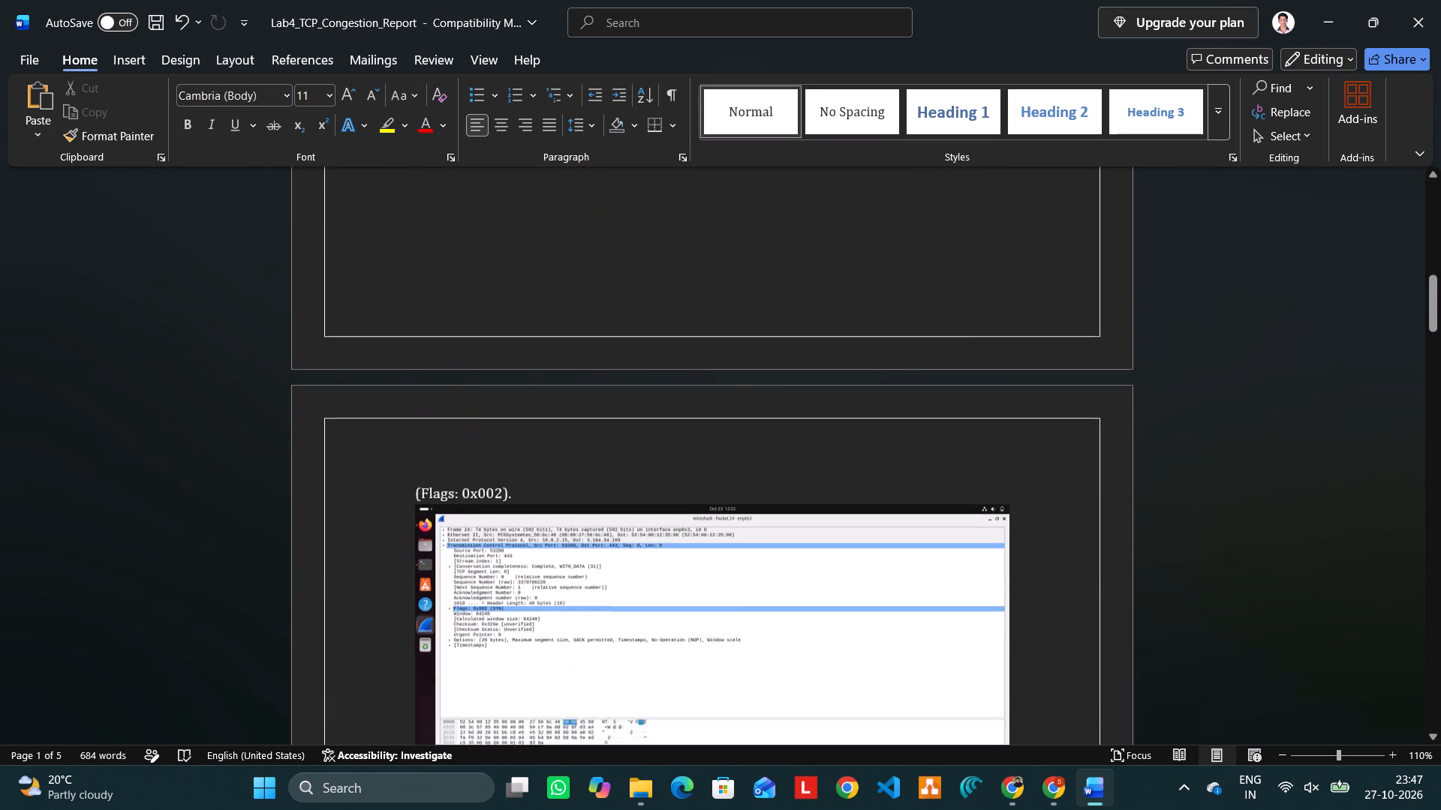
scroll(504, 499, "down", 20)
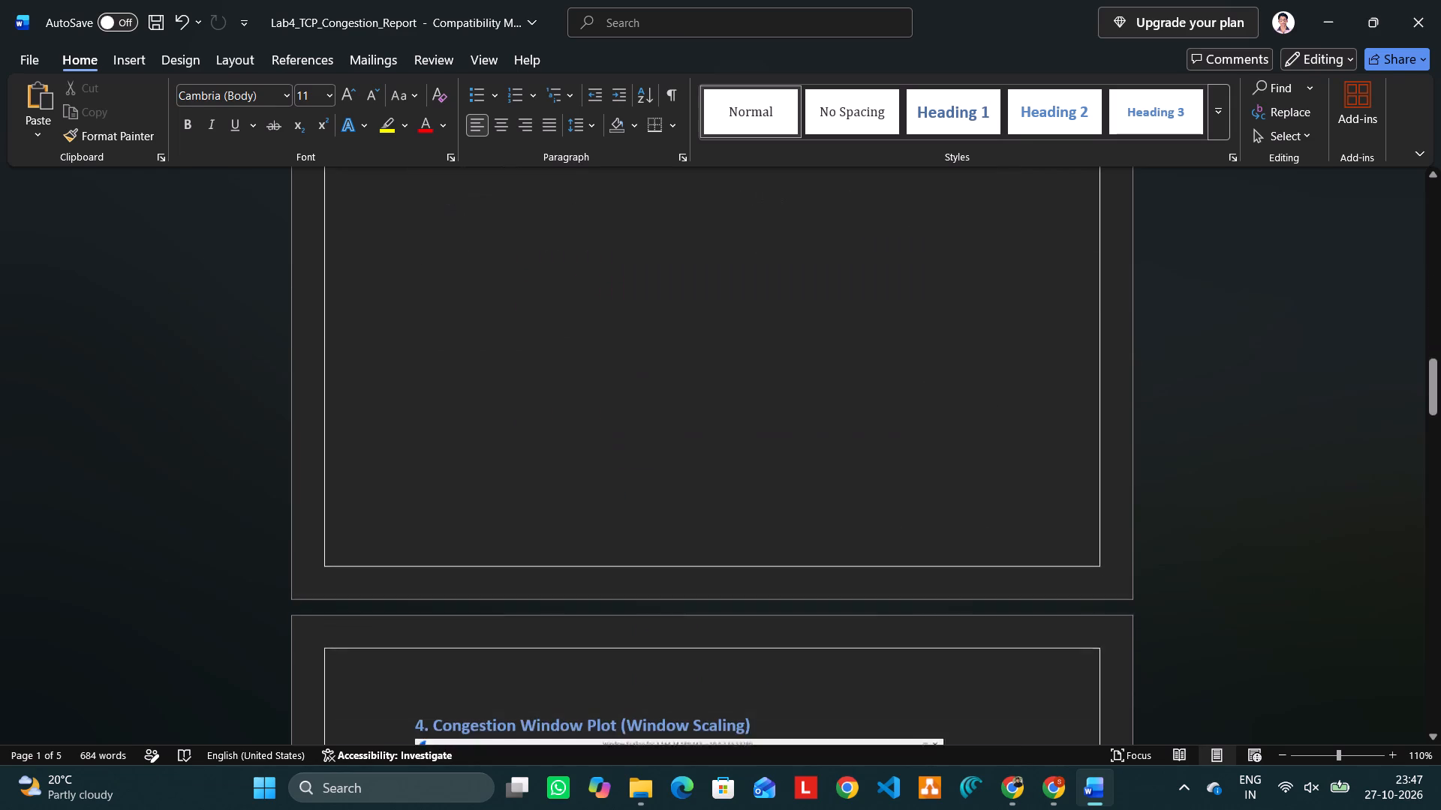
scroll(504, 498, "down", 14)
scroll(504, 496, "down", 15)
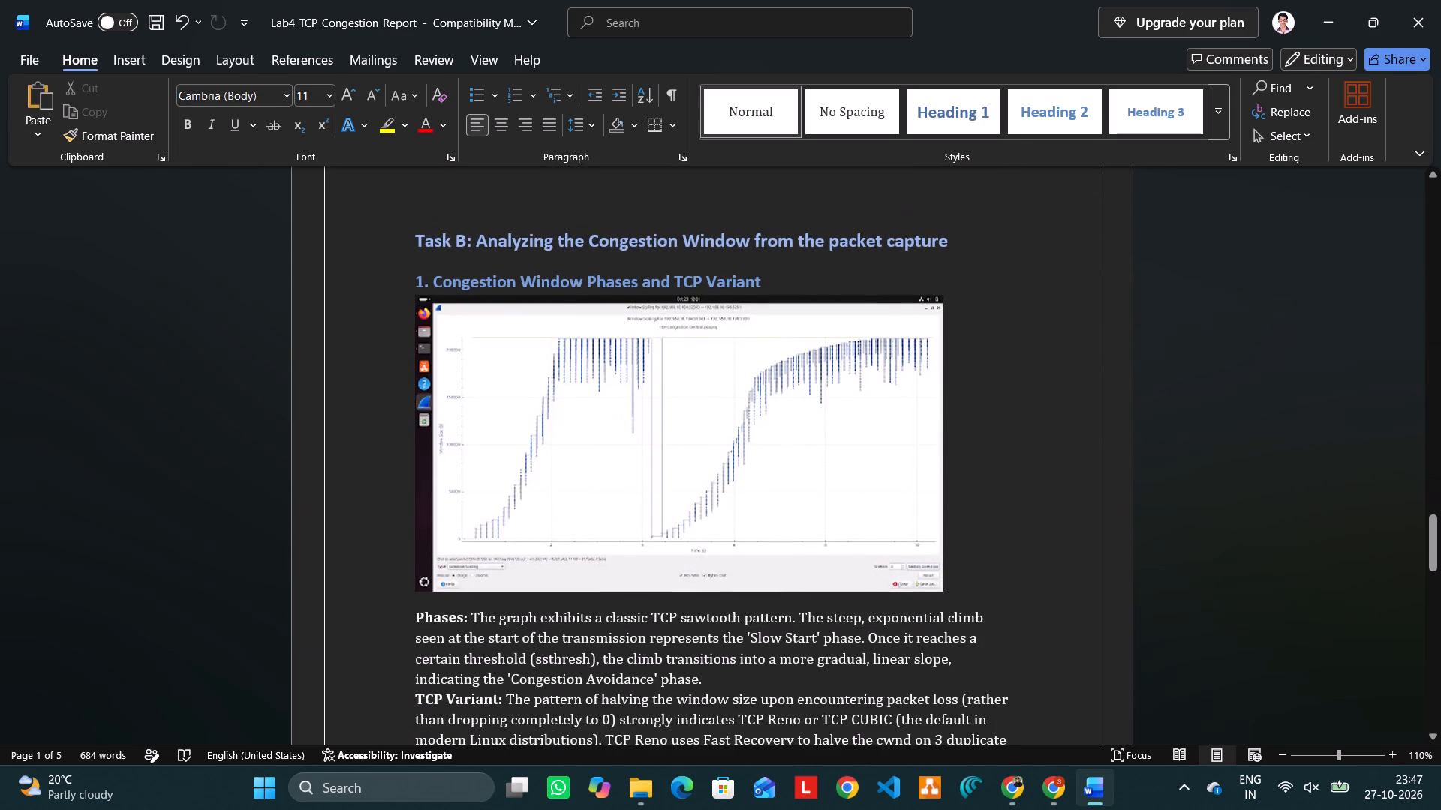
scroll(507, 484, "down", 15)
scroll(505, 481, "down", 12)
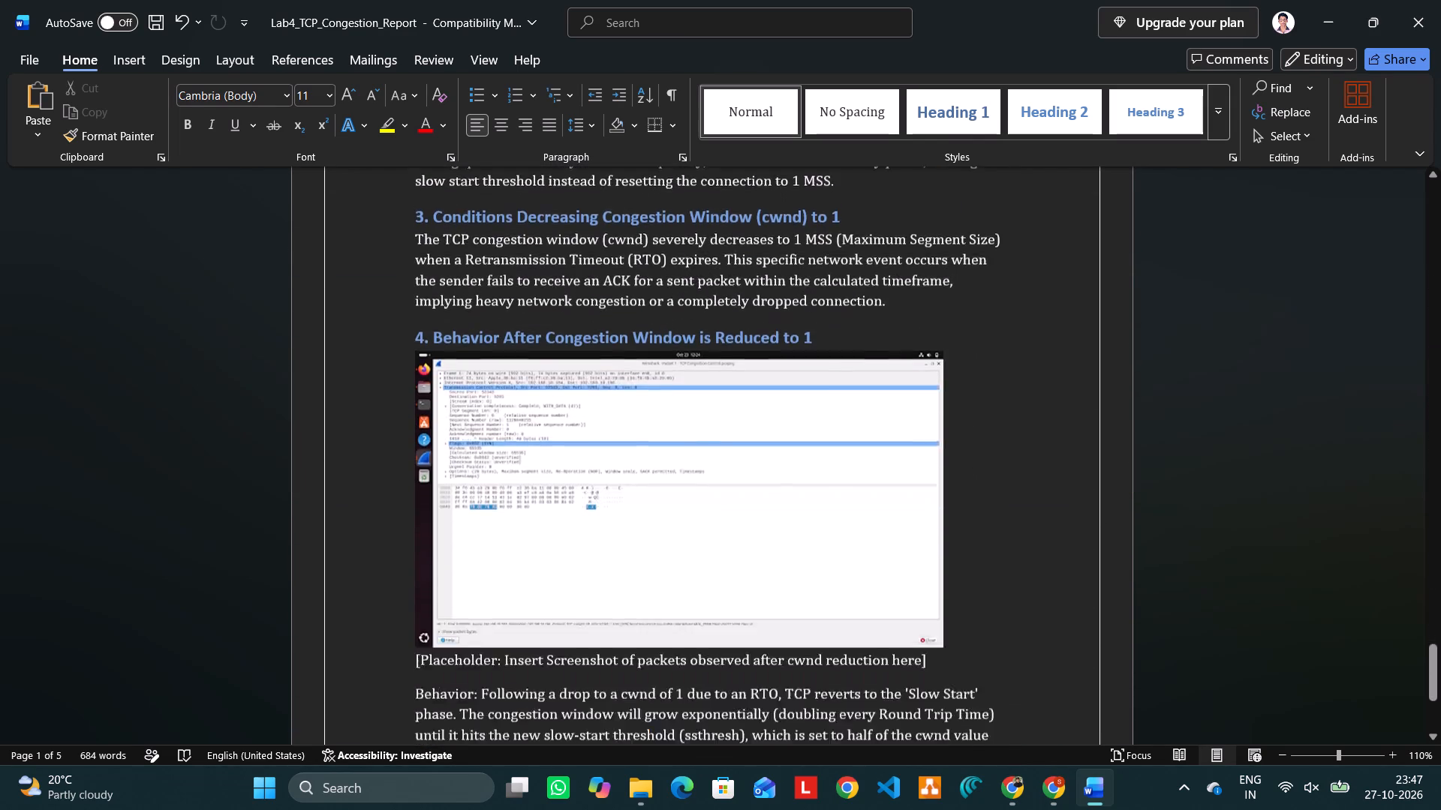
scroll(502, 478, "down", 1)
scroll(502, 478, "up", 18)
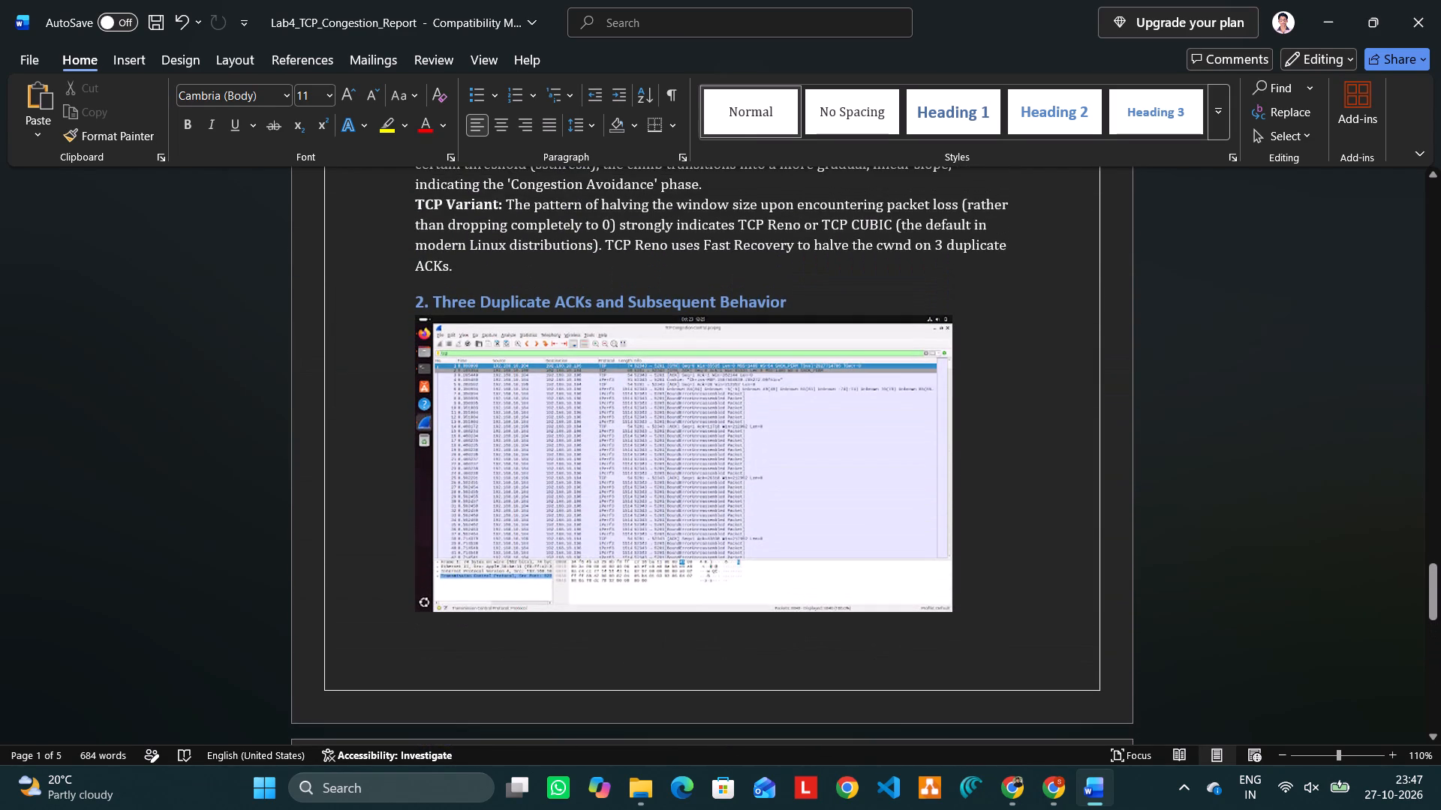
scroll(501, 477, "down", 7)
scroll(501, 477, "down", 16)
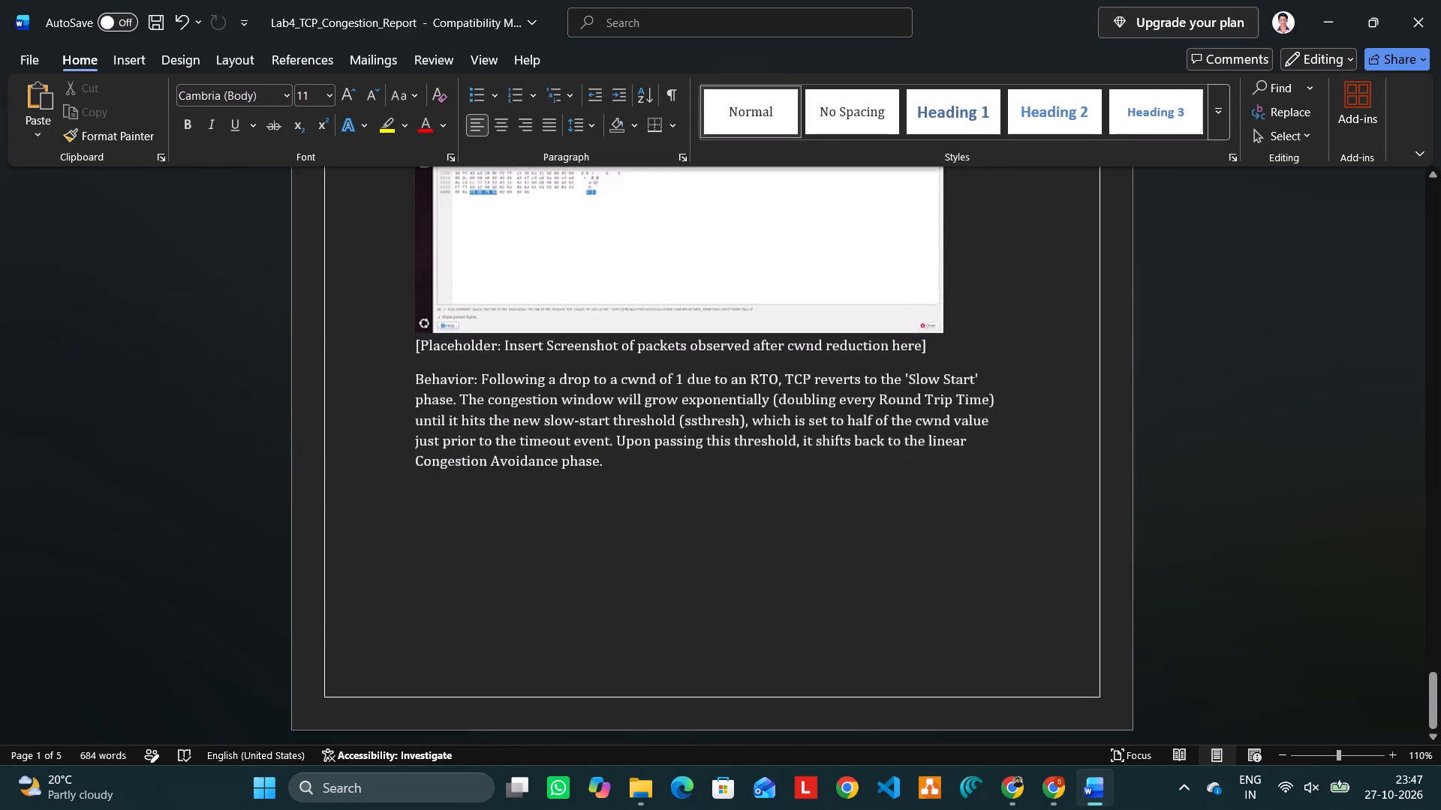
scroll(501, 477, "down", 5)
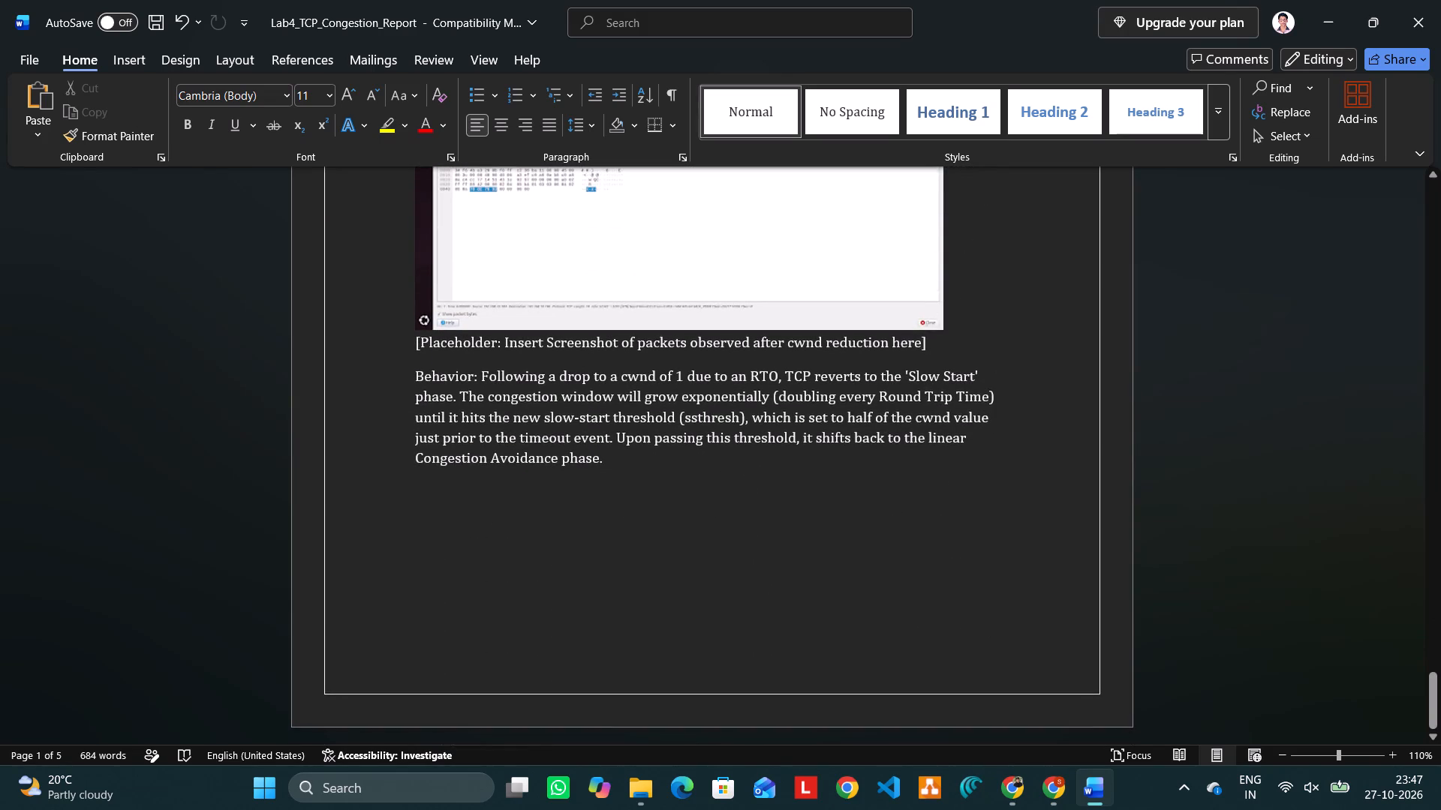
left_click_drag(931, 346, 407, 342)
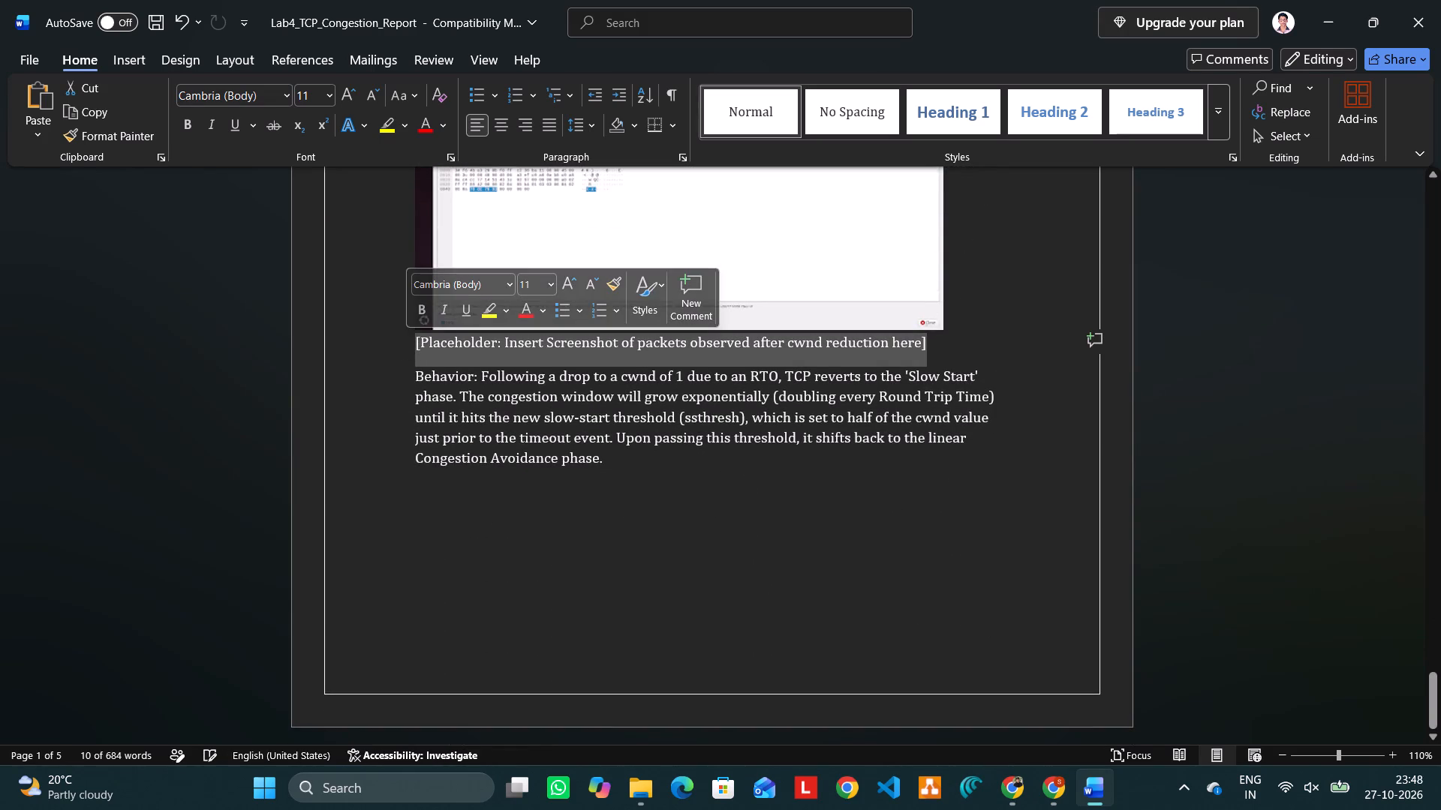
key("BackSpace")
Check the whole report from Task B section 4 back to the title for leftover placeholders and correctly placed screenshots.
scroll(402, 355, "up", 20)
scroll(402, 355, "up", 3)
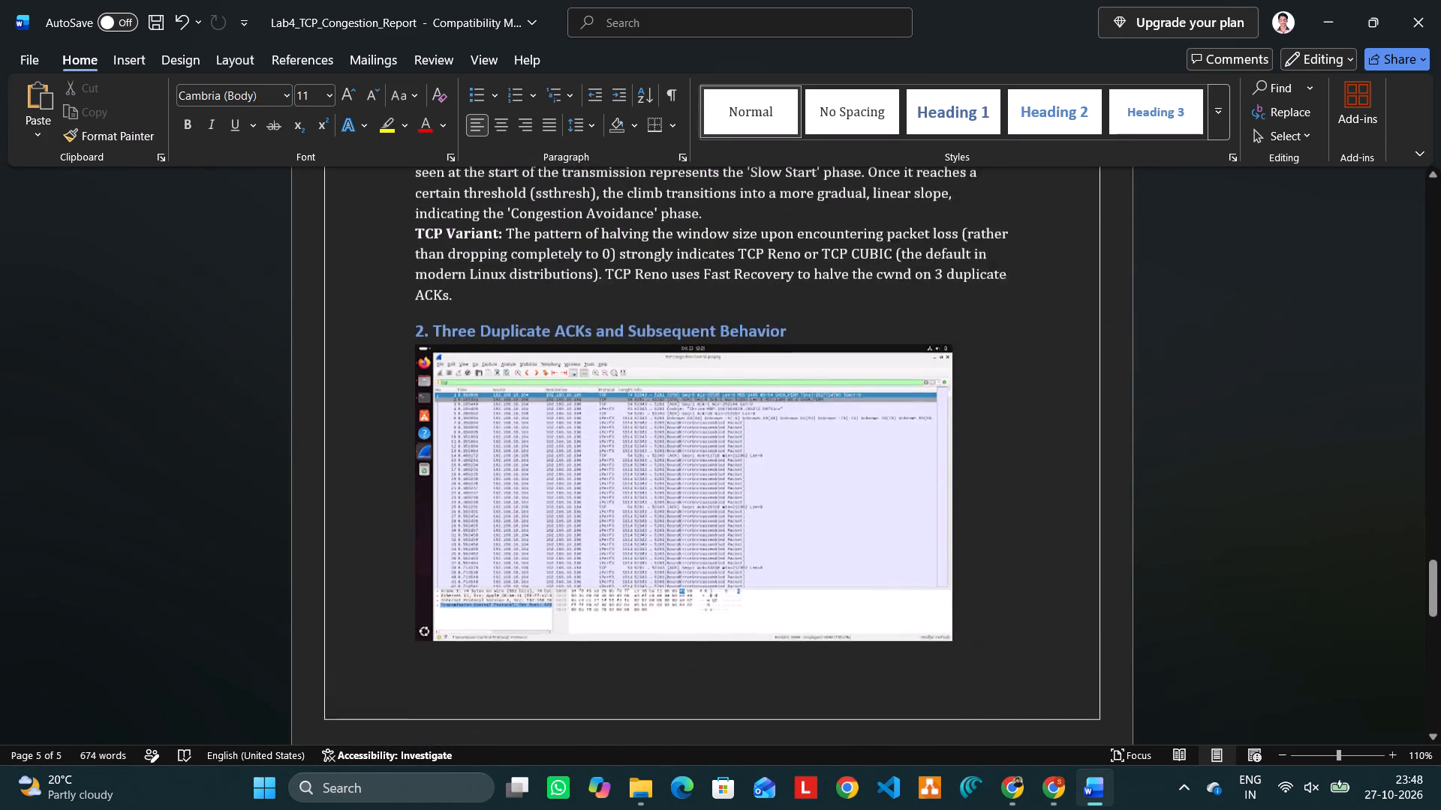
scroll(360, 376, "up", 15)
scroll(360, 376, "down", 9)
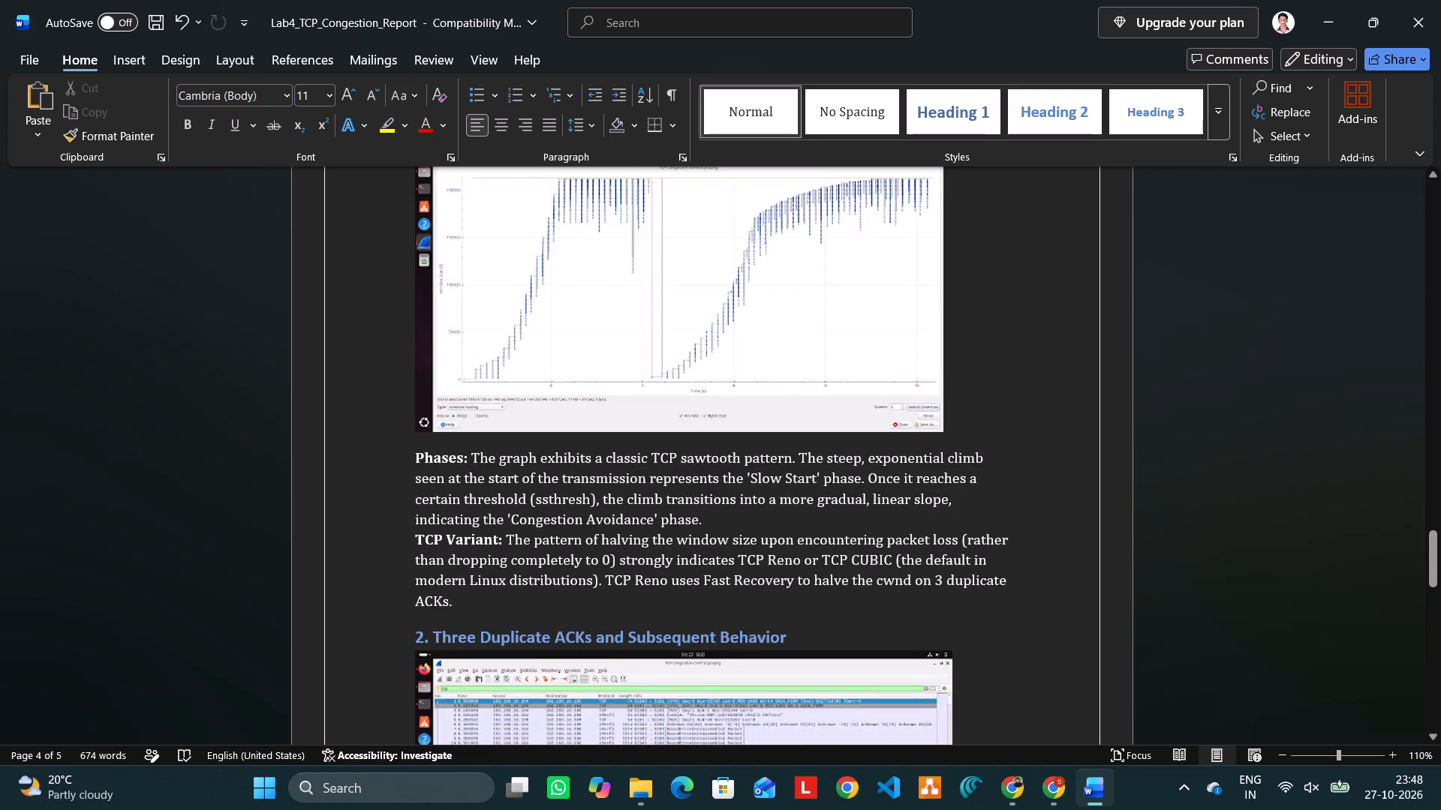
scroll(360, 379, "down", 15)
scroll(361, 379, "down", 7)
scroll(361, 379, "up", 2)
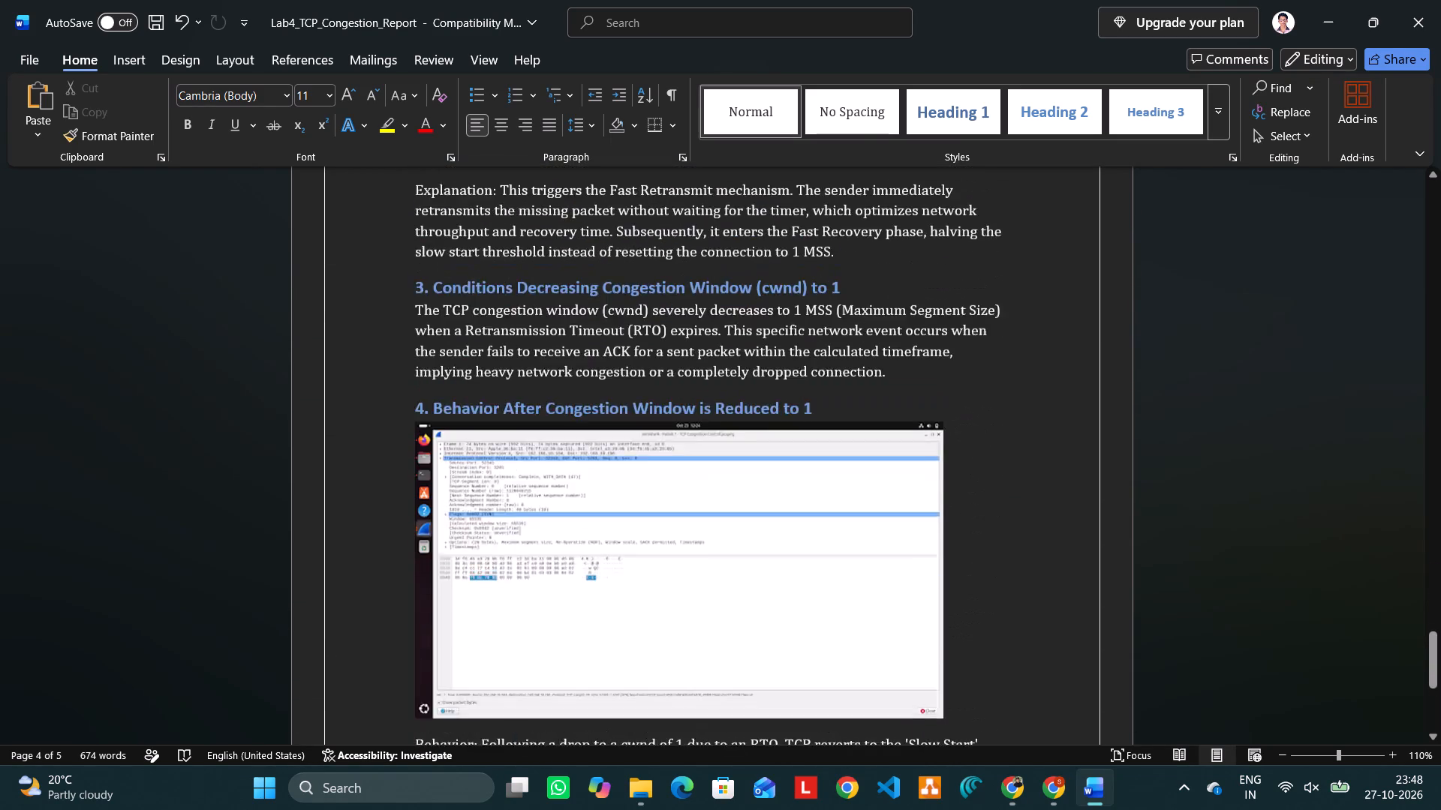
scroll(361, 379, "up", 2)
scroll(361, 382, "down", 7)
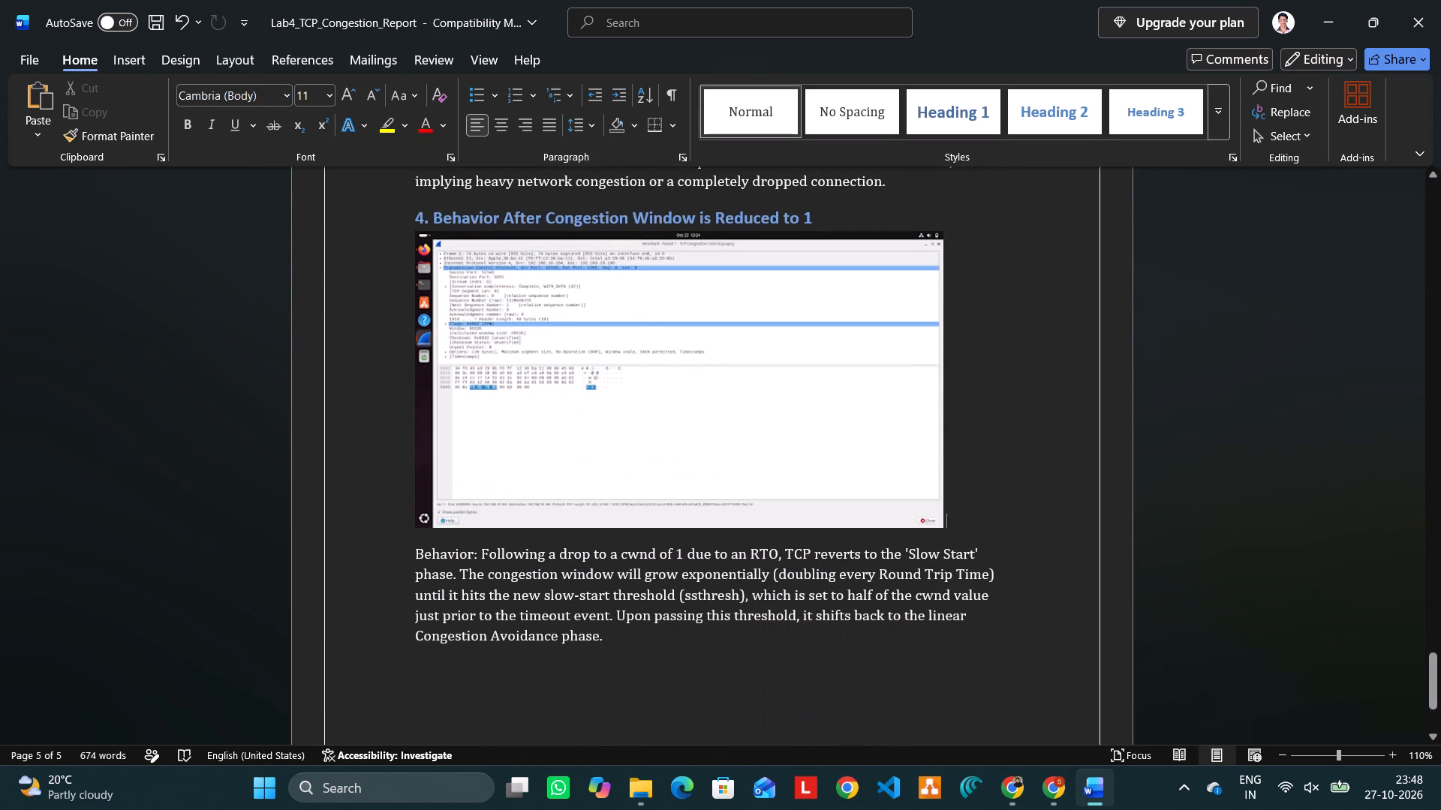
scroll(405, 450, "up", 19)
scroll(402, 441, "up", 4)
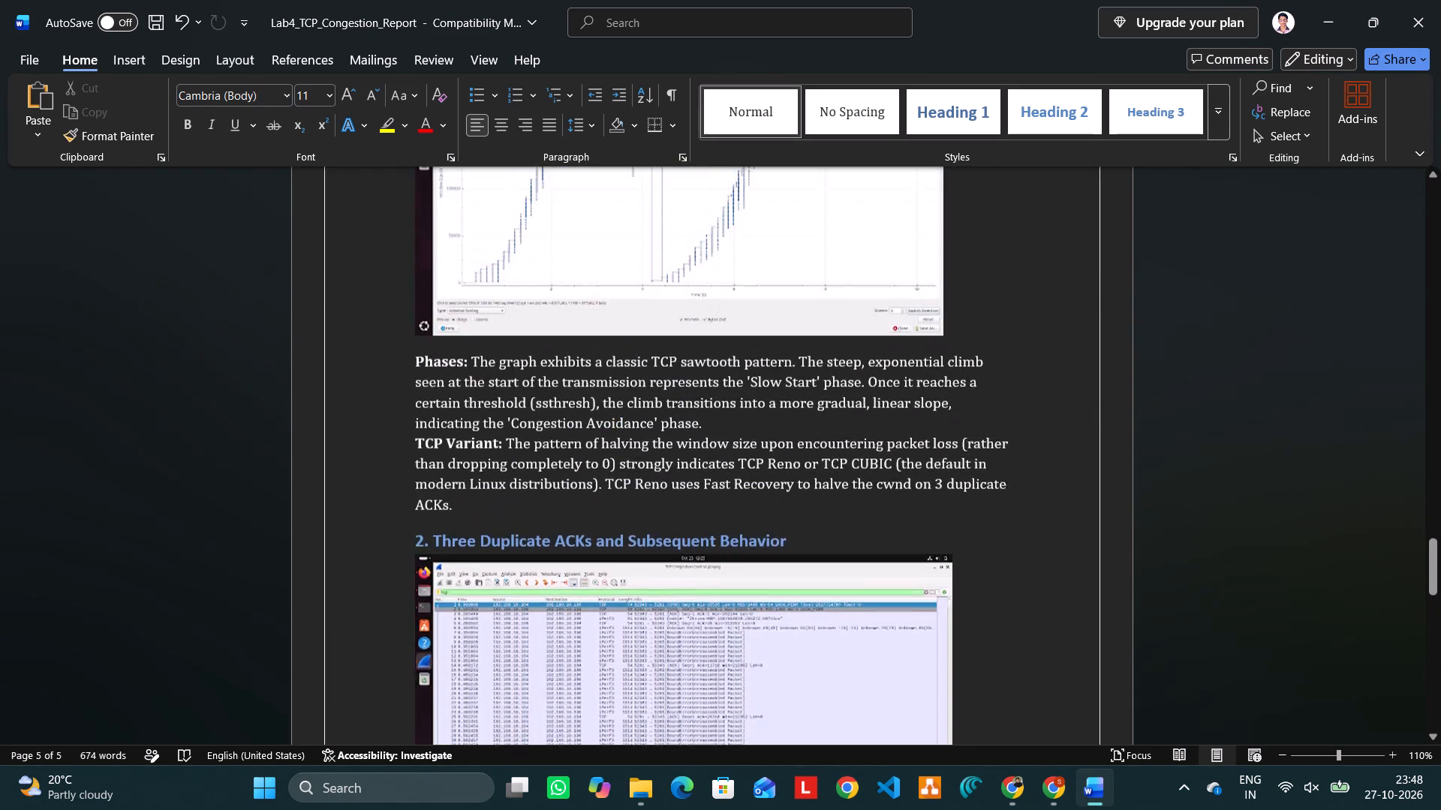
scroll(402, 441, "up", 8)
scroll(372, 411, "down", 3)
scroll(372, 409, "up", 9)
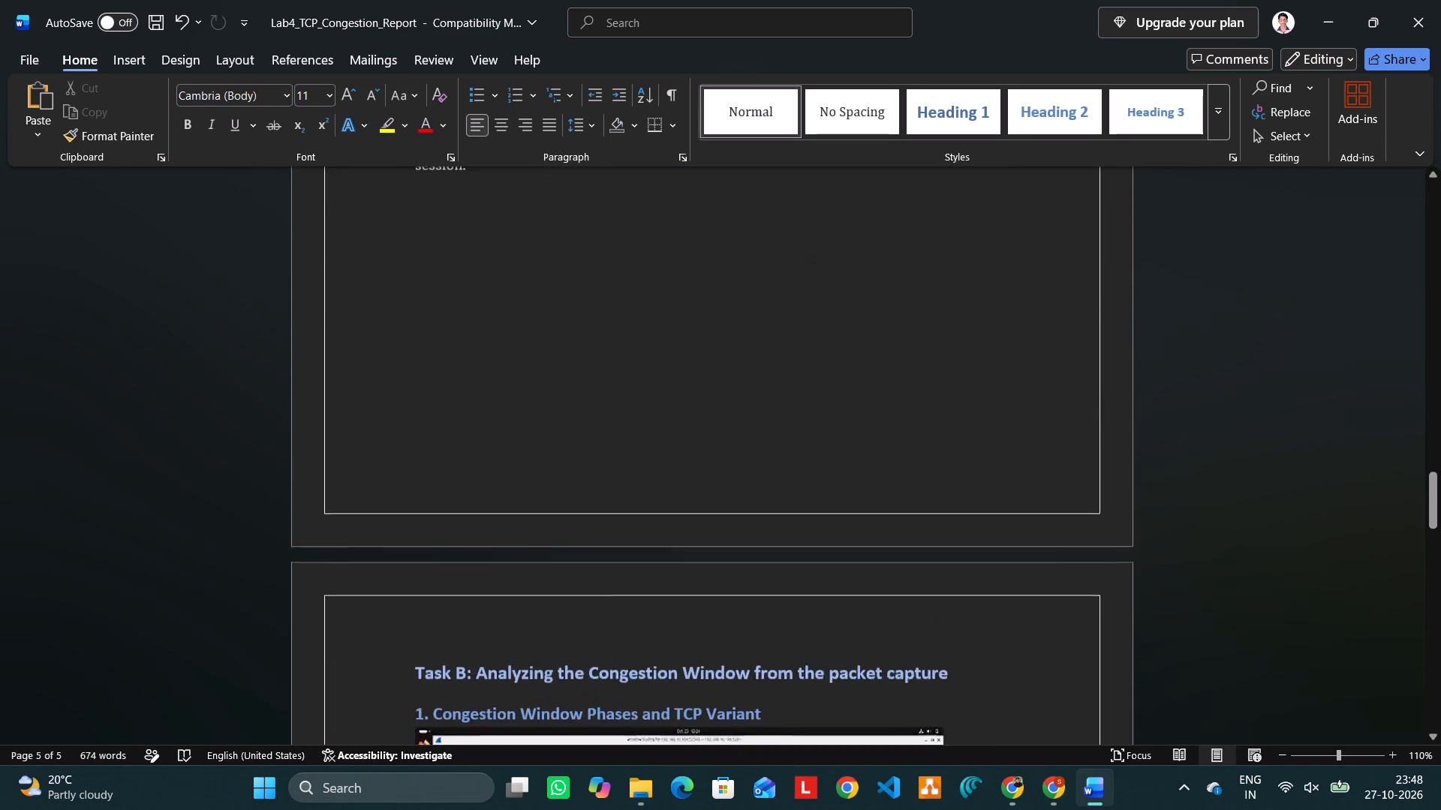
scroll(376, 409, "up", 18)
scroll(379, 409, "up", 3)
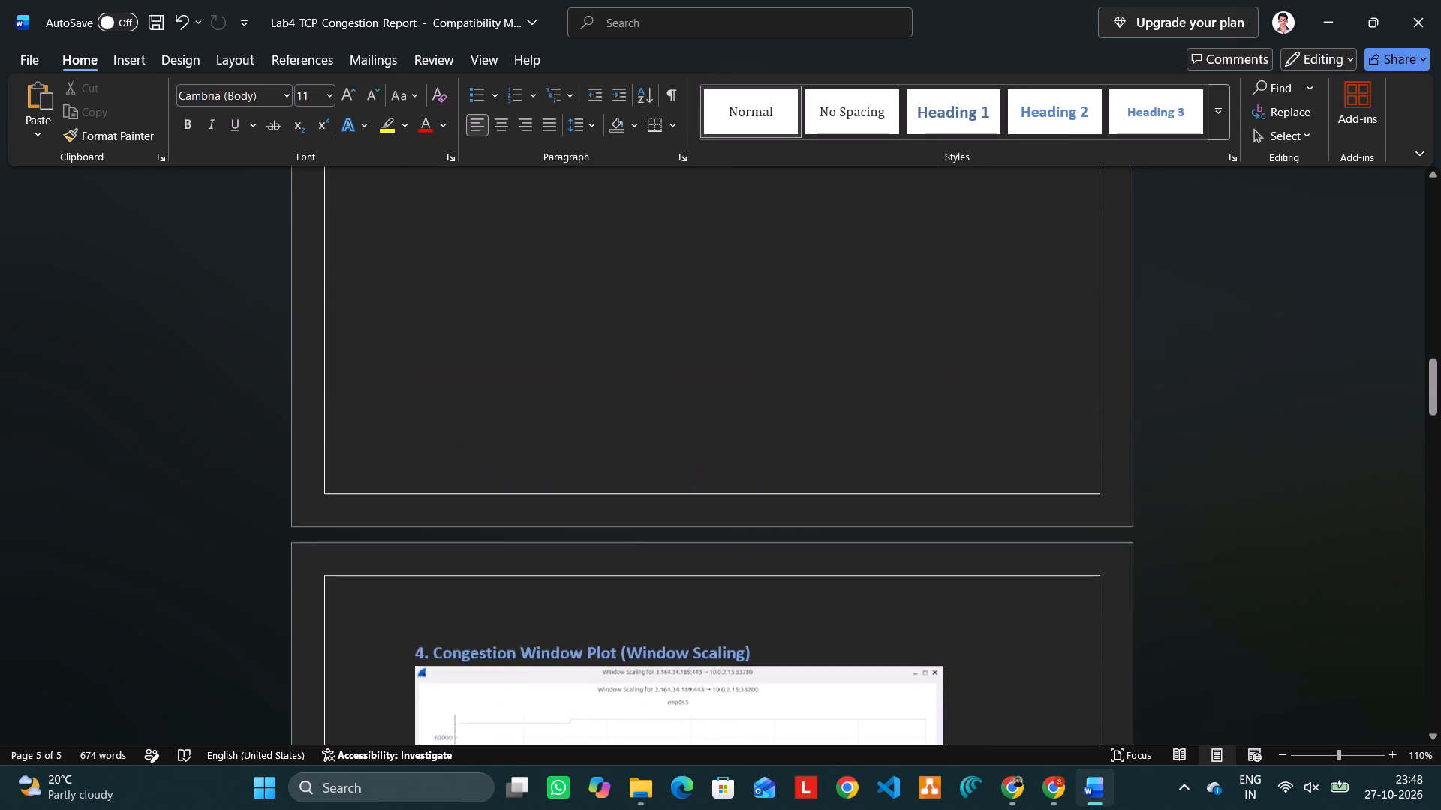
scroll(379, 409, "up", 15)
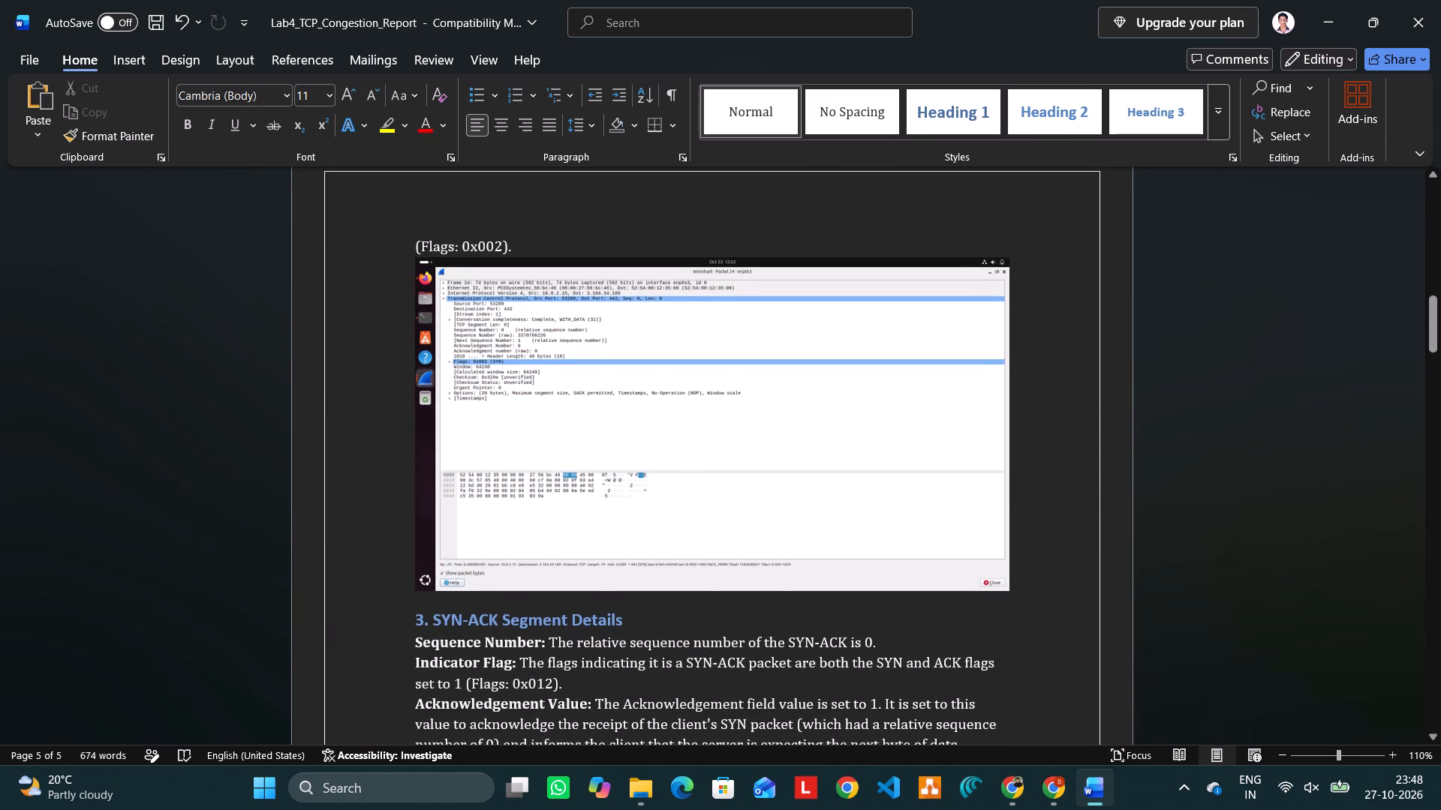
scroll(379, 409, "down", 4)
scroll(379, 409, "up", 15)
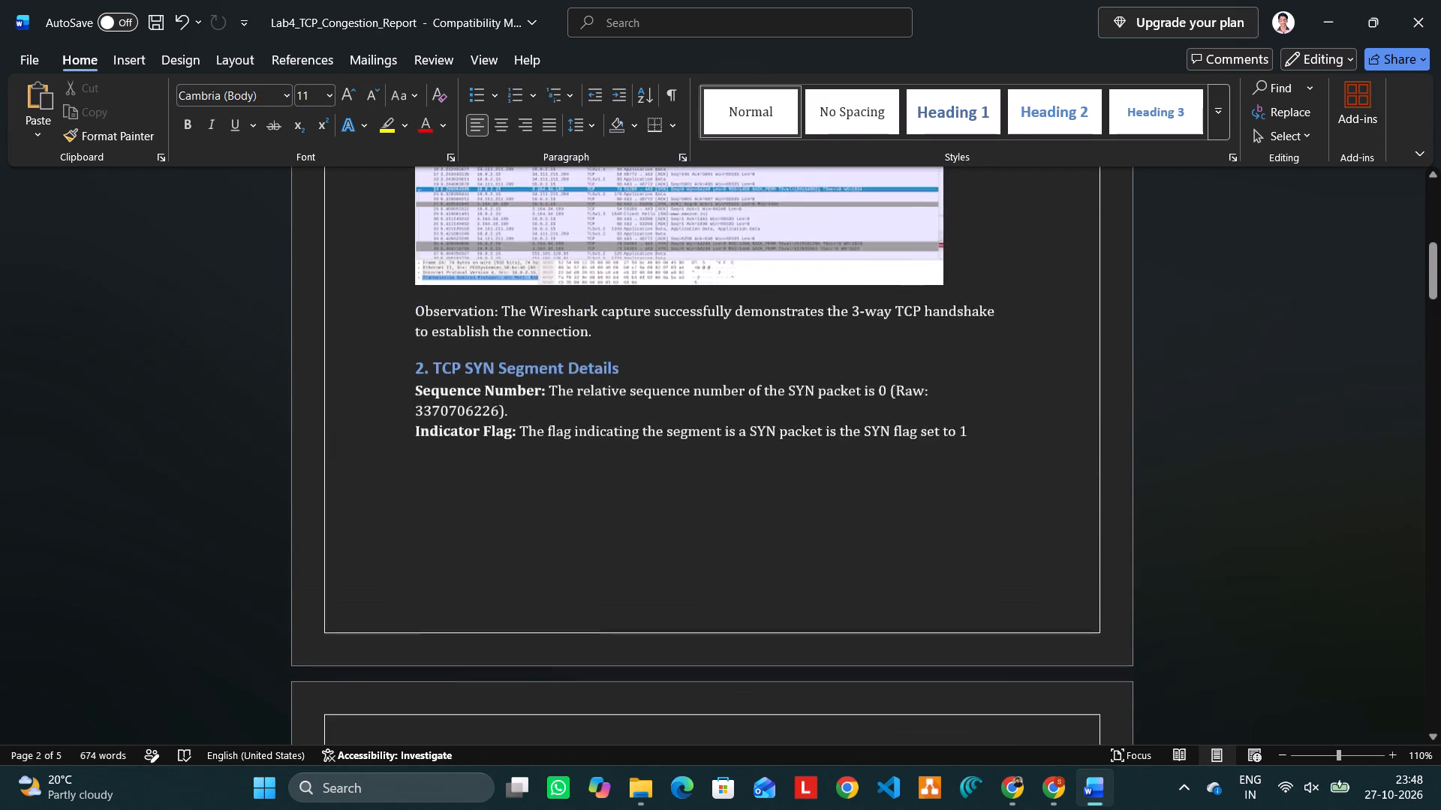
scroll(381, 406, "up", 8)
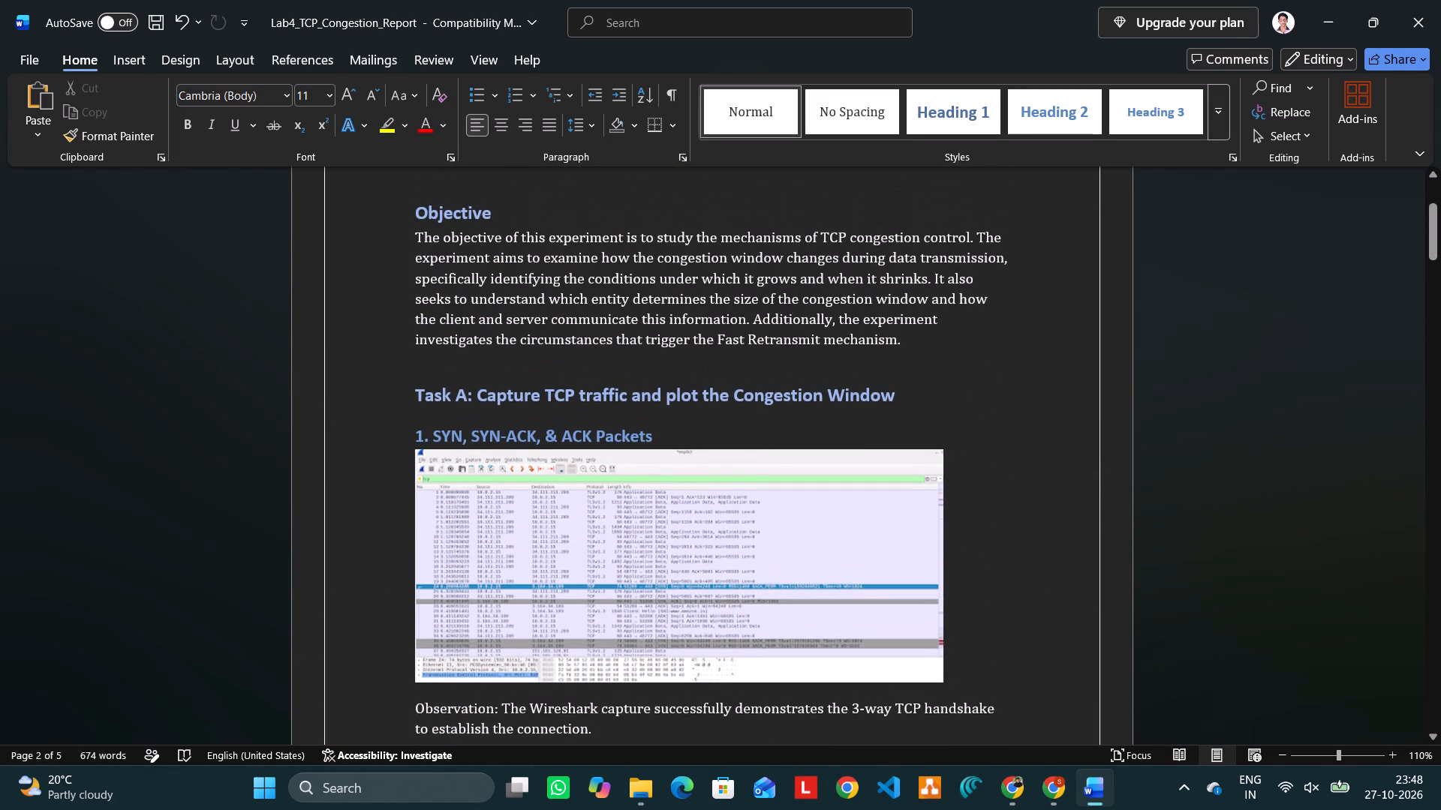
scroll(381, 406, "down", 4)
scroll(381, 406, "up", 14)
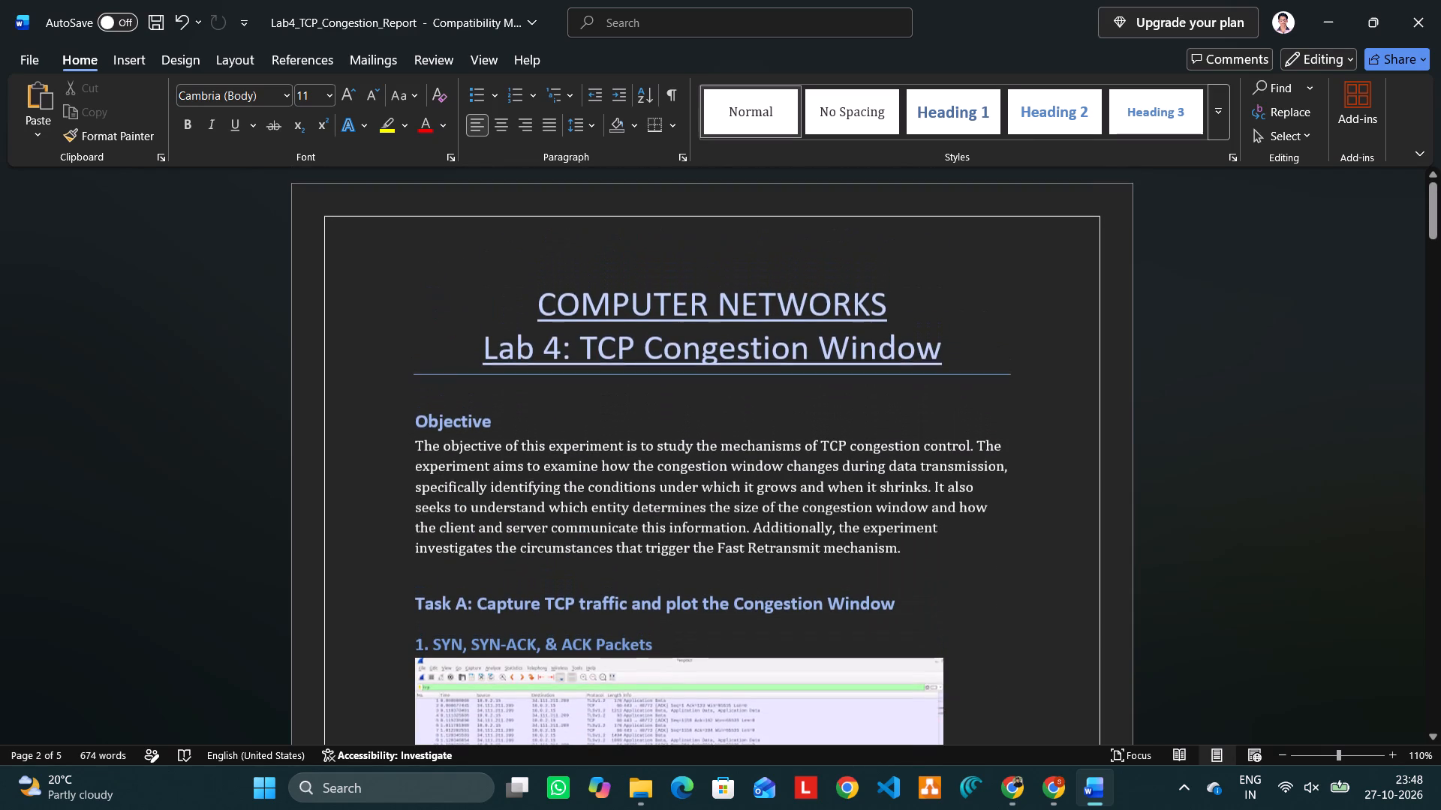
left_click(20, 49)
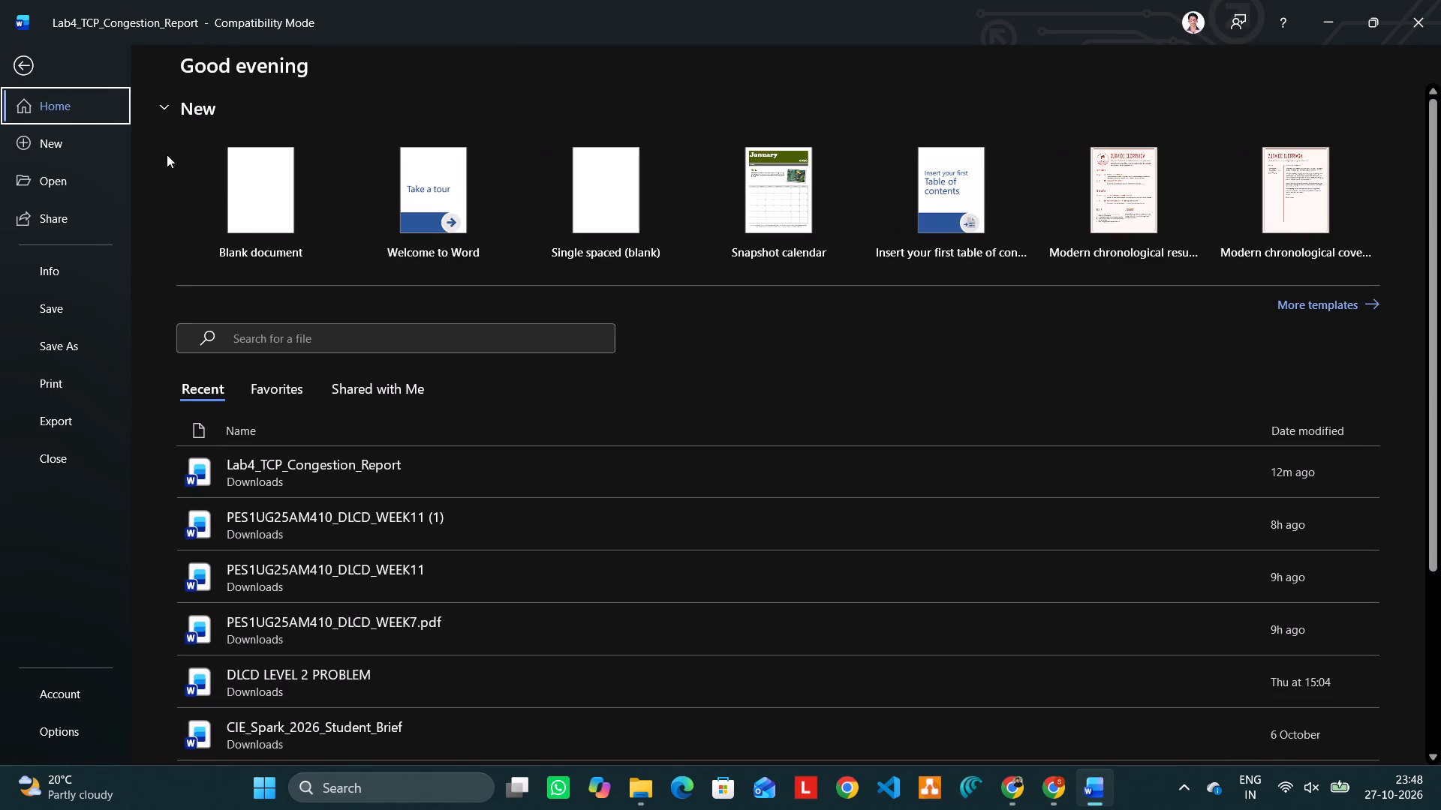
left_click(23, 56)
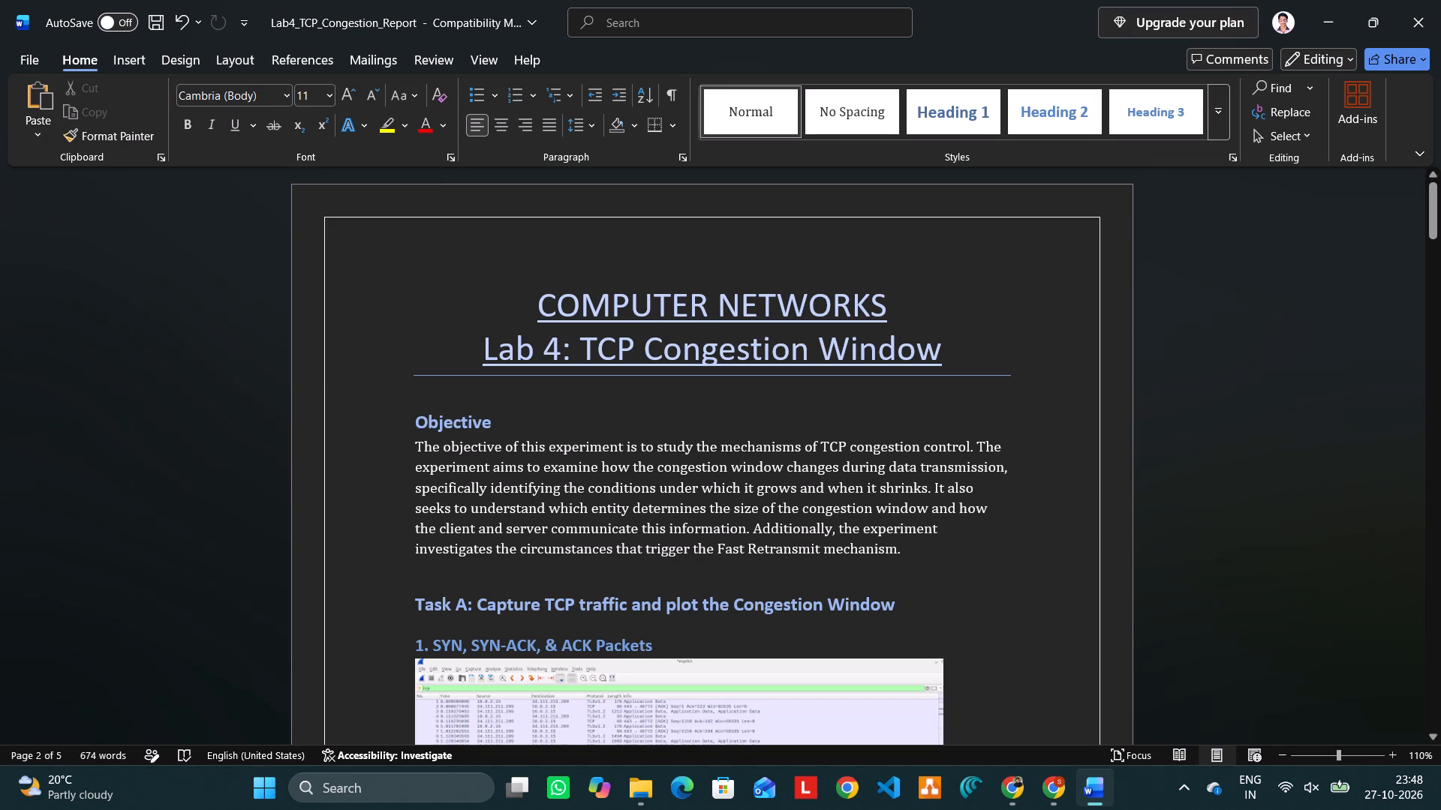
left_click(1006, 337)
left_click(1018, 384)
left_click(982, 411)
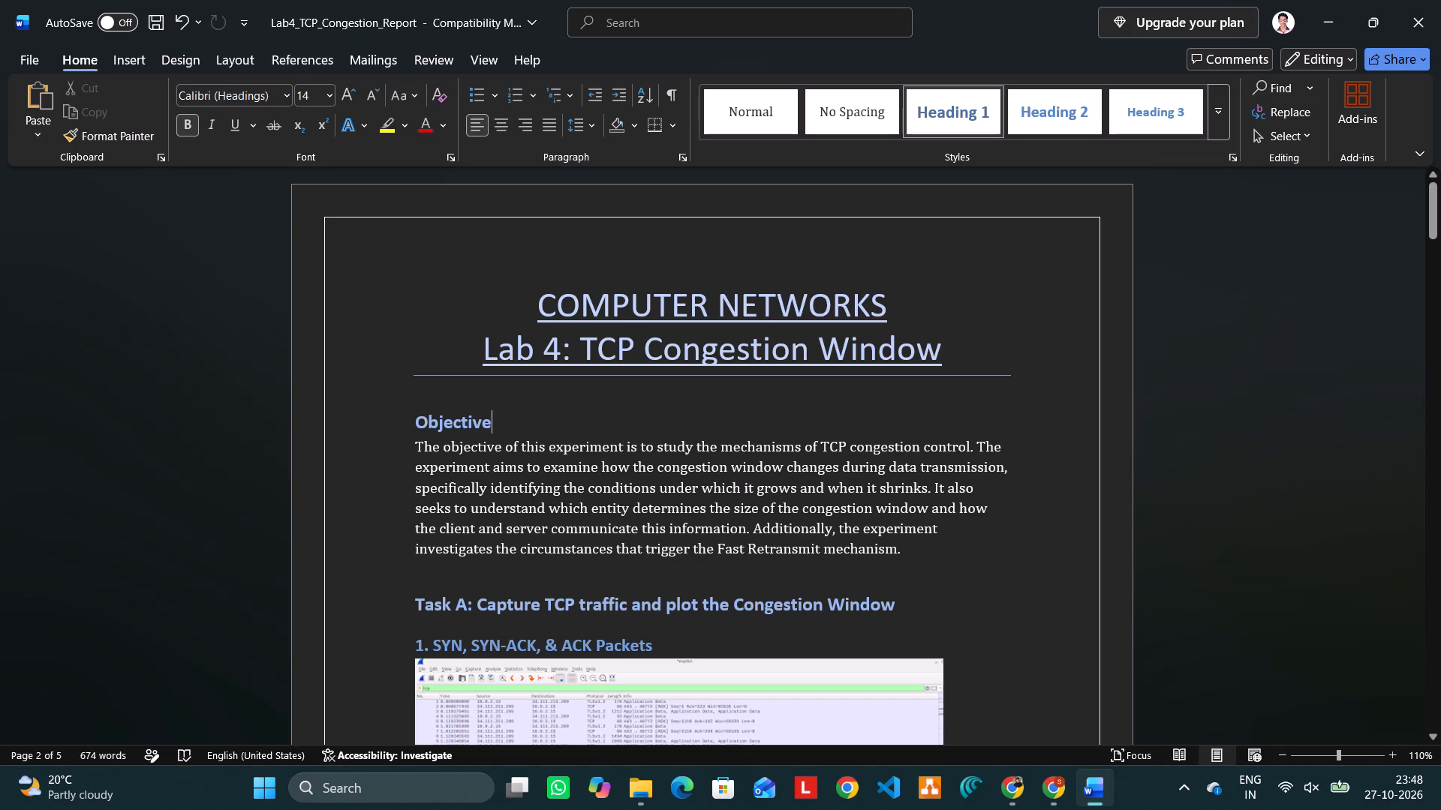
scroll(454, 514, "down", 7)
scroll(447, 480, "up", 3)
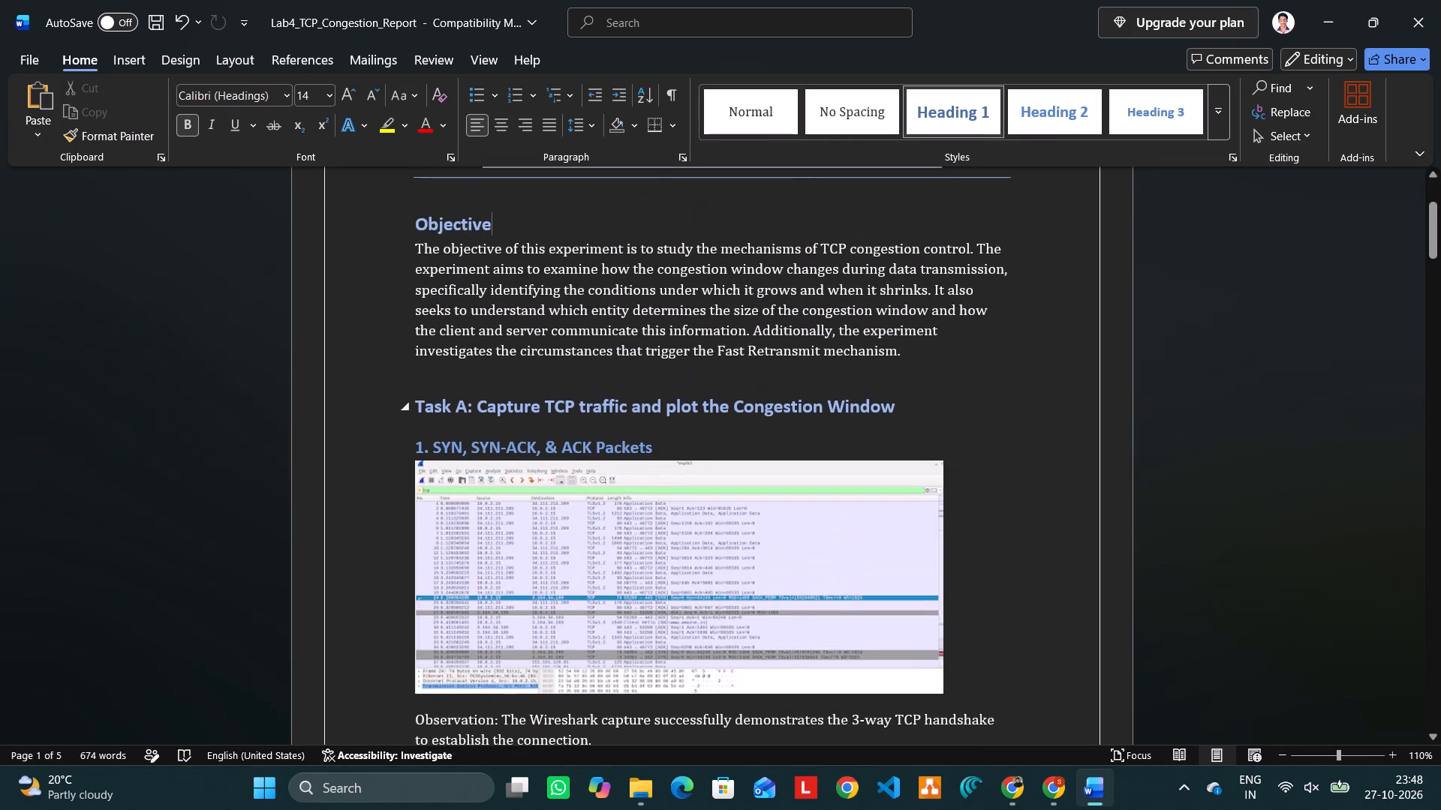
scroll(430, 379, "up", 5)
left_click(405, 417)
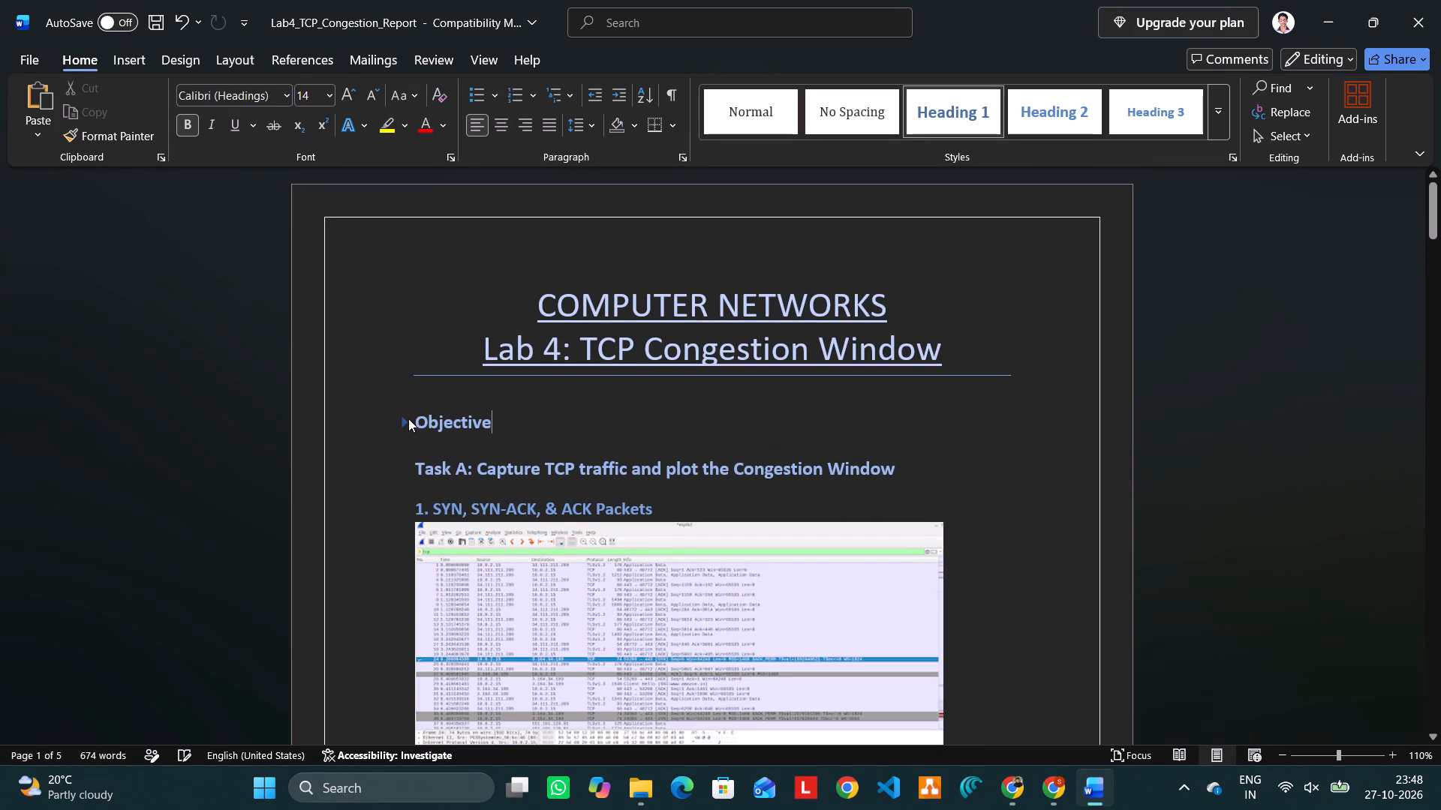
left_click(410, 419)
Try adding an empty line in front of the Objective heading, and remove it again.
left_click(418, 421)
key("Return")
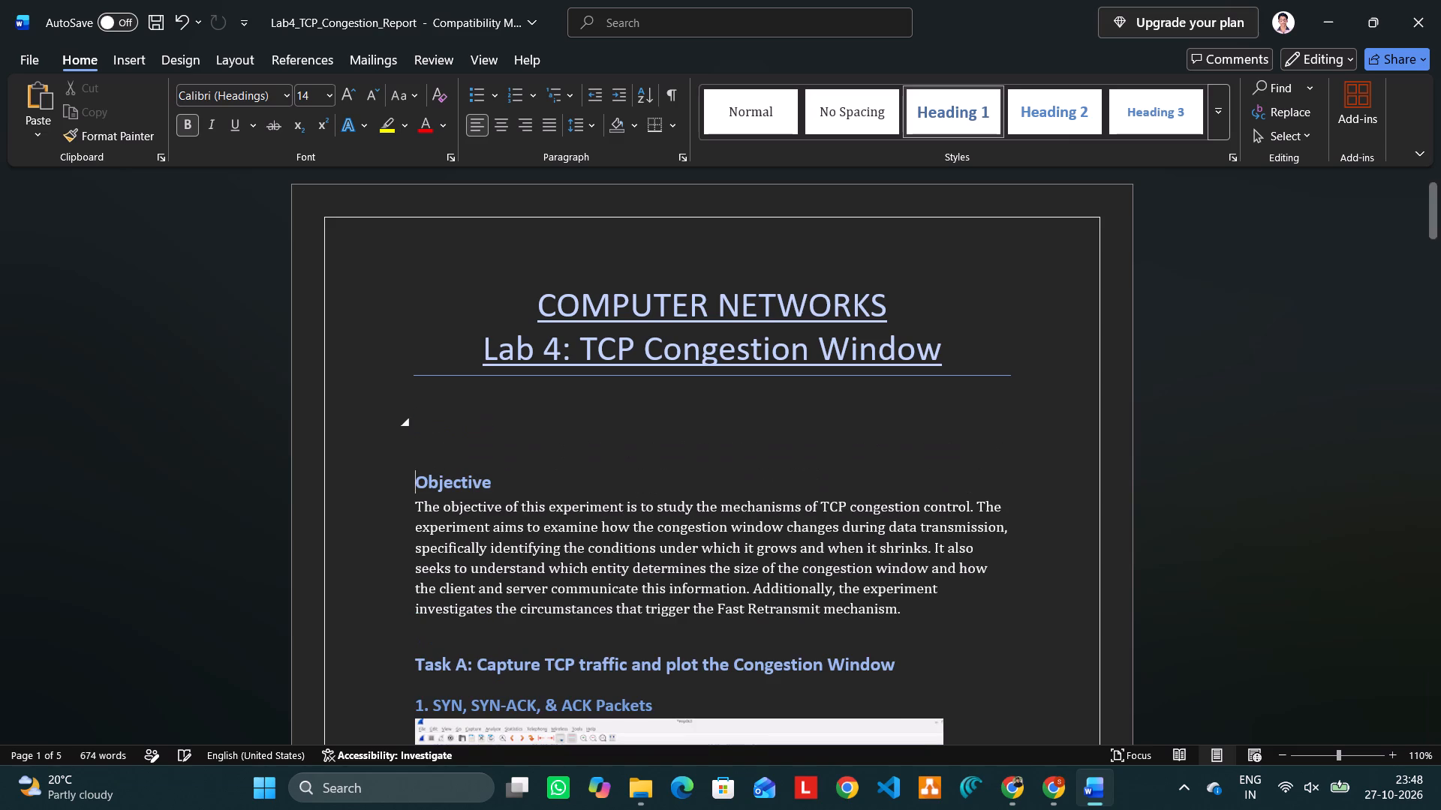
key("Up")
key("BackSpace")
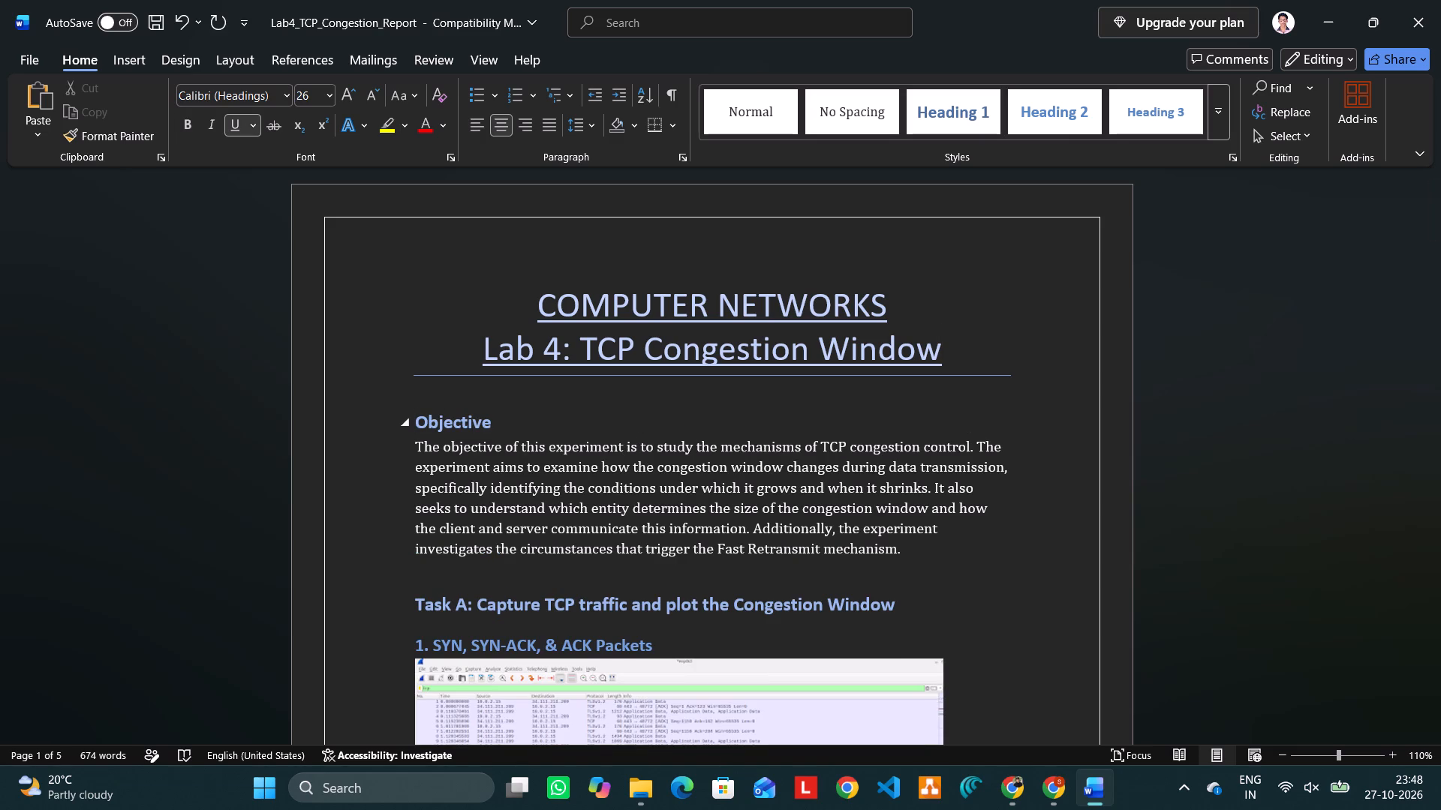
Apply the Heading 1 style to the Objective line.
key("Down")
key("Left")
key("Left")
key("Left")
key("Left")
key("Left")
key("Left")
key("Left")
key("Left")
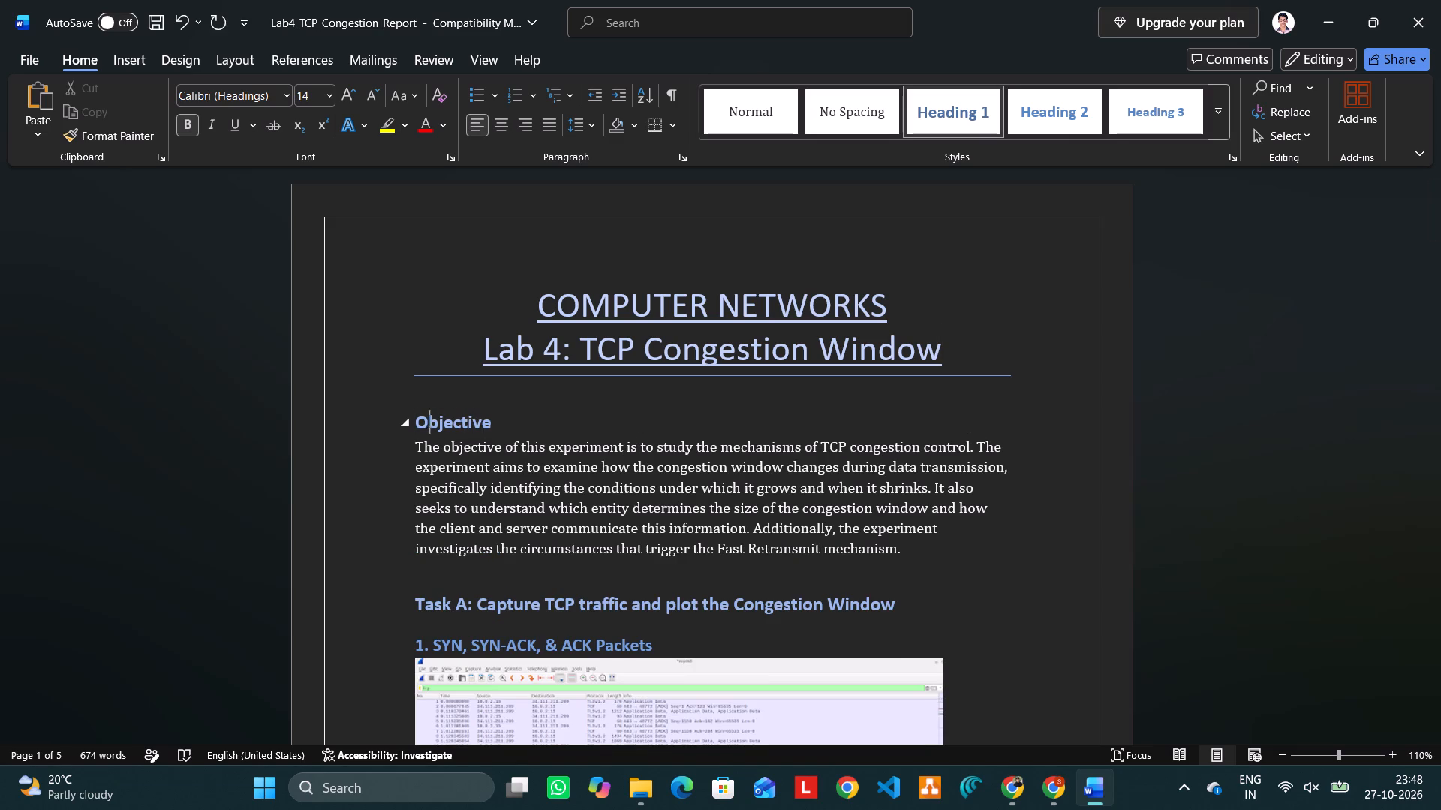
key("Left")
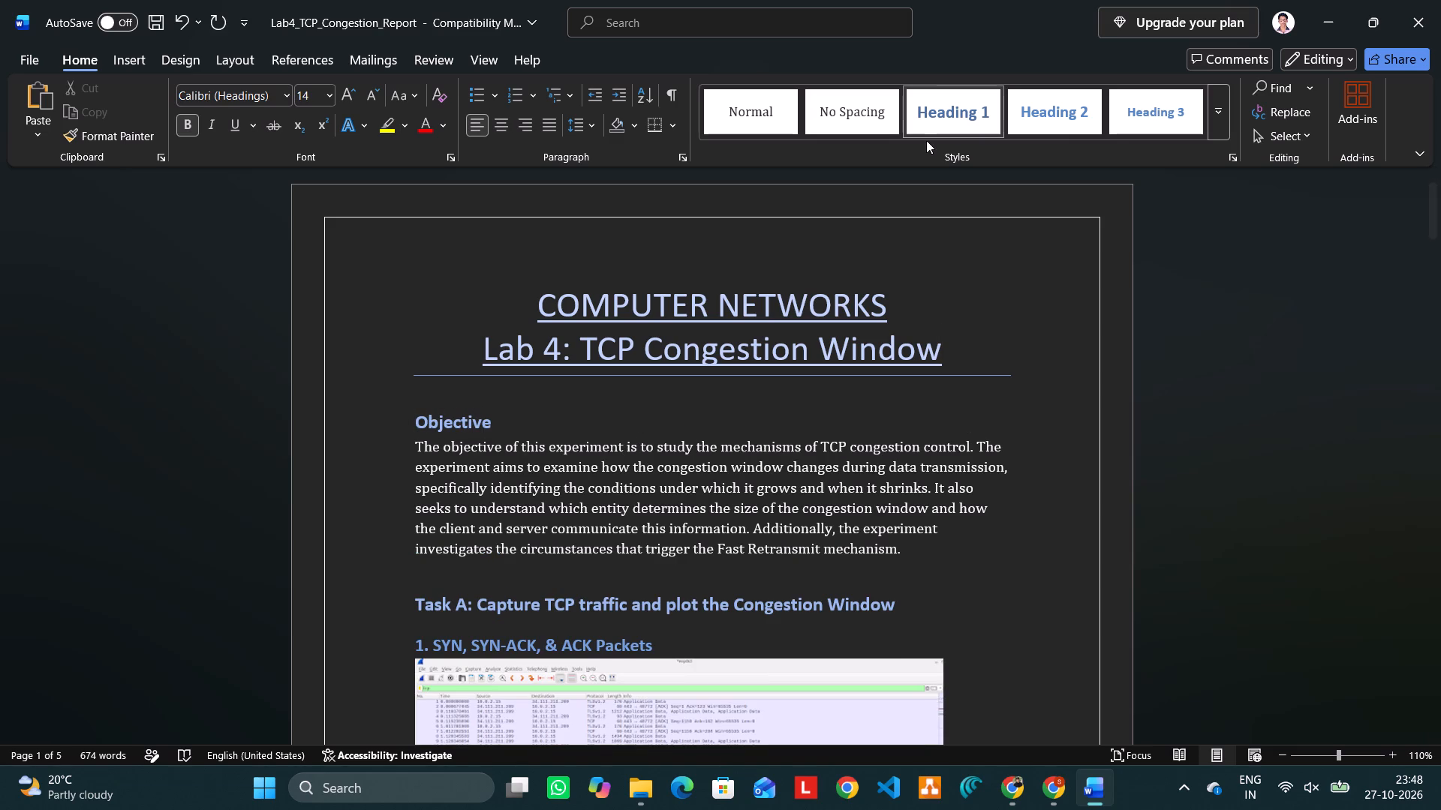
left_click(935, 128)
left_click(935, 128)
Select the Objective heading, try the Heading 2 and Normal styles on it, and apply the Subtitle style.
left_click_drag(518, 424, 401, 418)
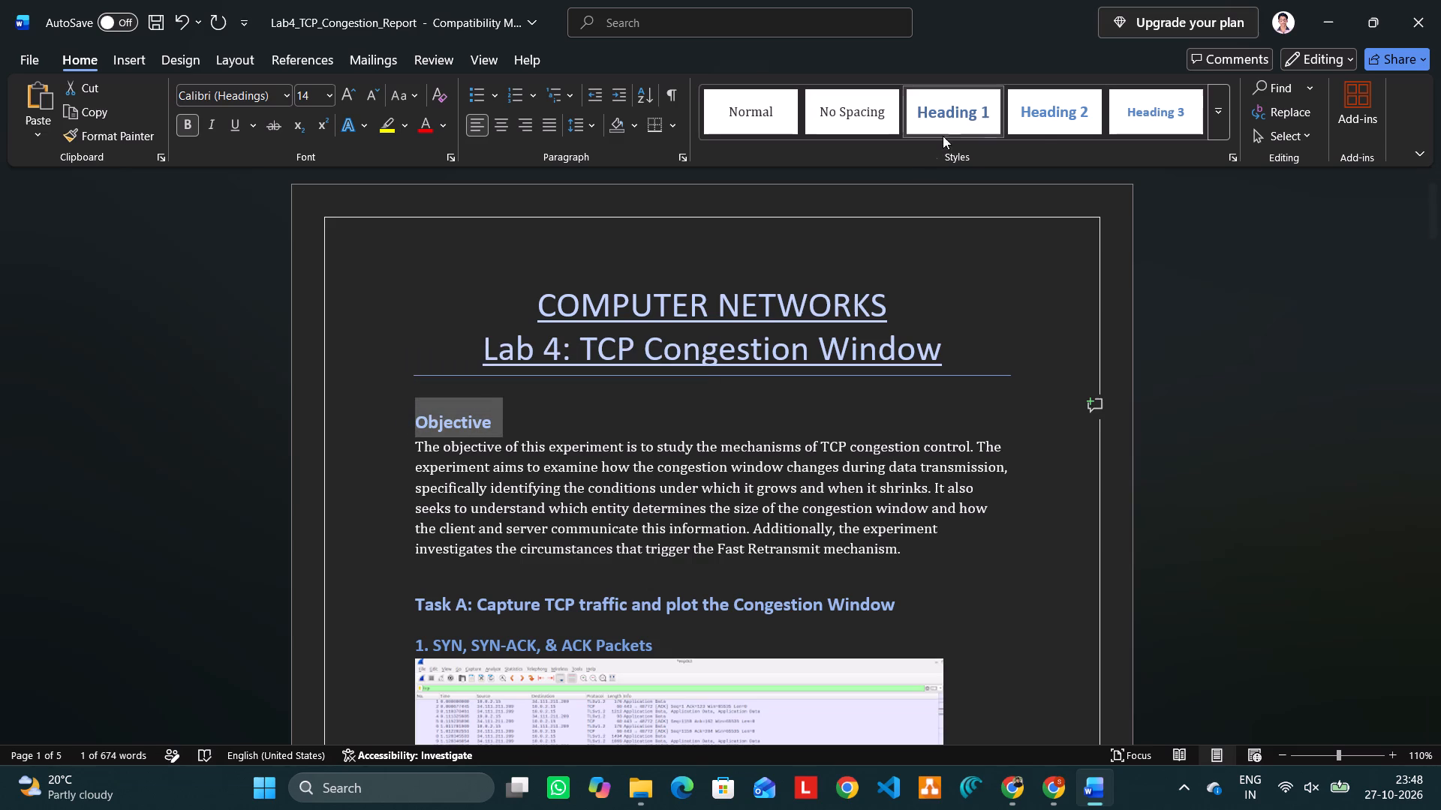
left_click(1040, 121)
left_click(1040, 121)
left_click(762, 110)
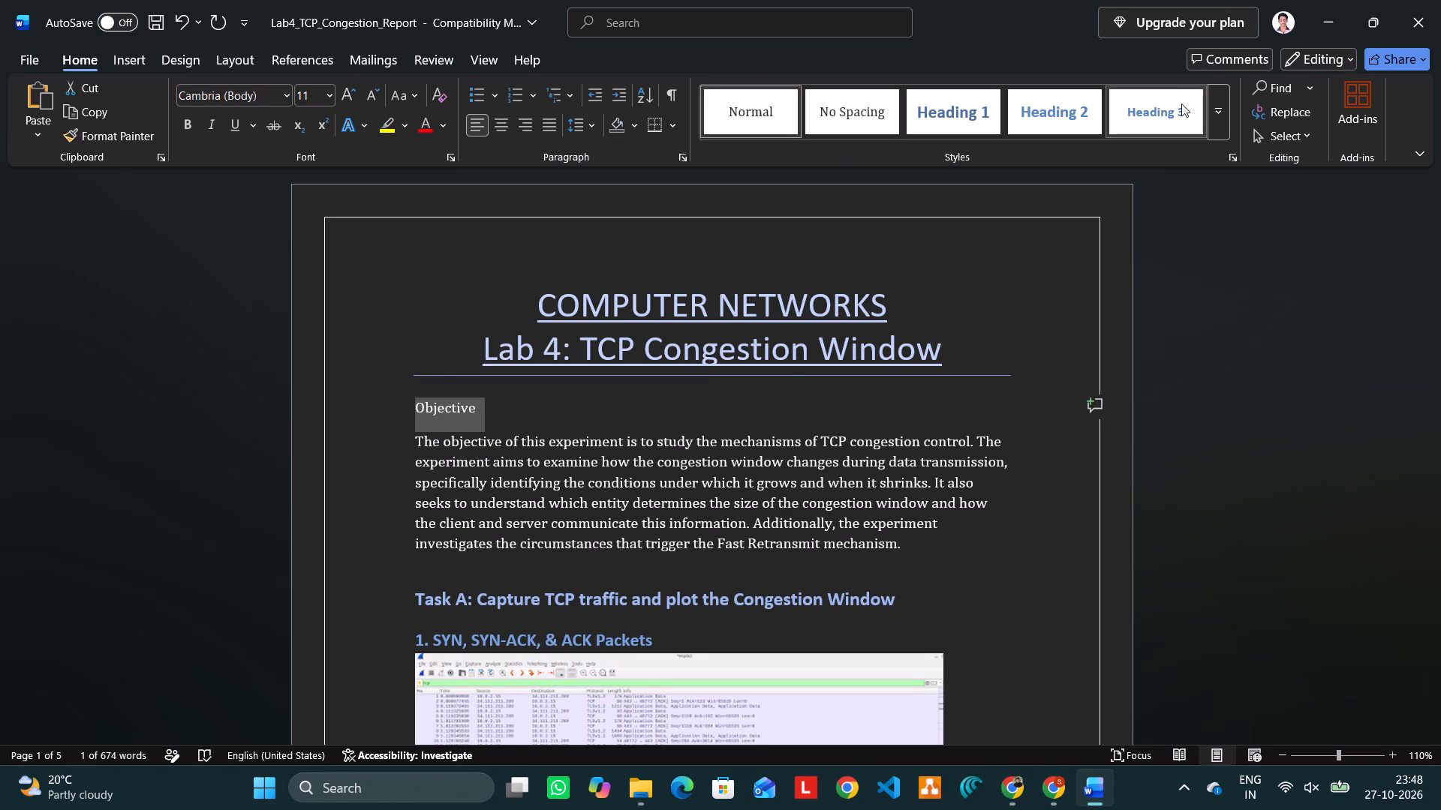
left_click(1225, 118)
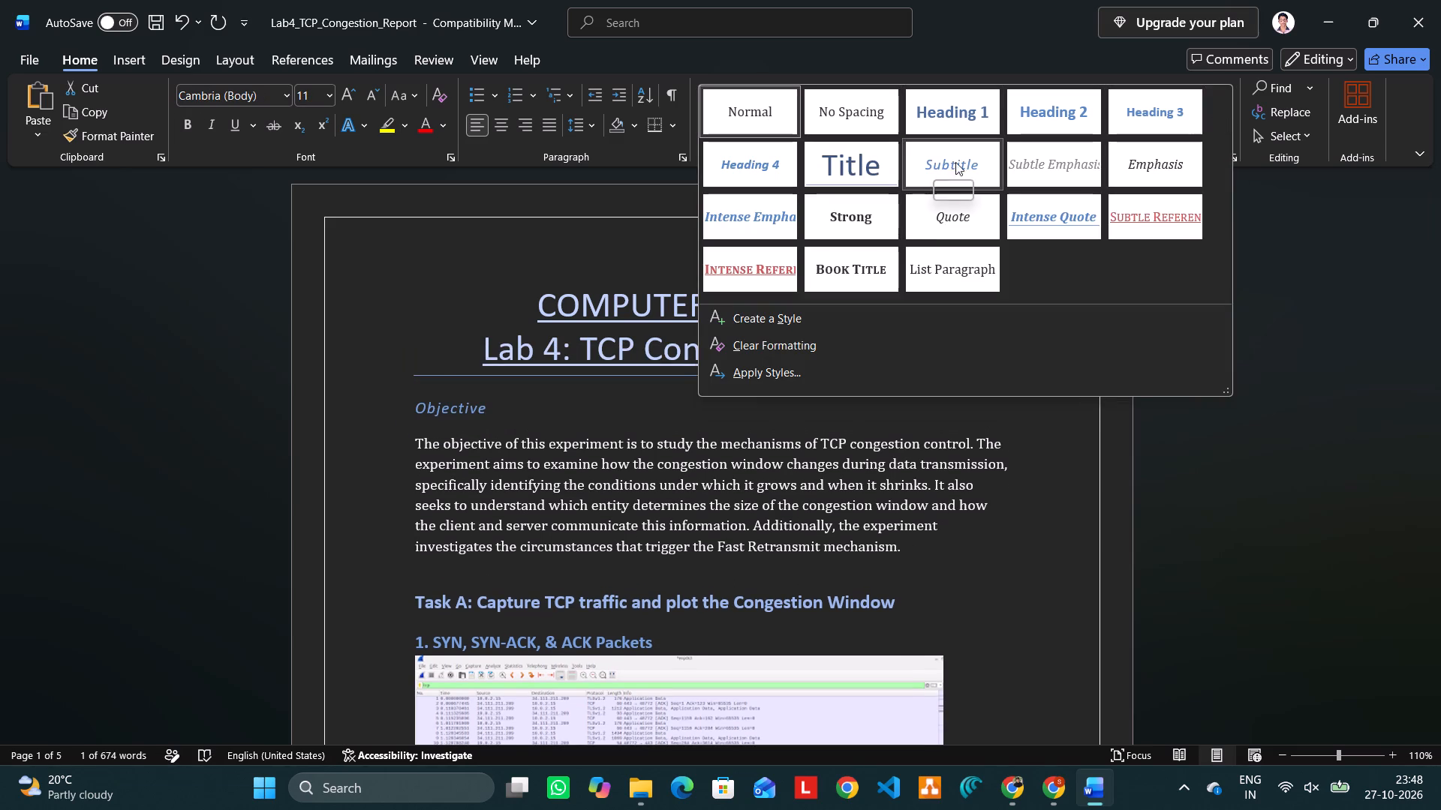
left_click(959, 166)
Insert an empty line between the report title and the Objective line, and place the text cursor on it.
left_click(404, 392)
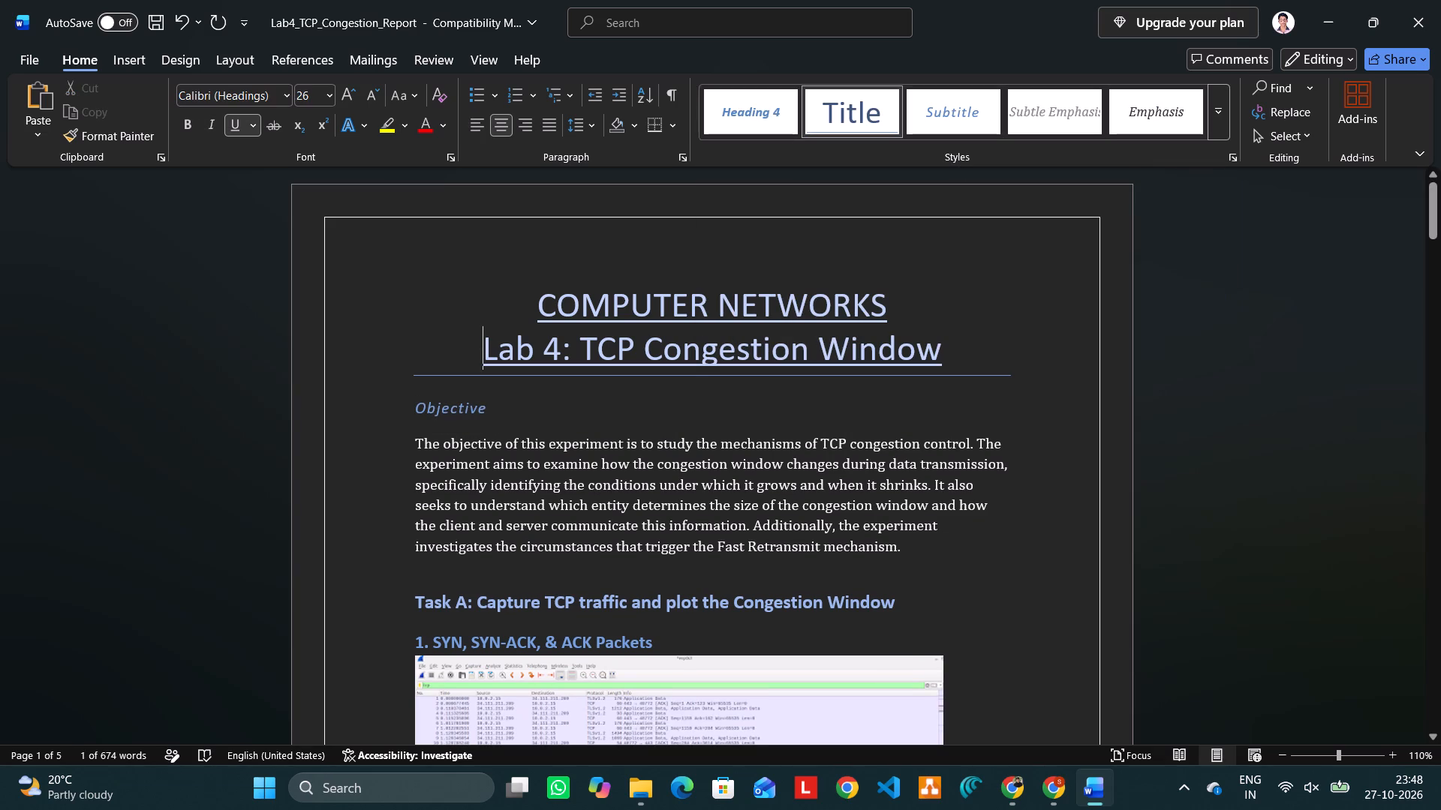
key("Down")
key("Left")
key("Left")
key("Left")
key("Left")
key("Left")
key("Left")
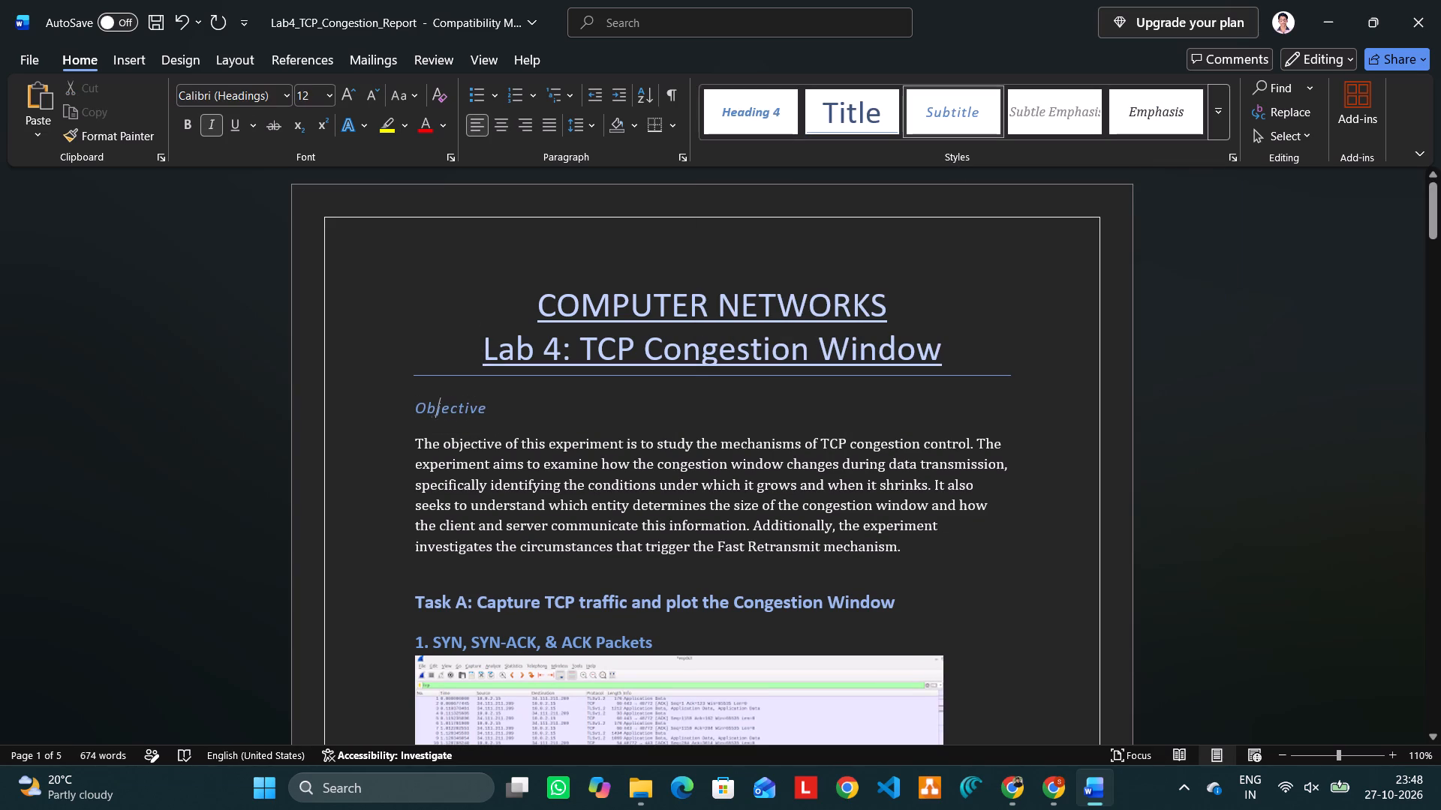
key("Left")
key("Left")
key("Return")
key("Up")
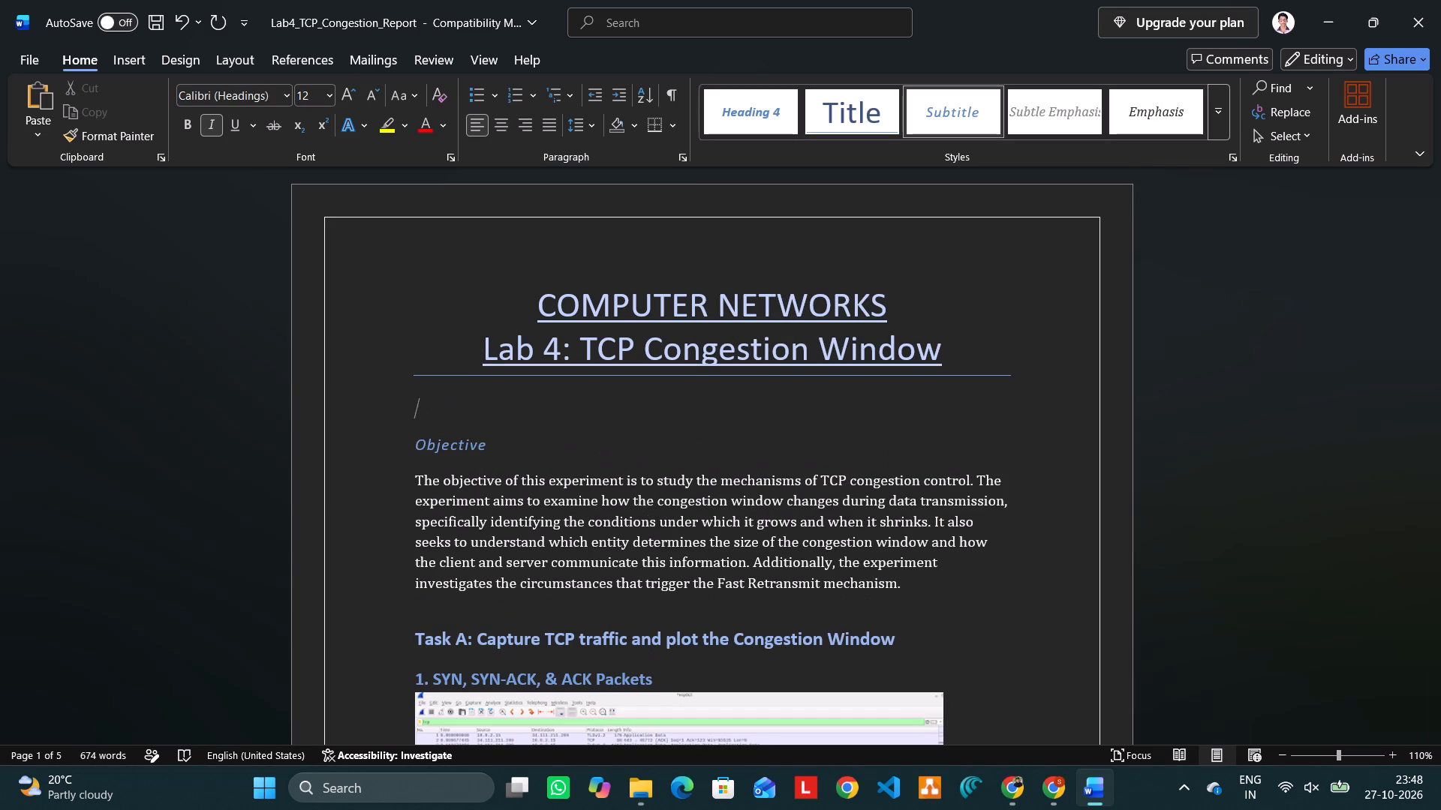
Apply the Subtle Emphasis style to the empty line below the title and enter NAME : followed by the student's name.
left_click(1085, 109)
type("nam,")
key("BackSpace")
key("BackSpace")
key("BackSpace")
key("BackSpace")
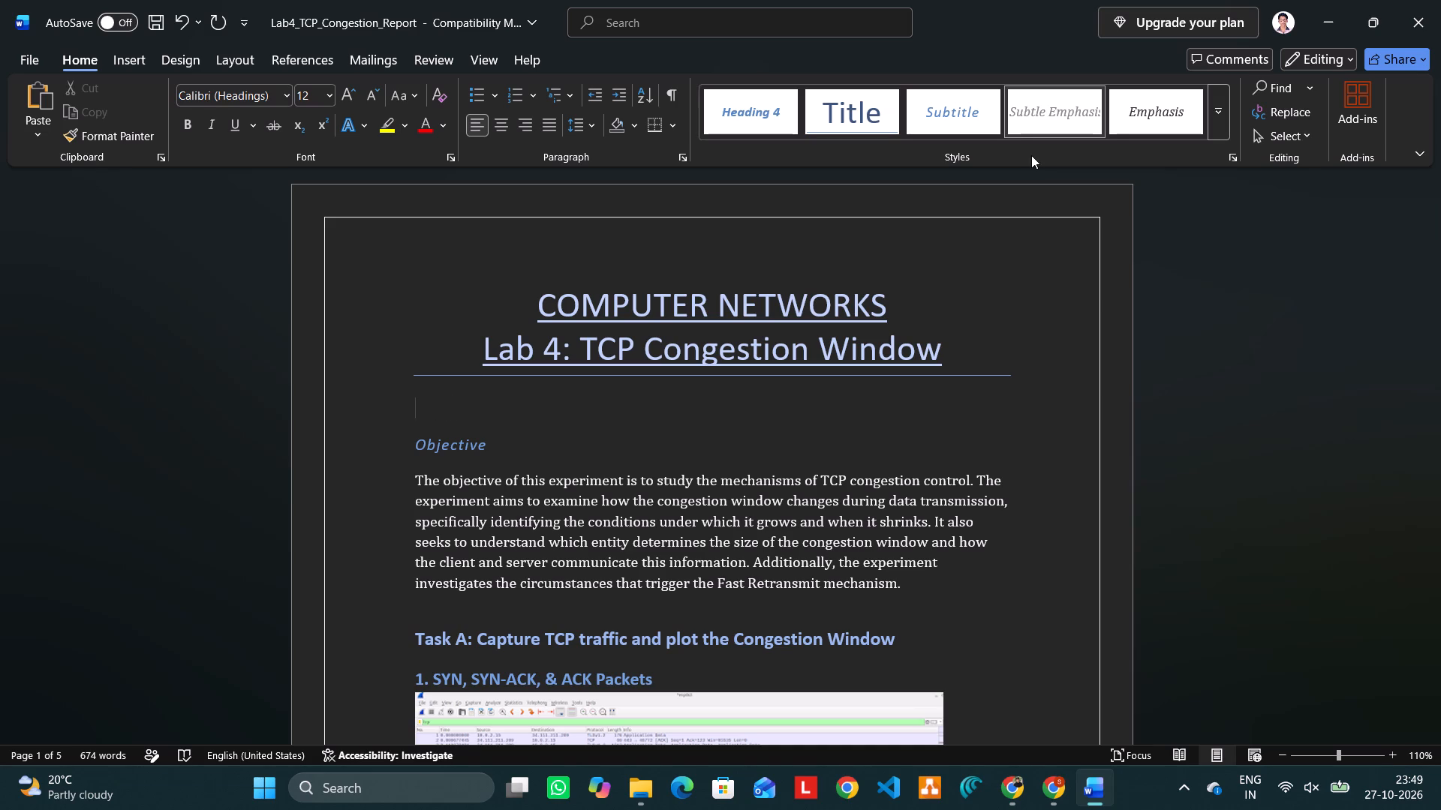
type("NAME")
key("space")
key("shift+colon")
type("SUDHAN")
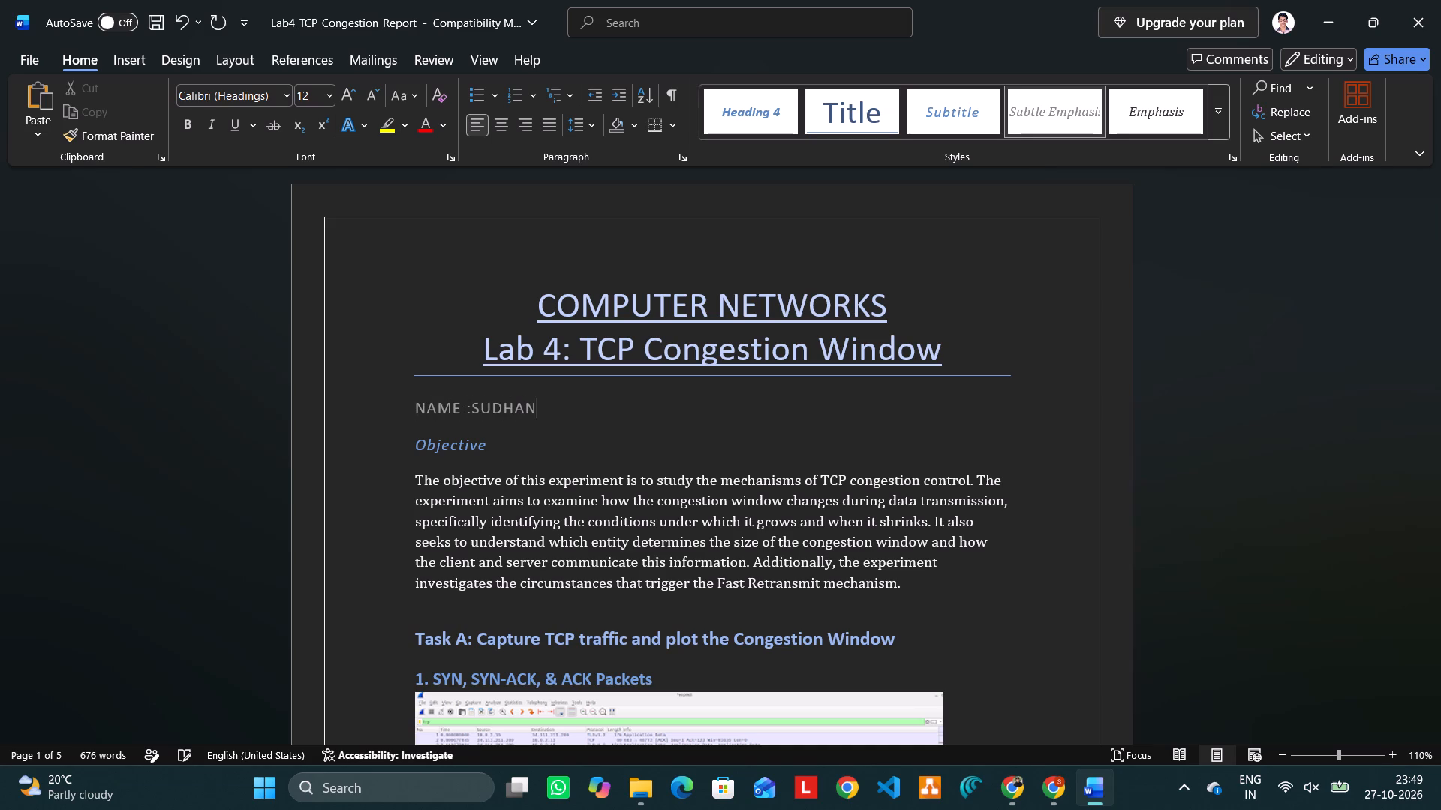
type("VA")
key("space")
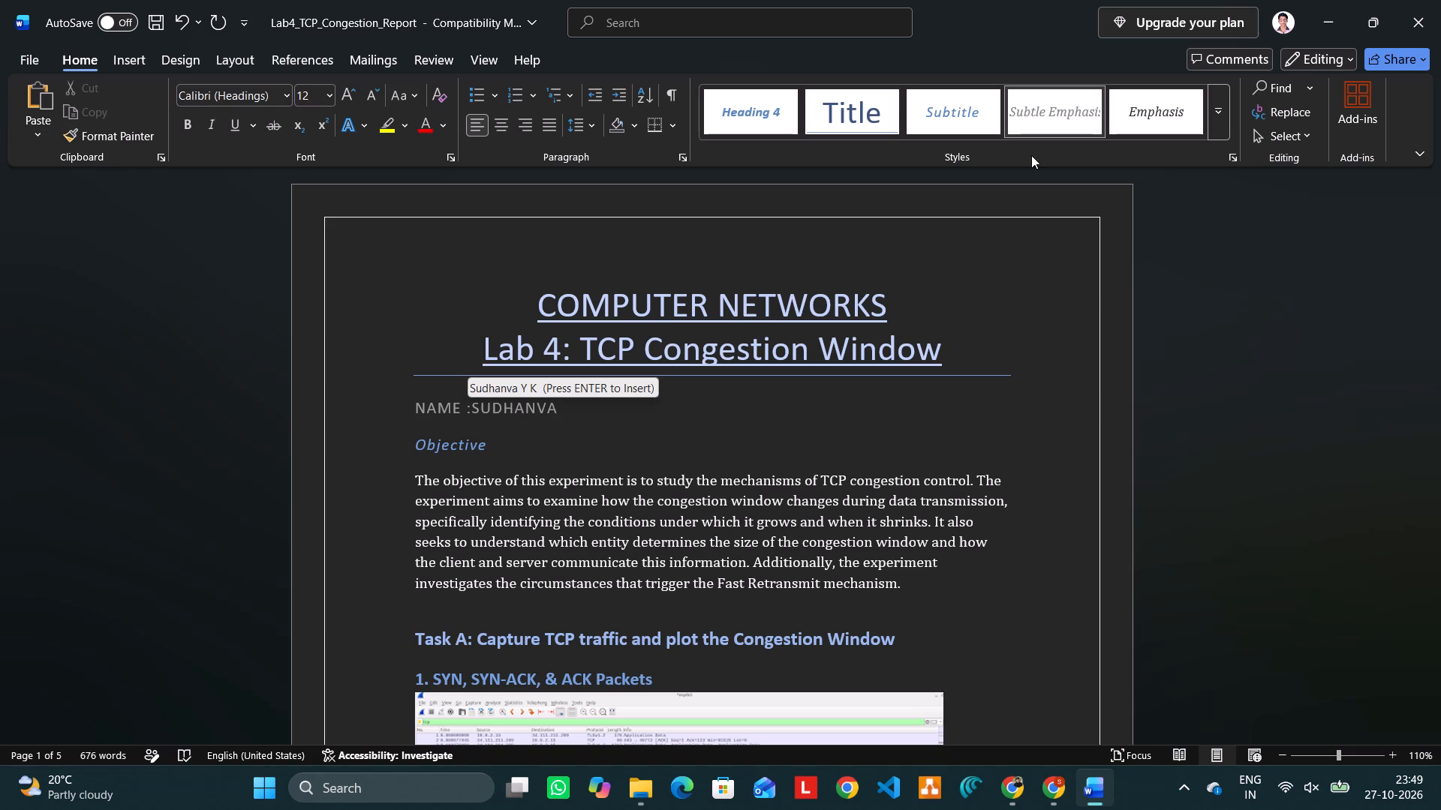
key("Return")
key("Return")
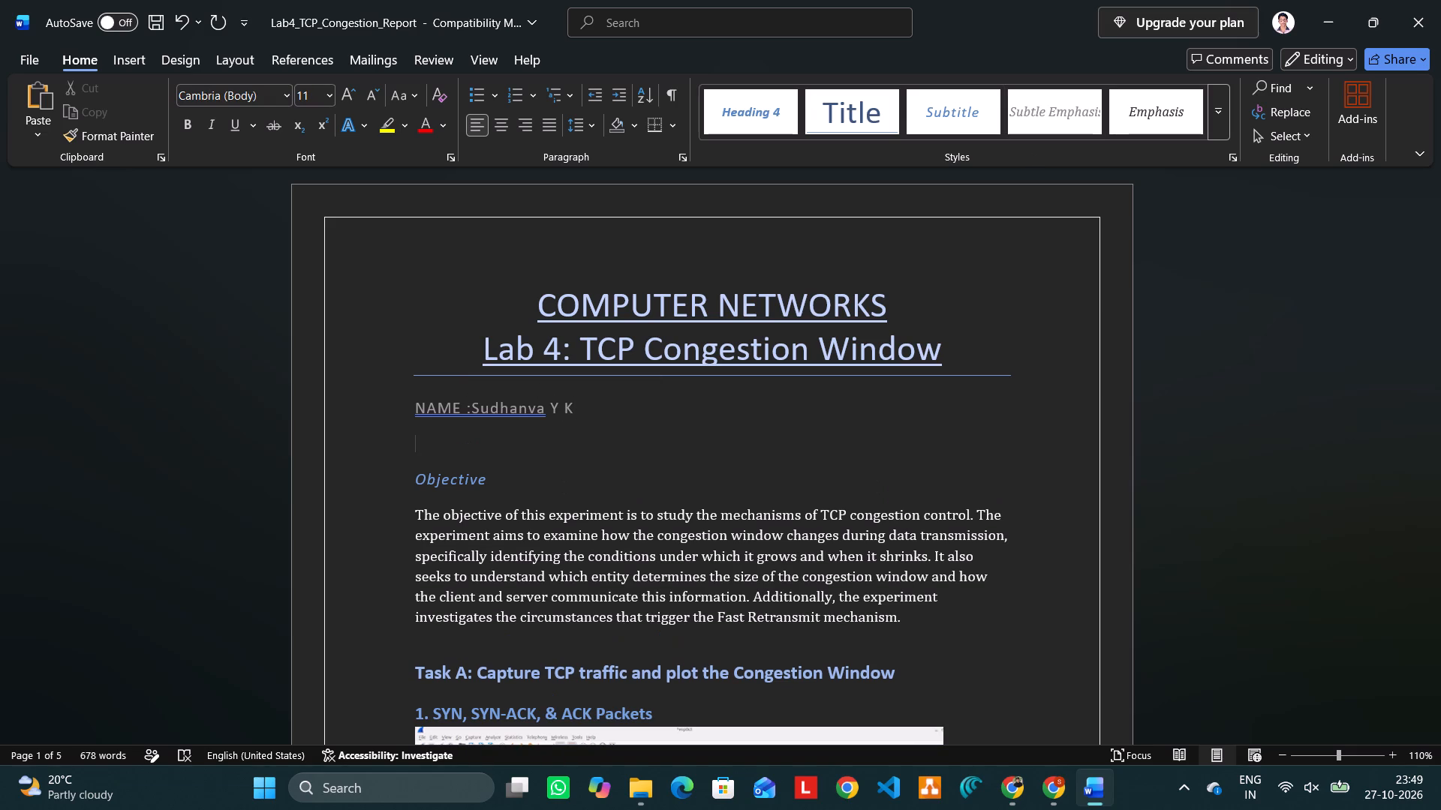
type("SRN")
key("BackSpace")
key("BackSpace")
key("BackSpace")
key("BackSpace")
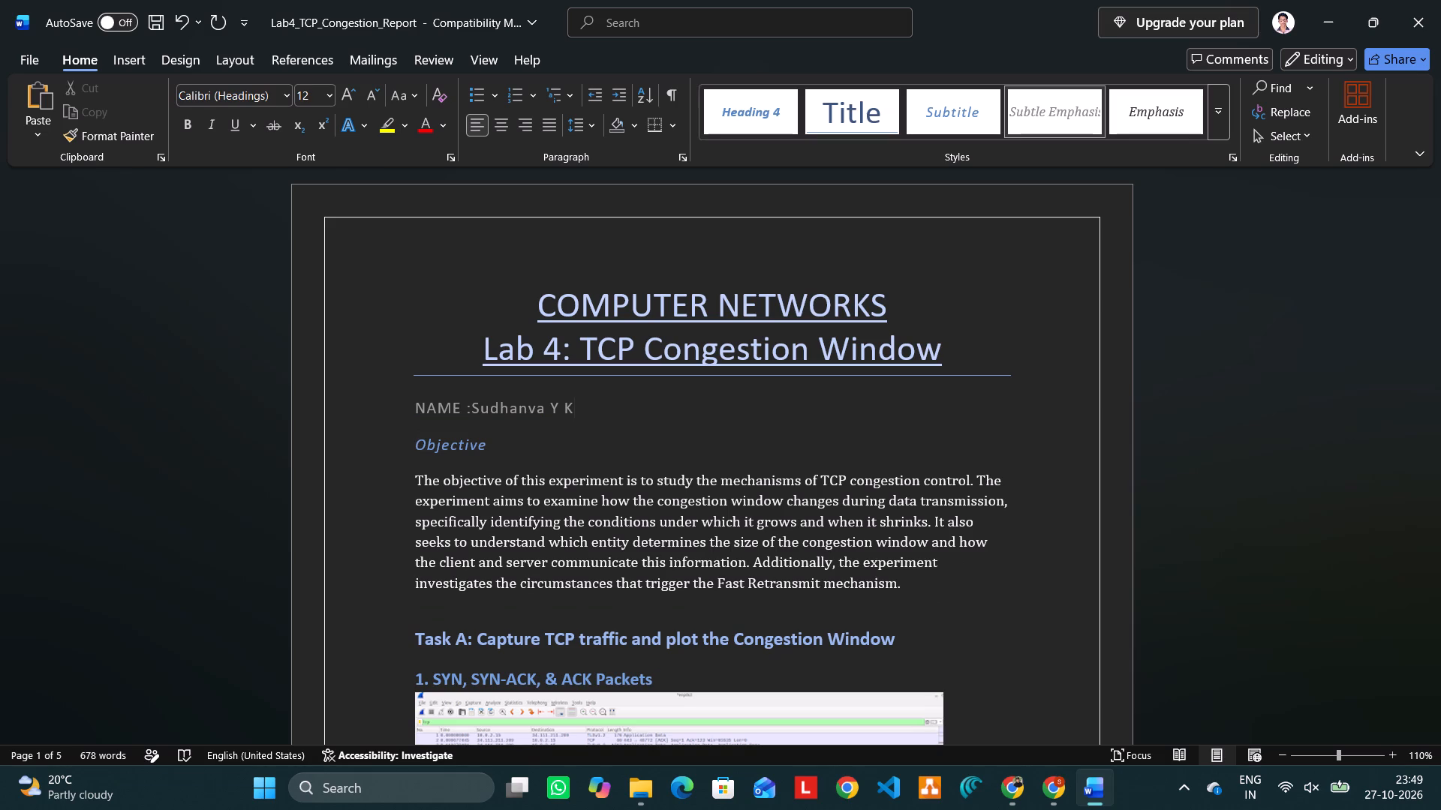
Start a new line below the name with the letter S, try the Emphasis style on it, and apply the Subtle Emphasis style.
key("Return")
left_click(1054, 123)
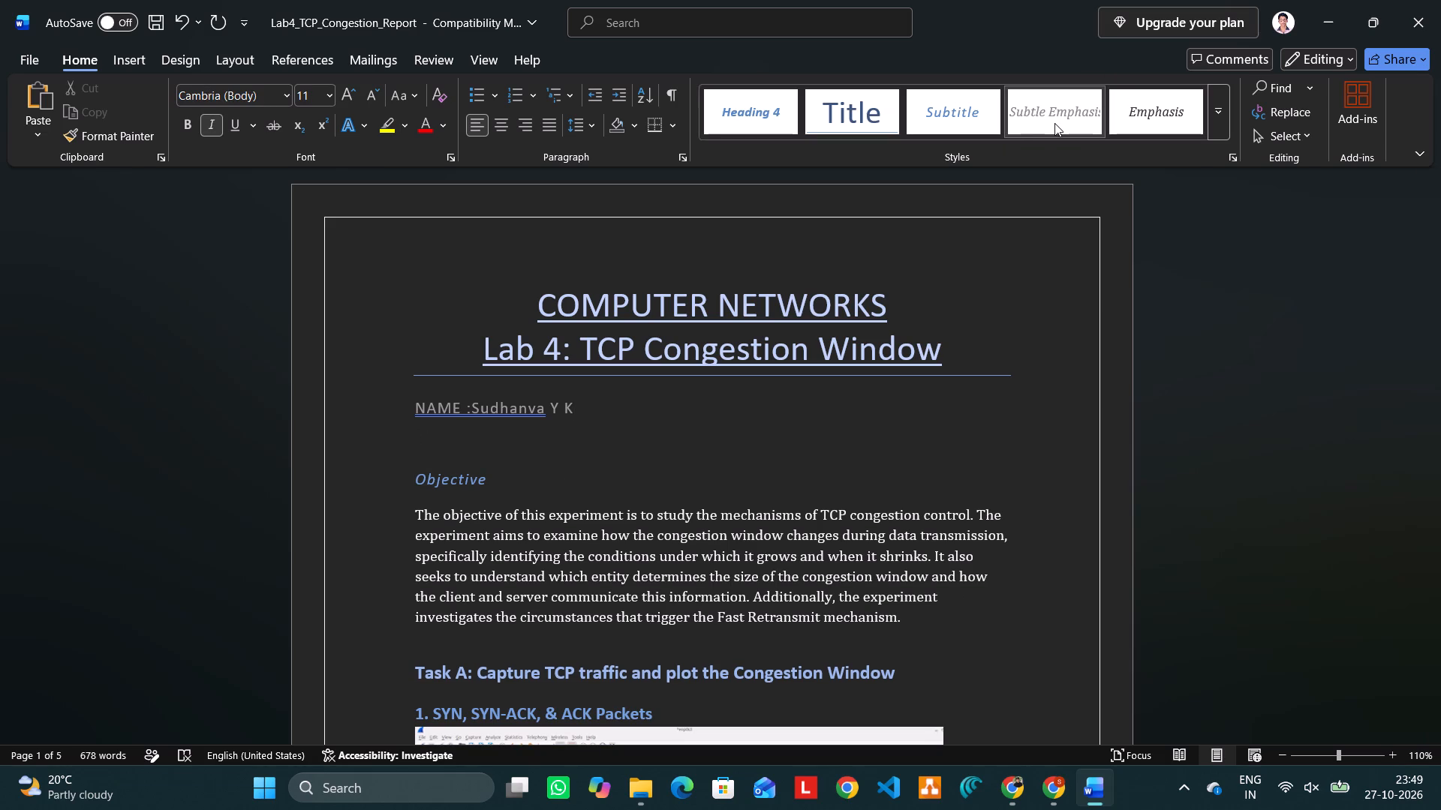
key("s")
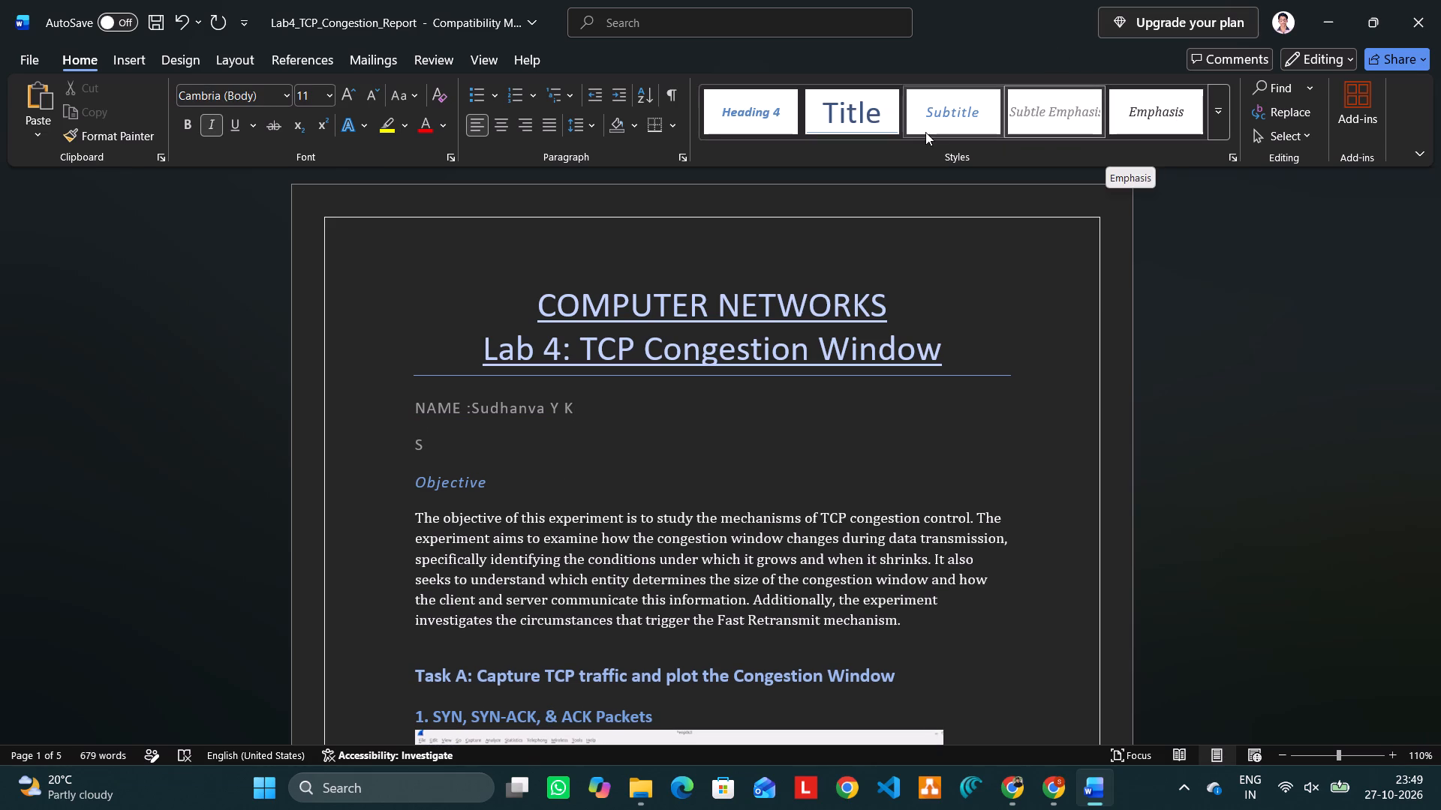
left_click(1213, 106)
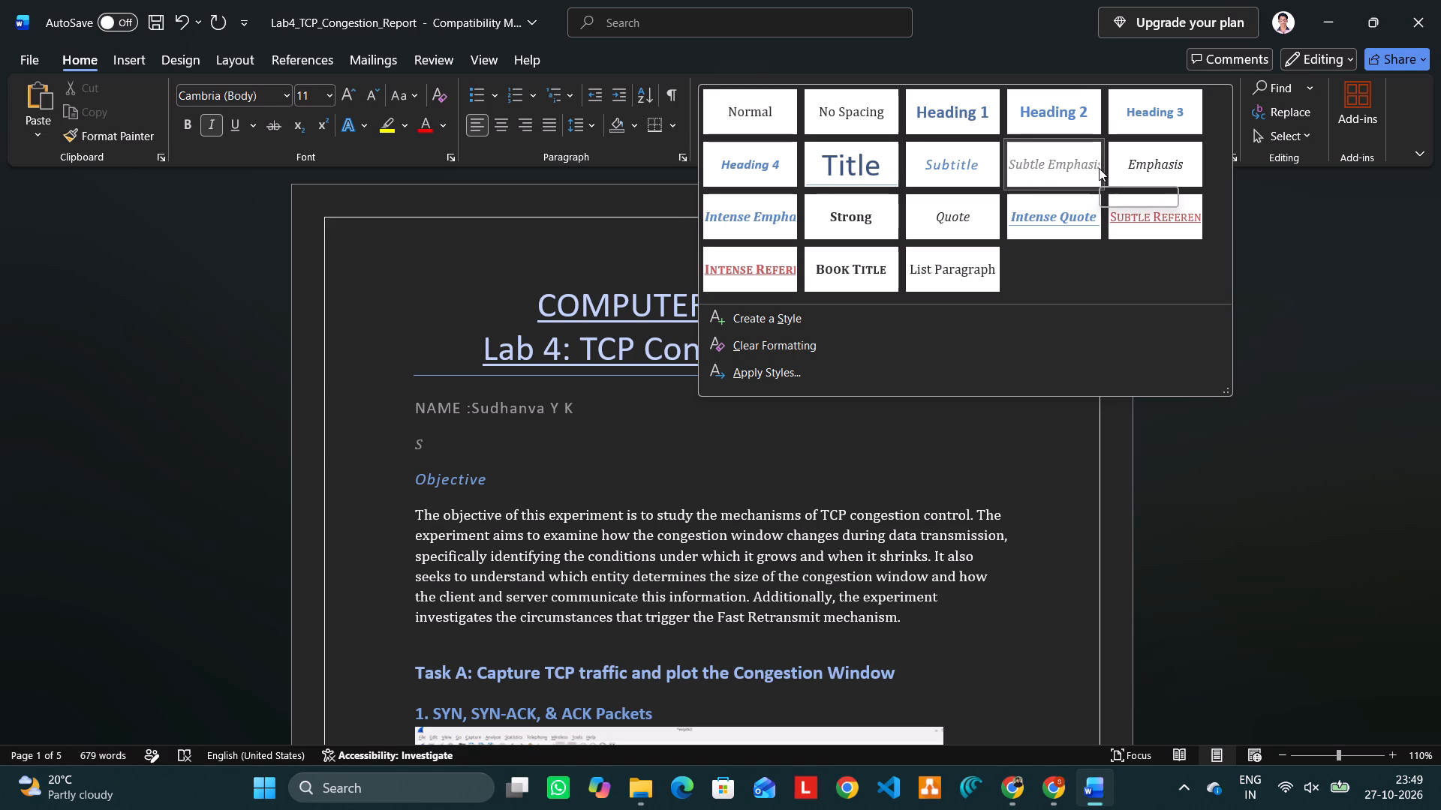
left_click(1130, 175)
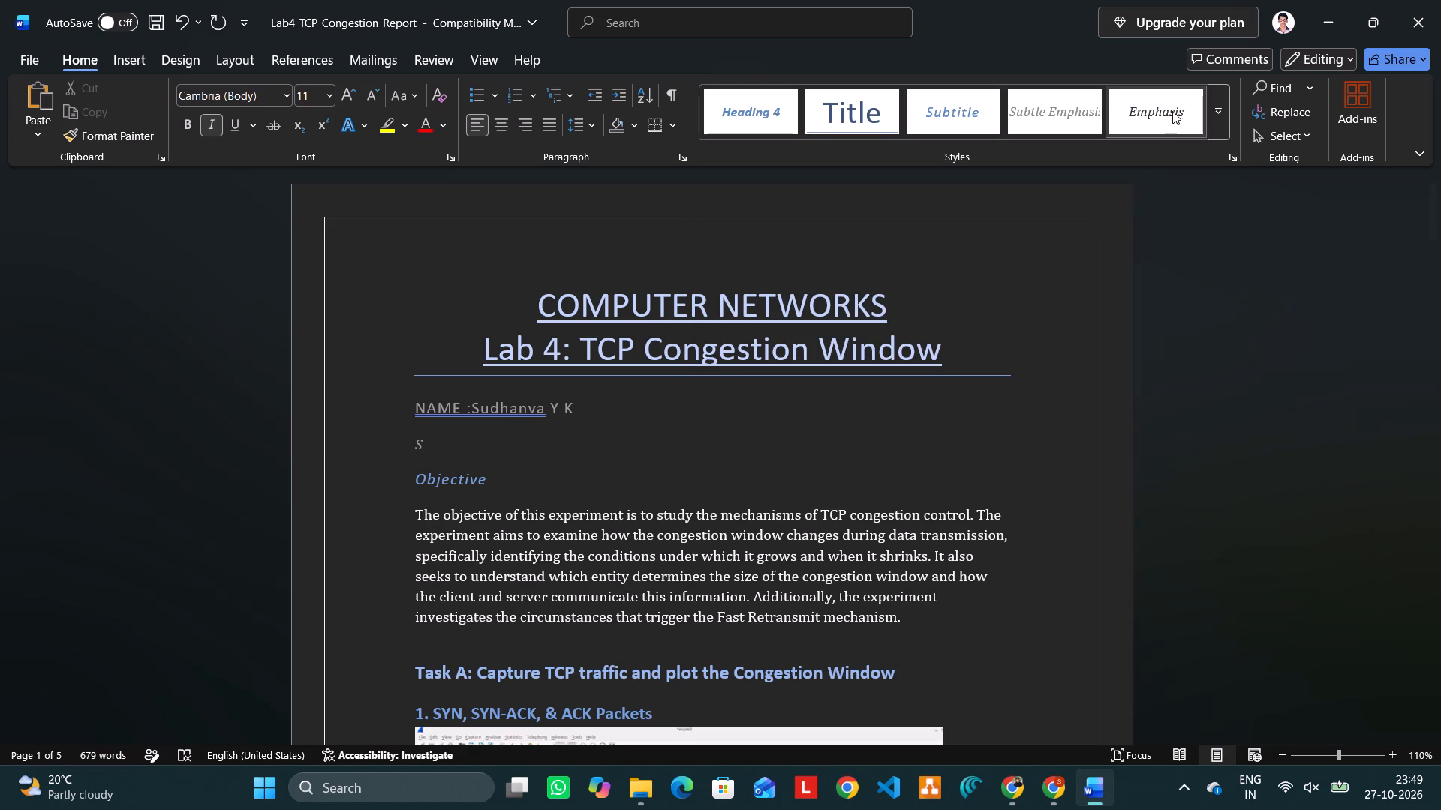
left_click(1003, 109)
left_click(1021, 114)
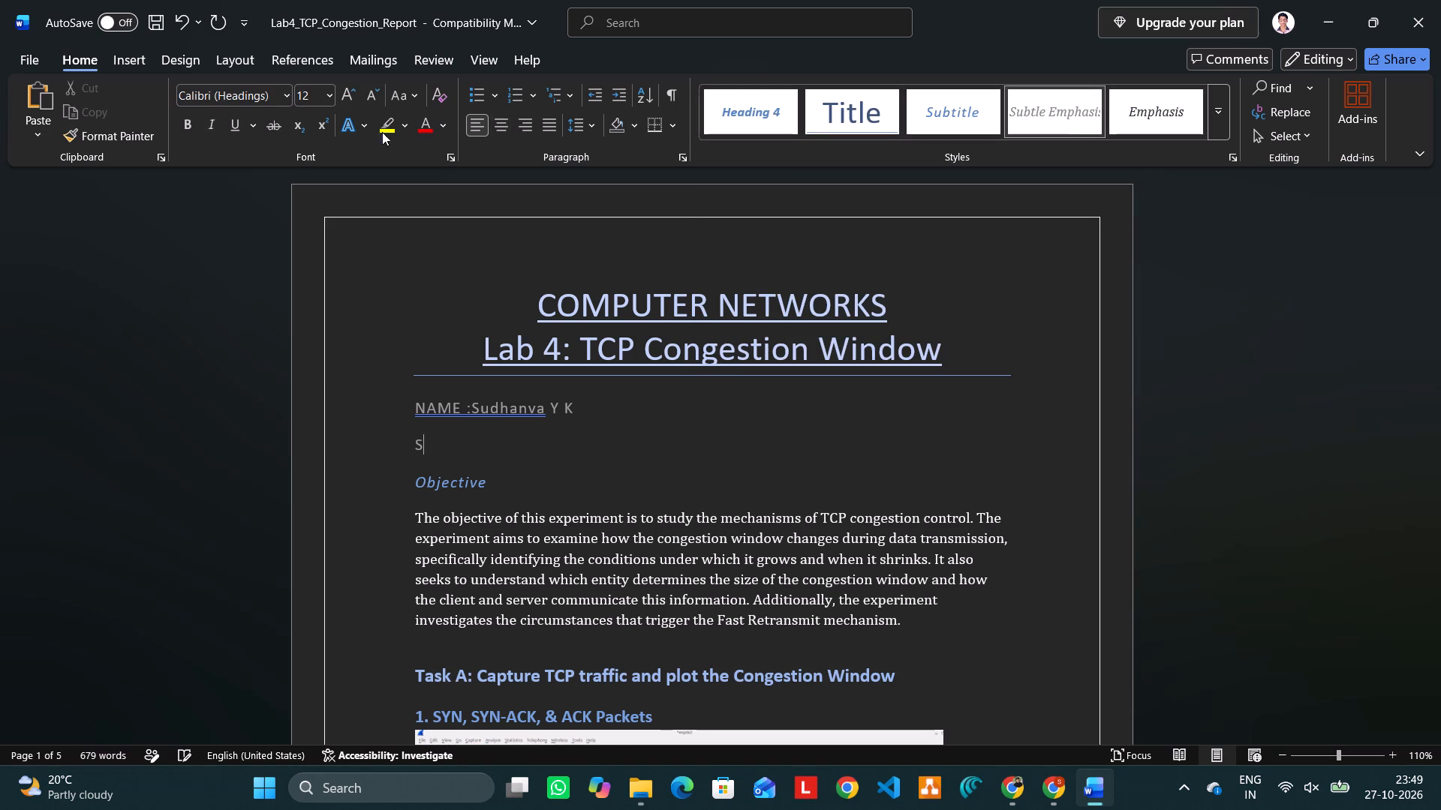
left_click(209, 123)
left_click(208, 118)
Complete the line below the name as SRN : followed by the student's registration number.
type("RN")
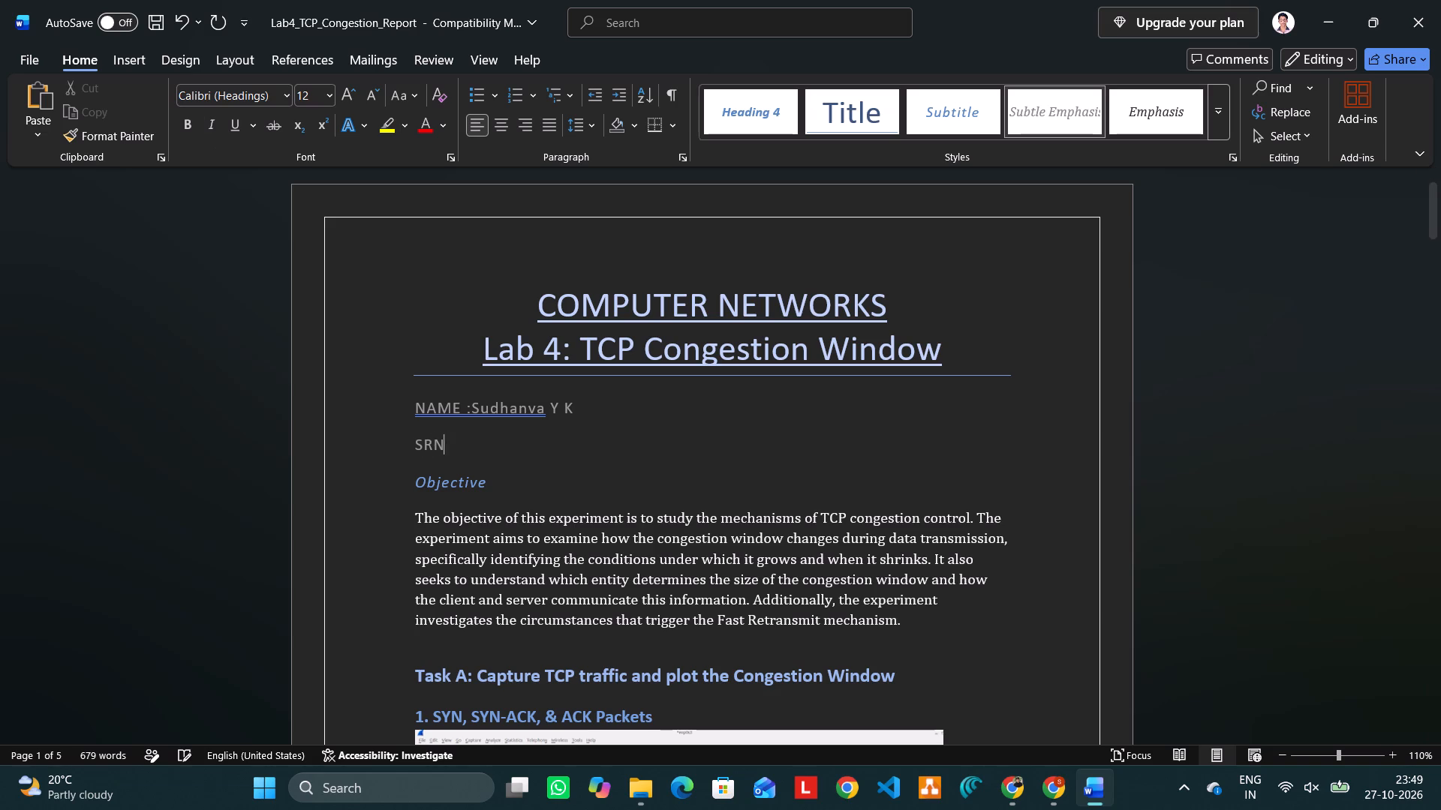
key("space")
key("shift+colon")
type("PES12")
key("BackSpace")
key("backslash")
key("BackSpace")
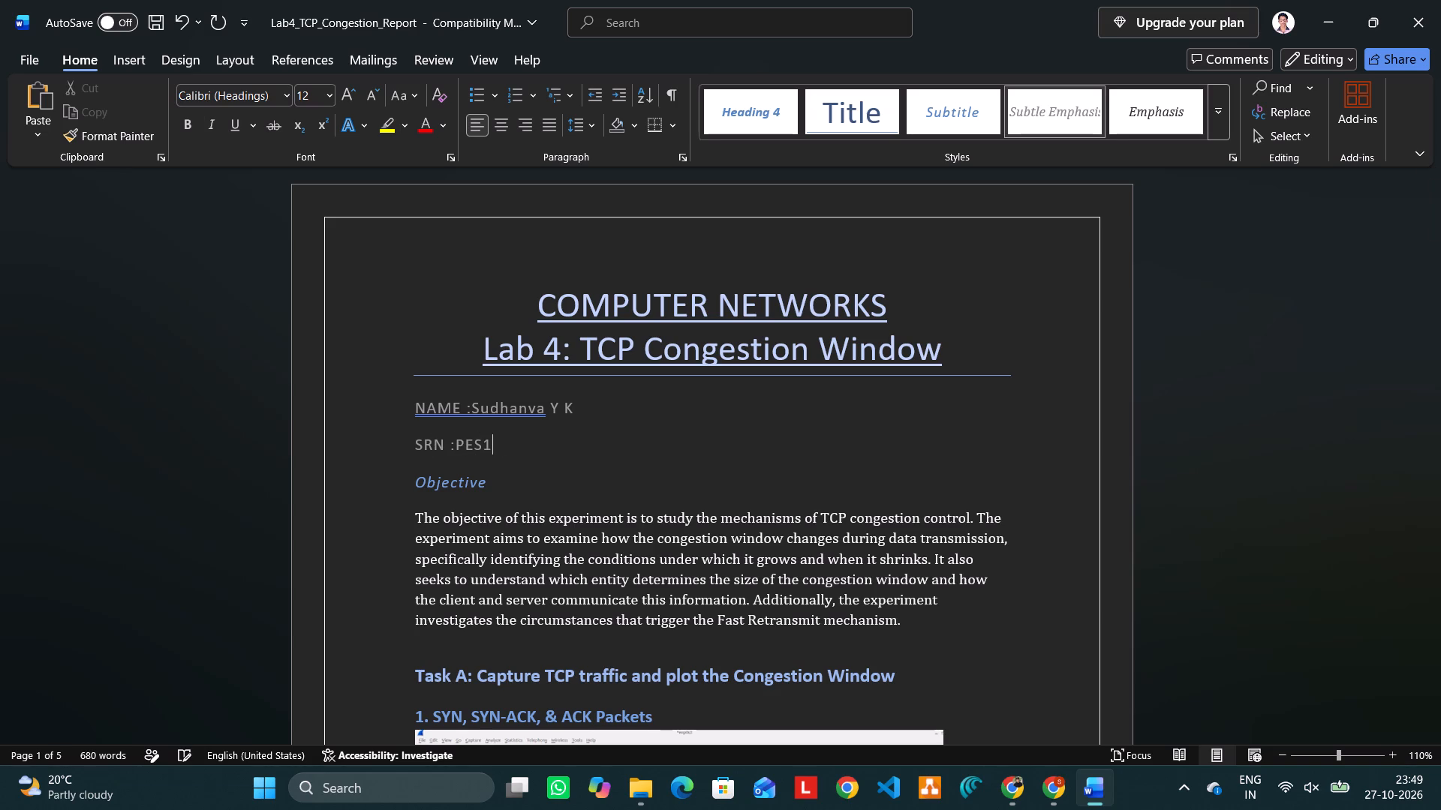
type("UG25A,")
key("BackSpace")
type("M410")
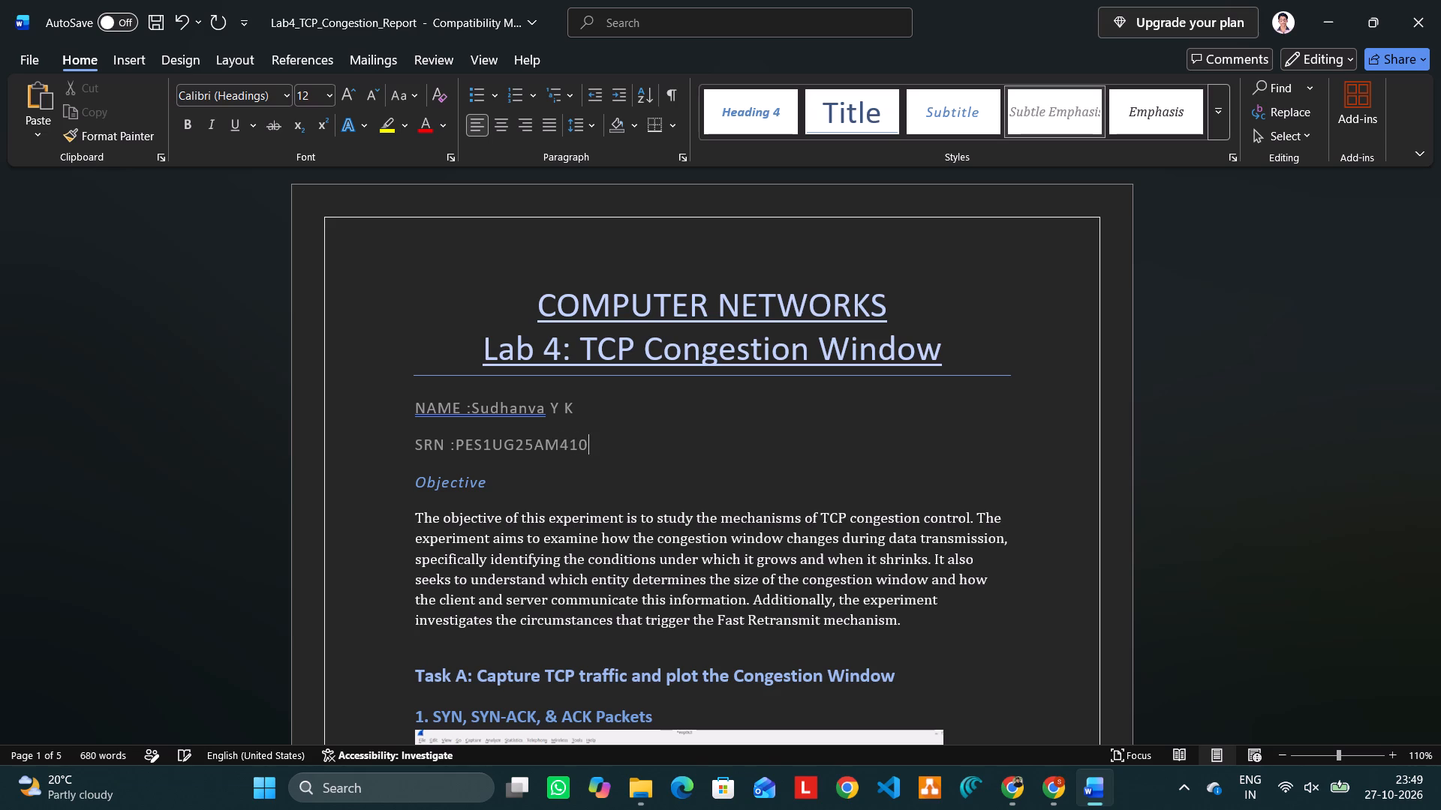
Add a line below the SRN reading SECTION :AIML - G.
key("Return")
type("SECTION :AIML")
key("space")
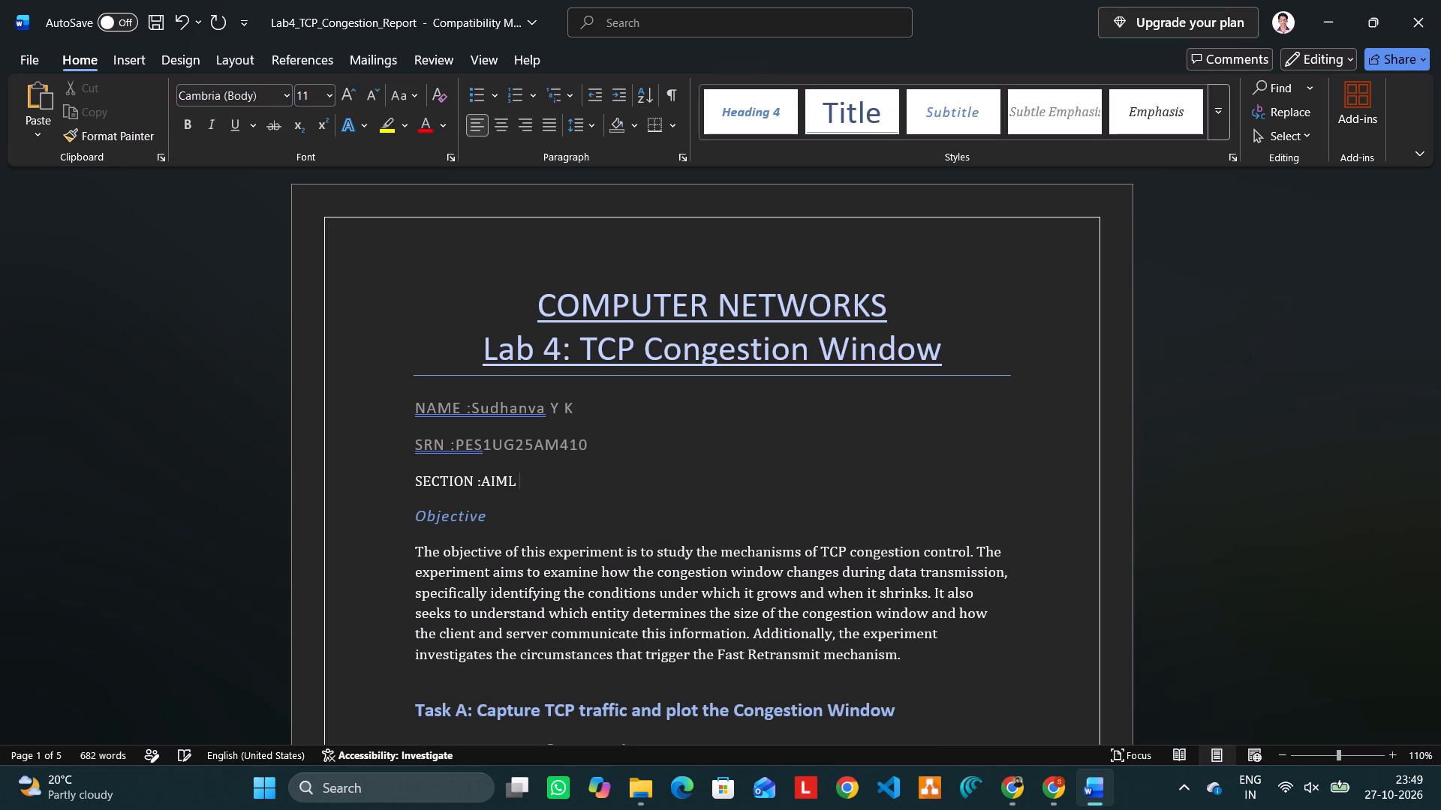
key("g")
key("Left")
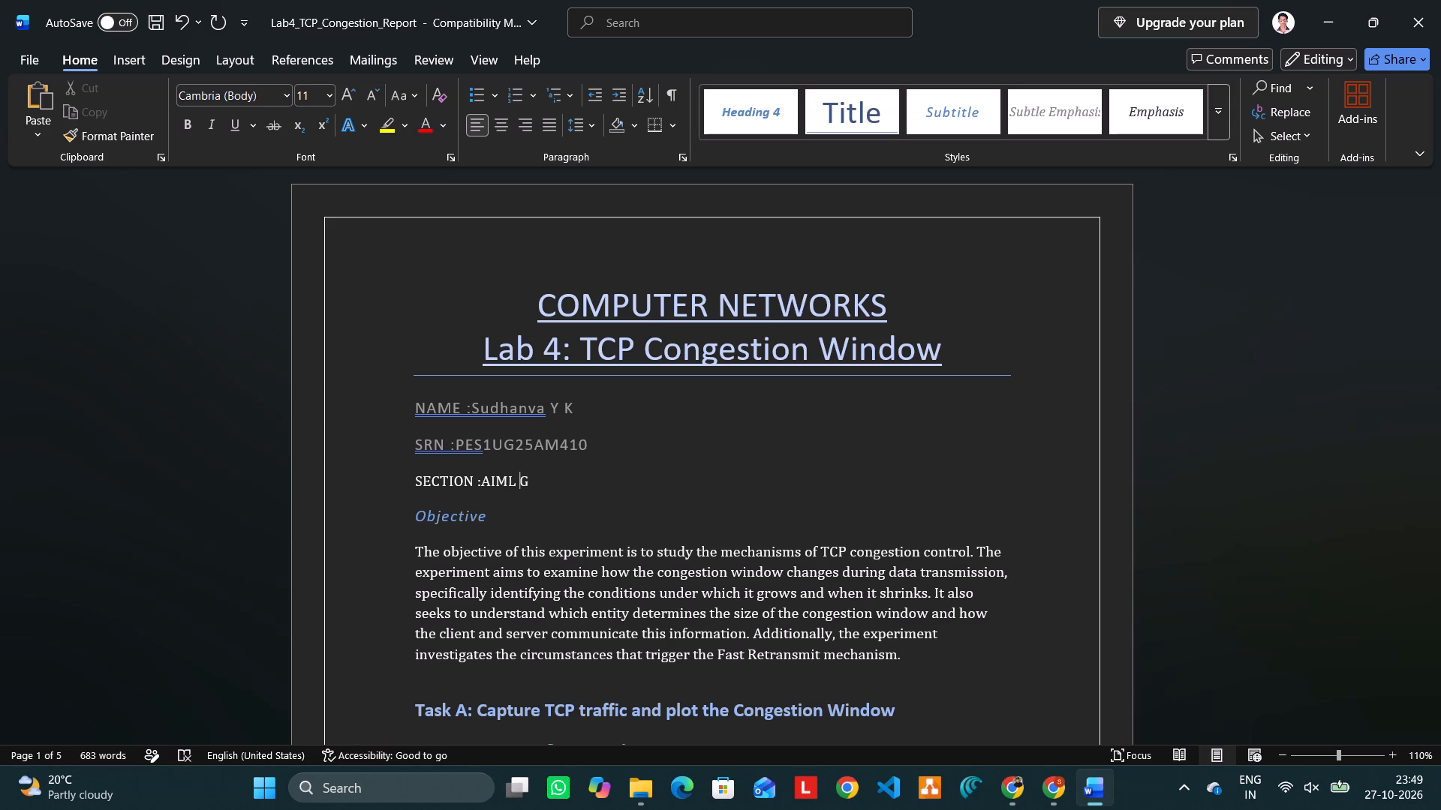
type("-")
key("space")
Apply the Subtle Emphasis style to the SRN and section lines, and remove the italics from the section line.
left_click_drag(554, 485, 431, 465)
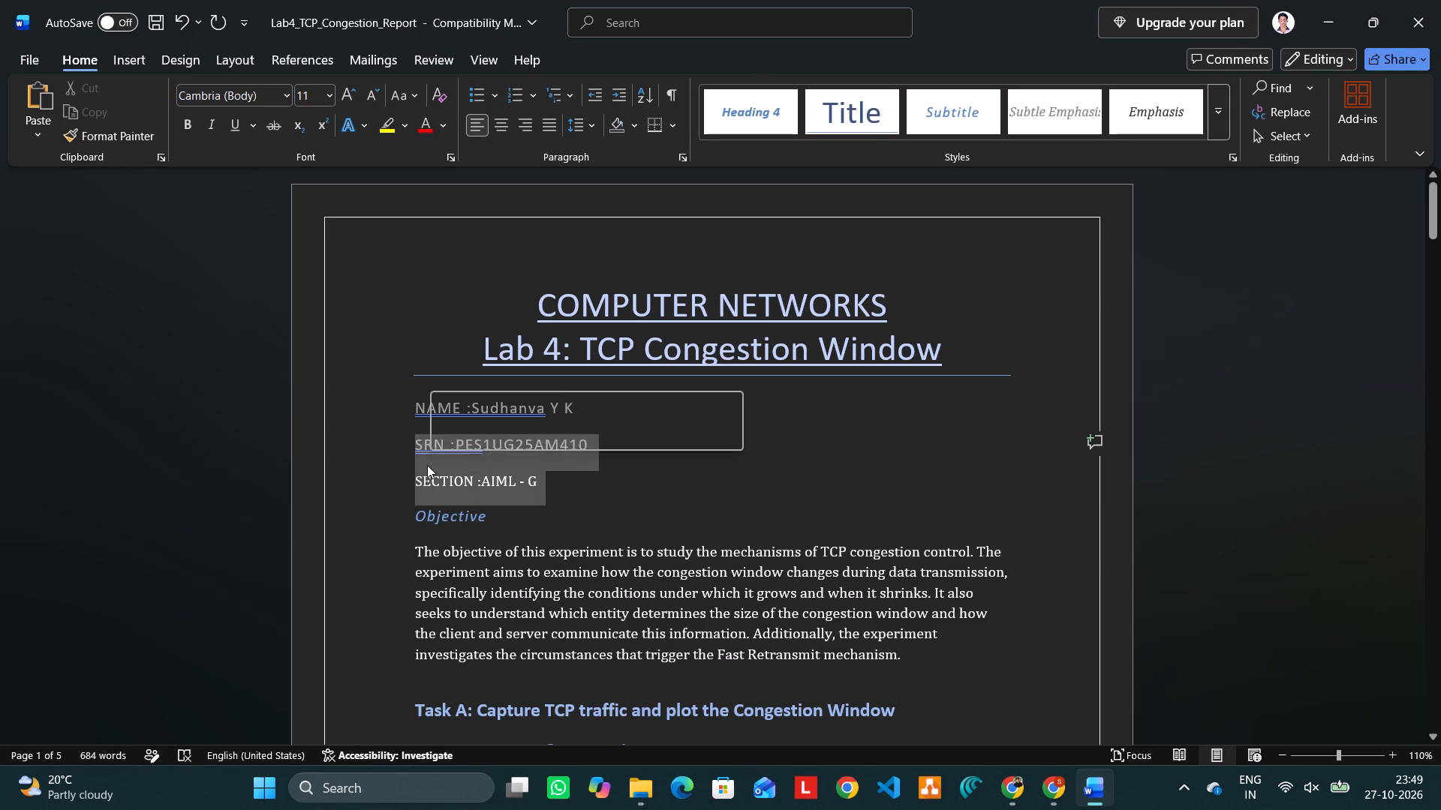
left_click(1058, 123)
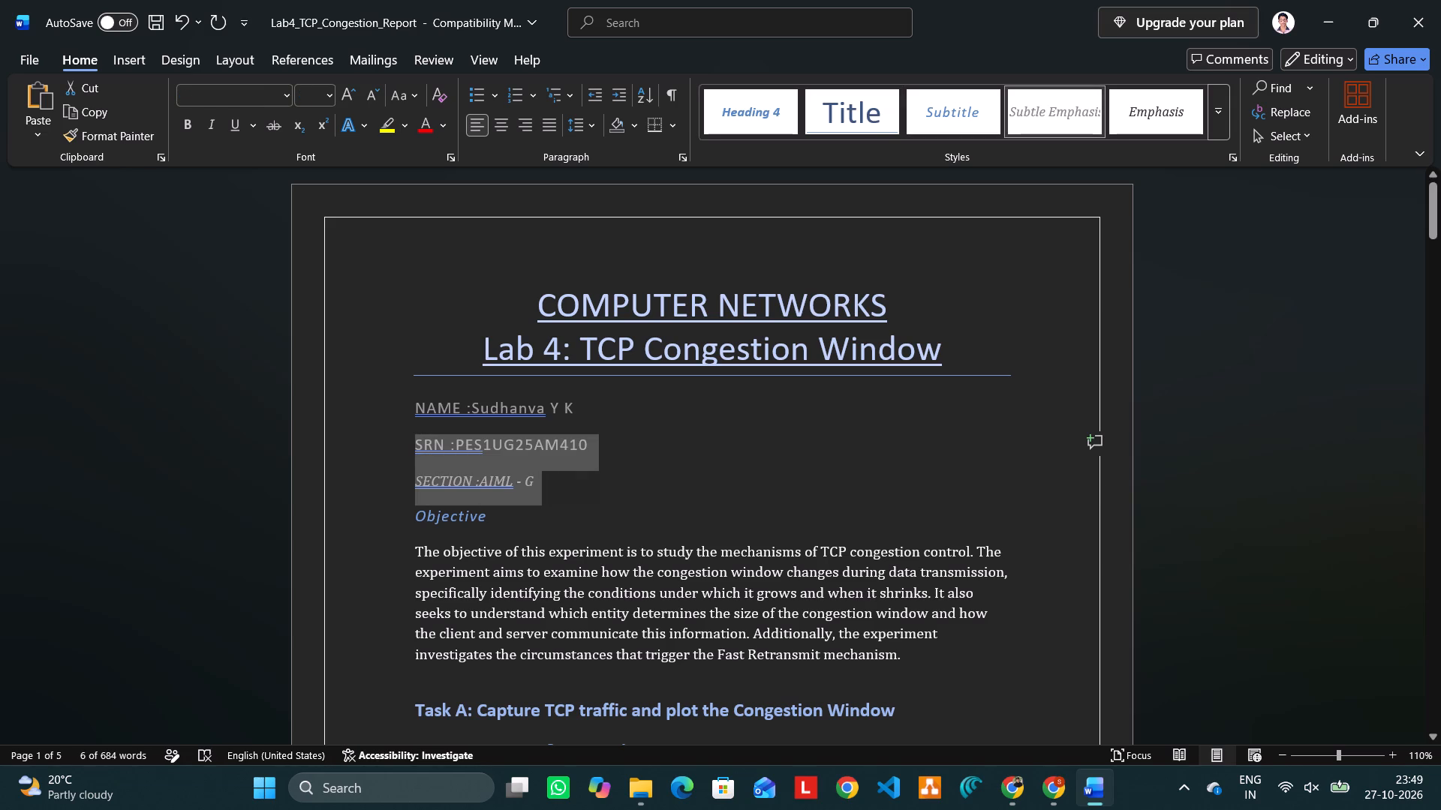
left_click(650, 445)
left_click(544, 482)
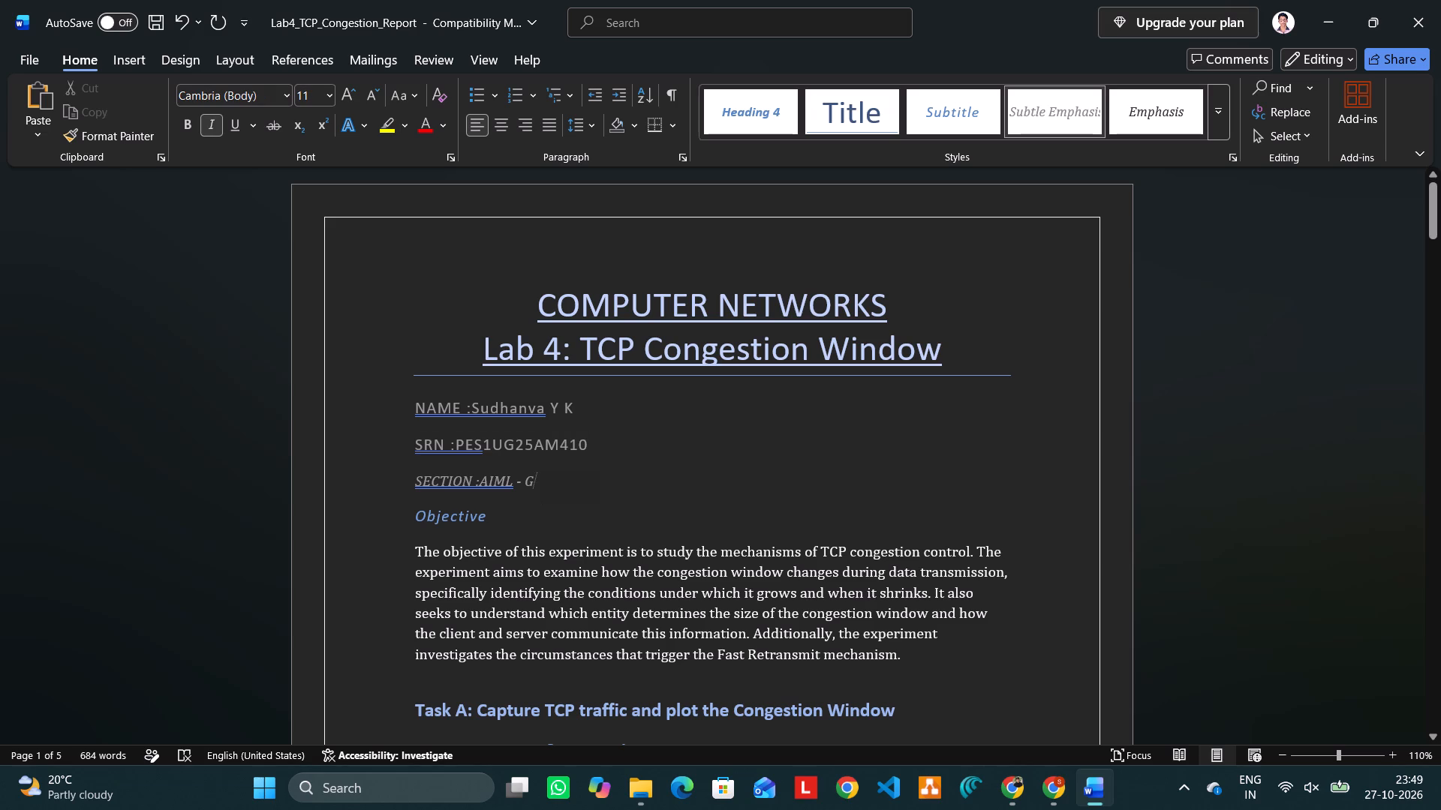
left_click_drag(544, 484, 507, 475)
left_click(507, 475)
left_click_drag(534, 485, 473, 480)
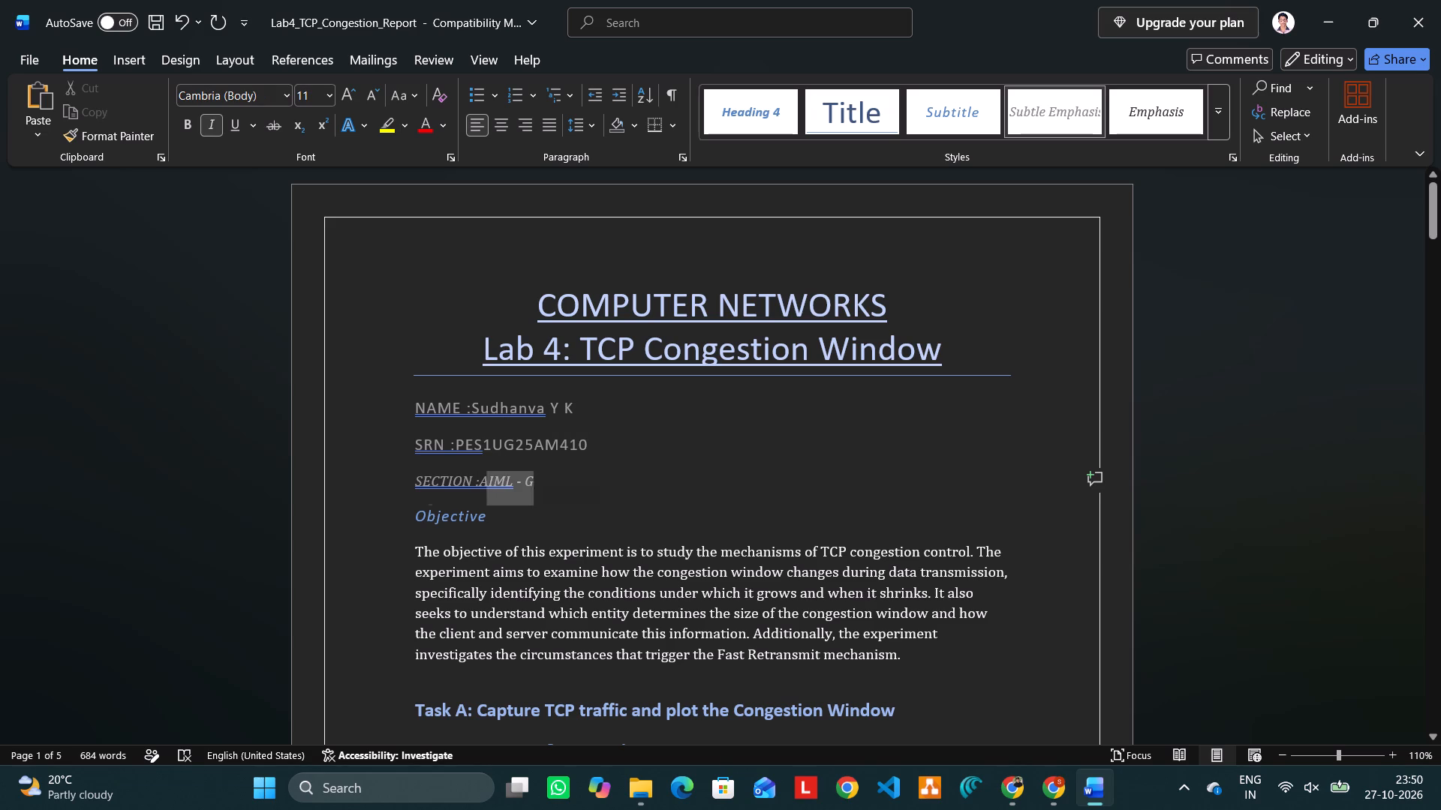
left_click_drag(473, 480, 432, 472)
left_click(210, 127)
left_click(557, 475)
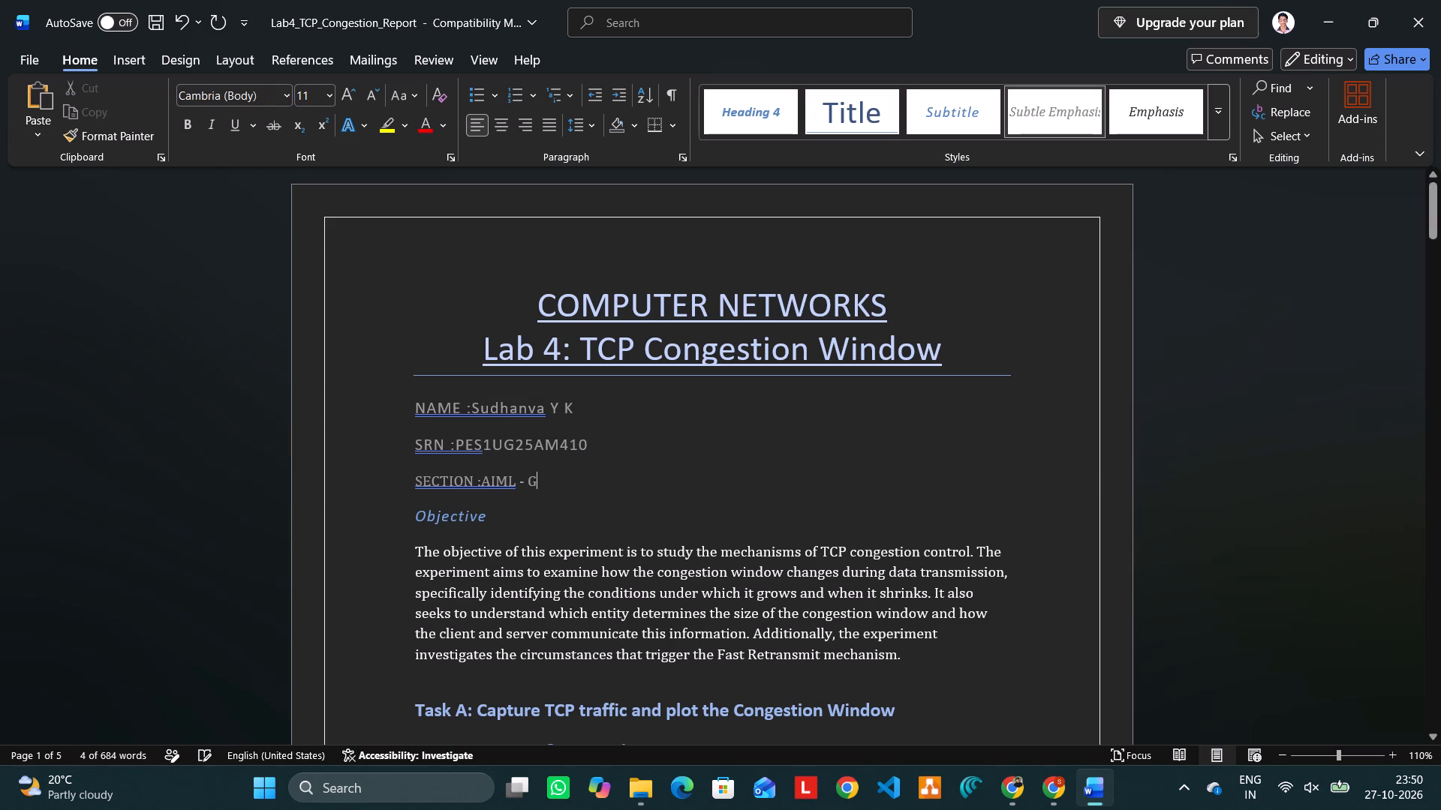
Insert two spaces between the colon and AIML in the section line.
left_click(480, 477)
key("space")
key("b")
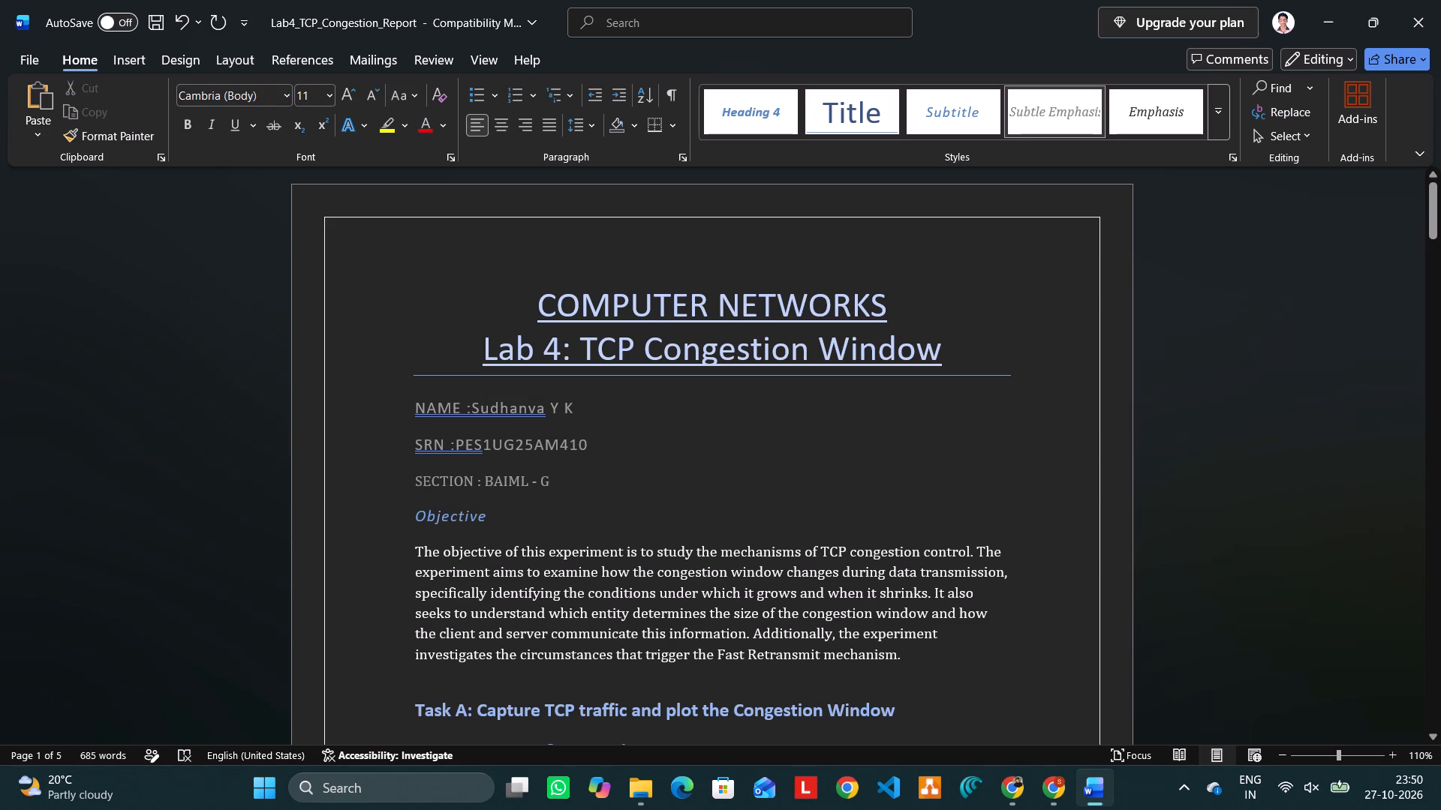
key("BackSpace")
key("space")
left_click(605, 503)
scroll(600, 558, "down", 6)
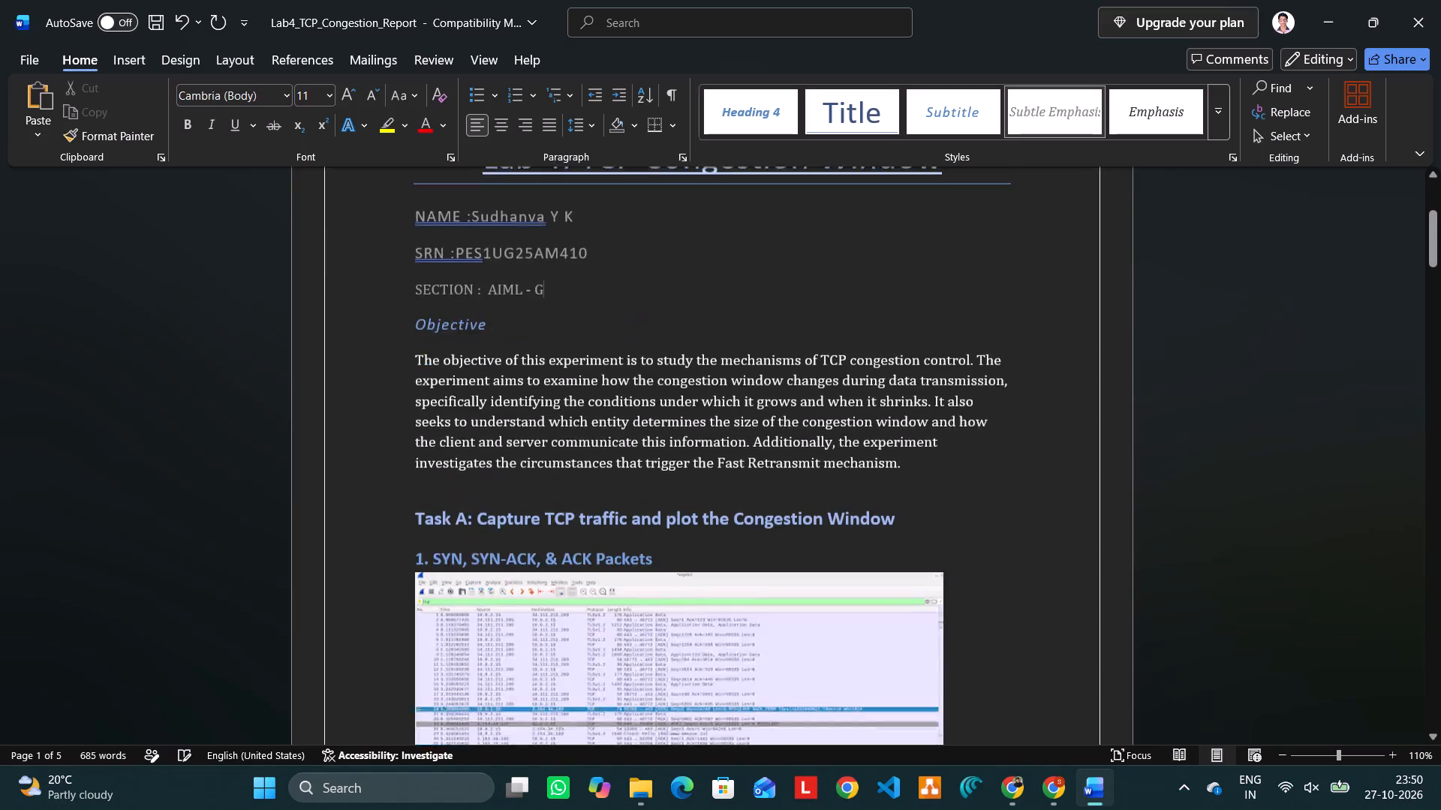
scroll(590, 541, "up", 12)
Save the report as a PDF in Downloads, named Lab4_TCP_Congestion_ followed by the student's registration number.
left_click(41, 64)
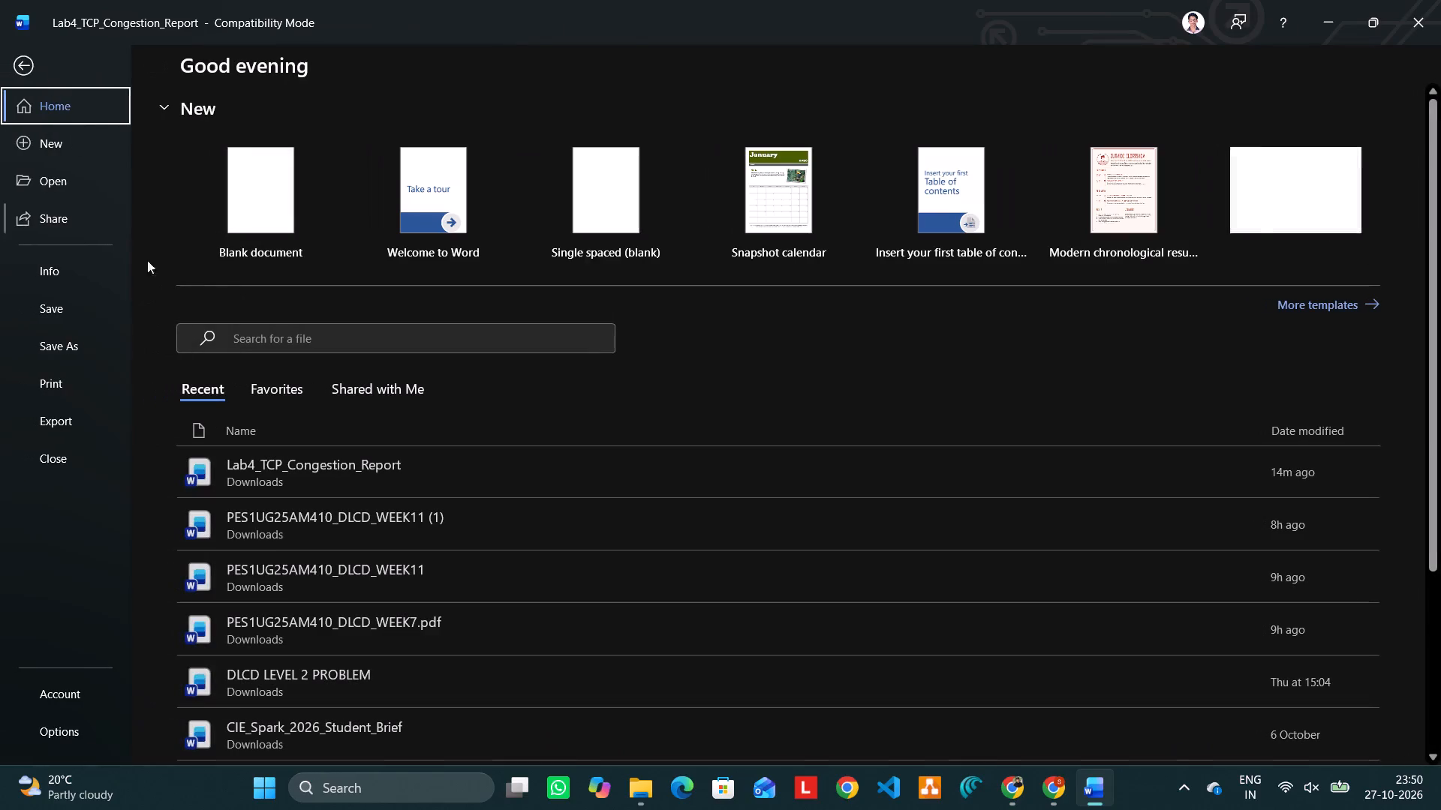
left_click(67, 358)
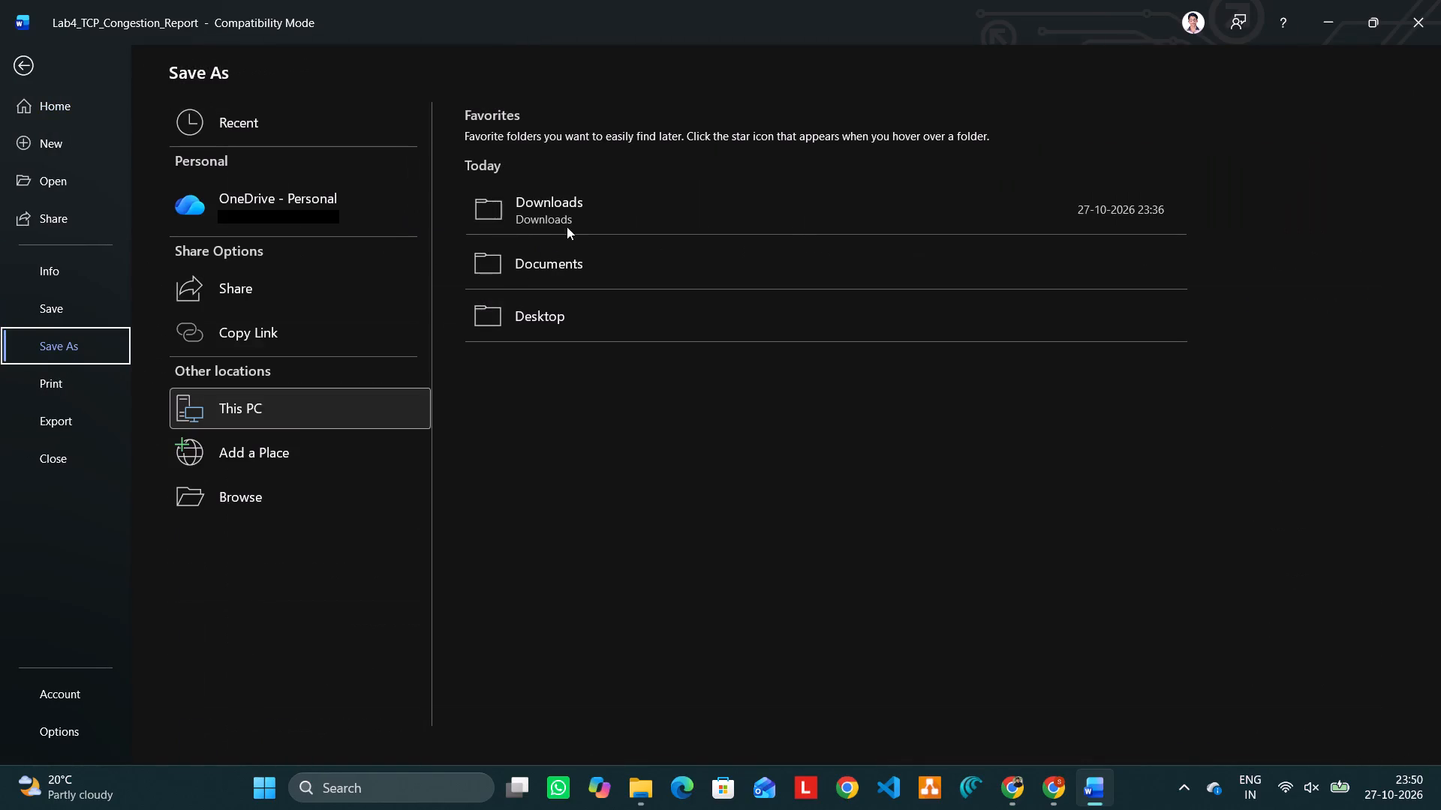
left_click(569, 218)
left_click(397, 308)
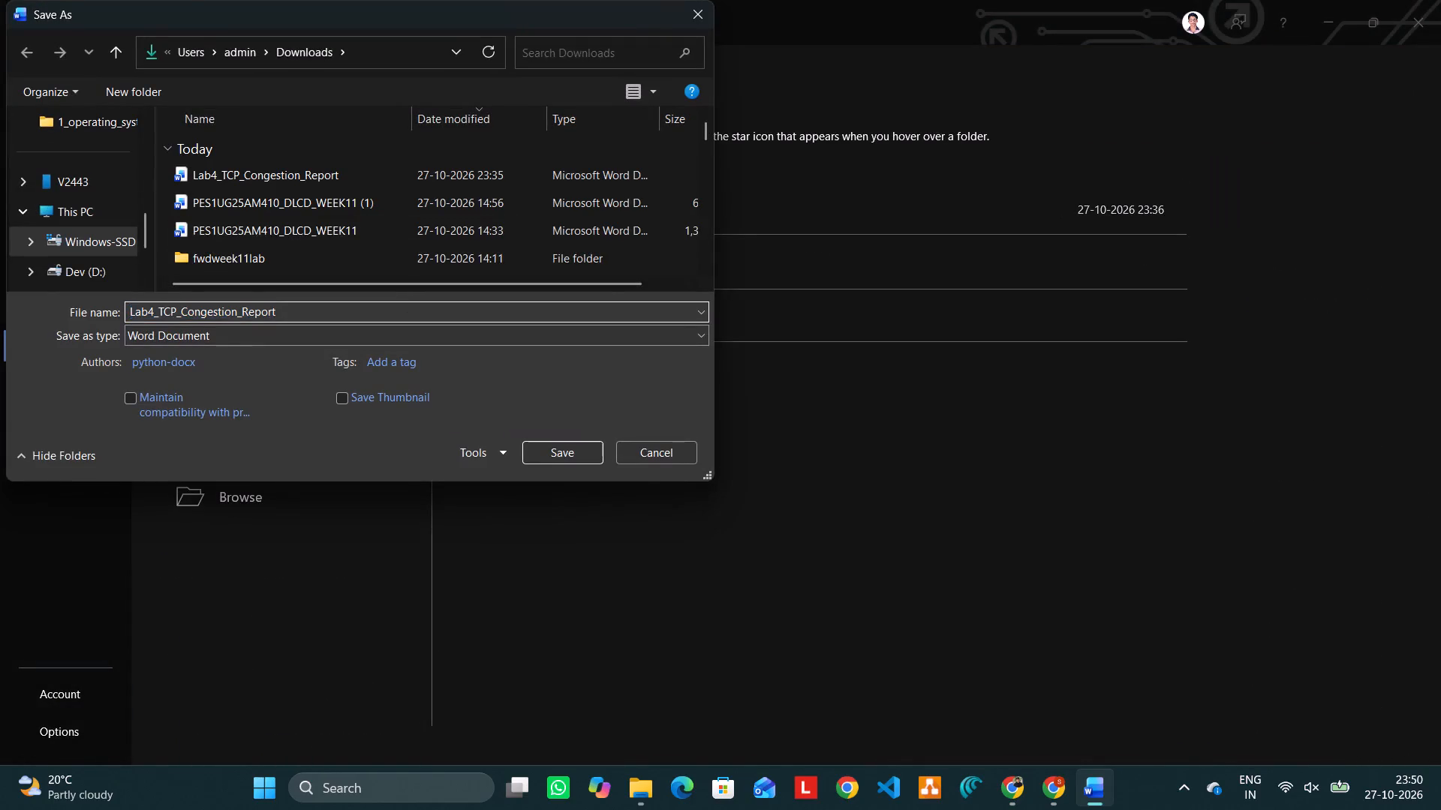
left_click(382, 312)
key("BackSpace")
key("BackSpace")
key("BackSpace")
key("BackSpace")
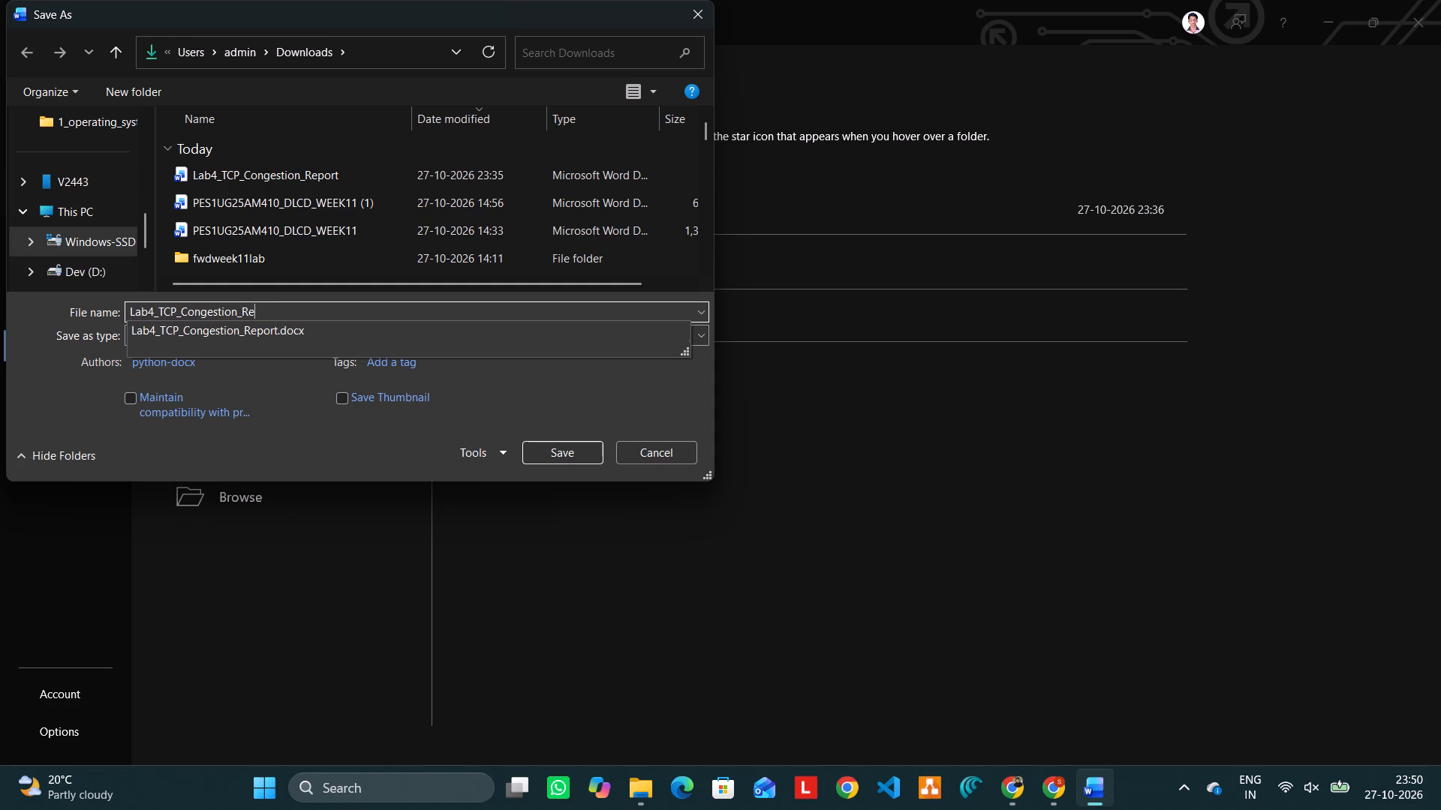
key("BackSpace")
key("BackSpace")
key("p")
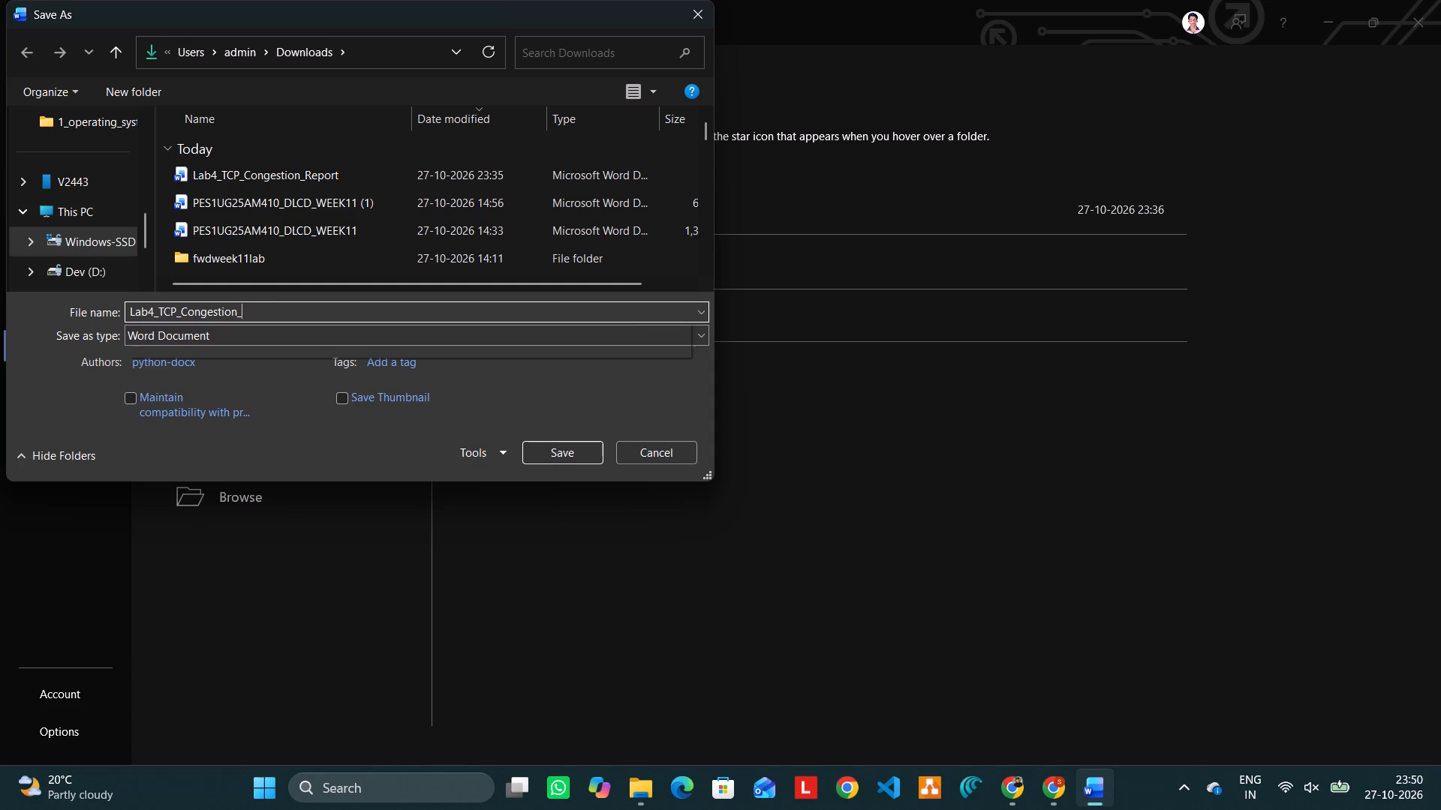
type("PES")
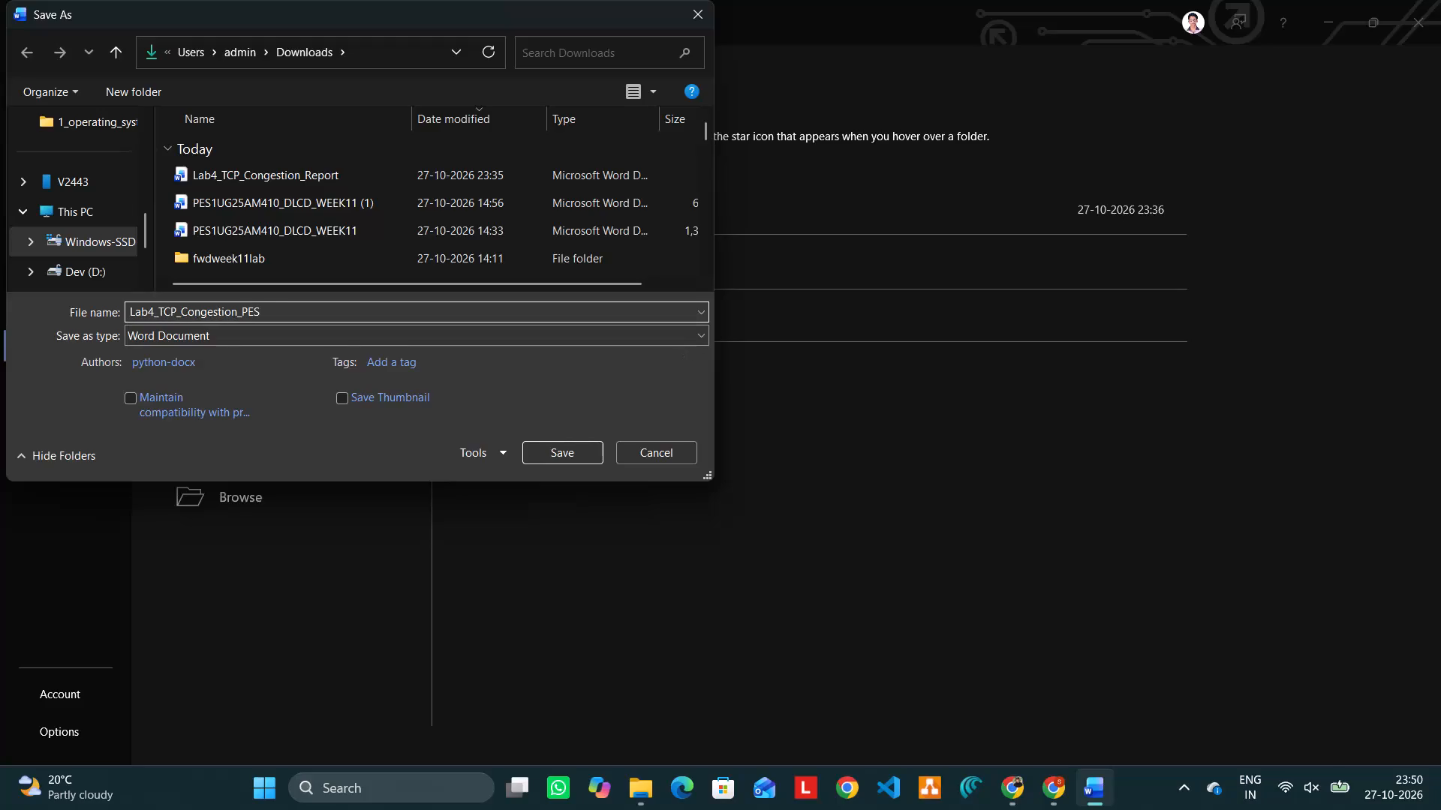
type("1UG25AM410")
left_click(347, 331)
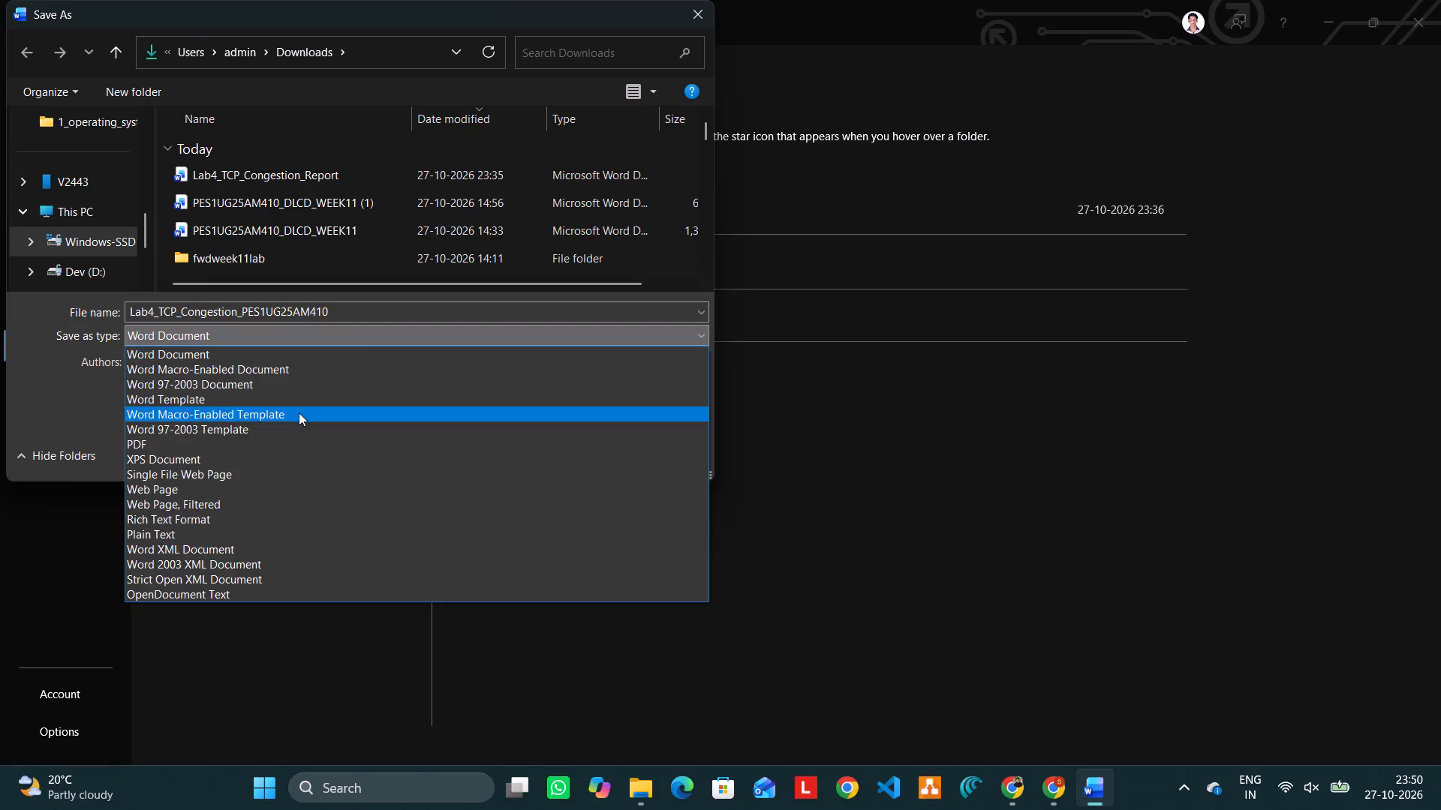
left_click(276, 440)
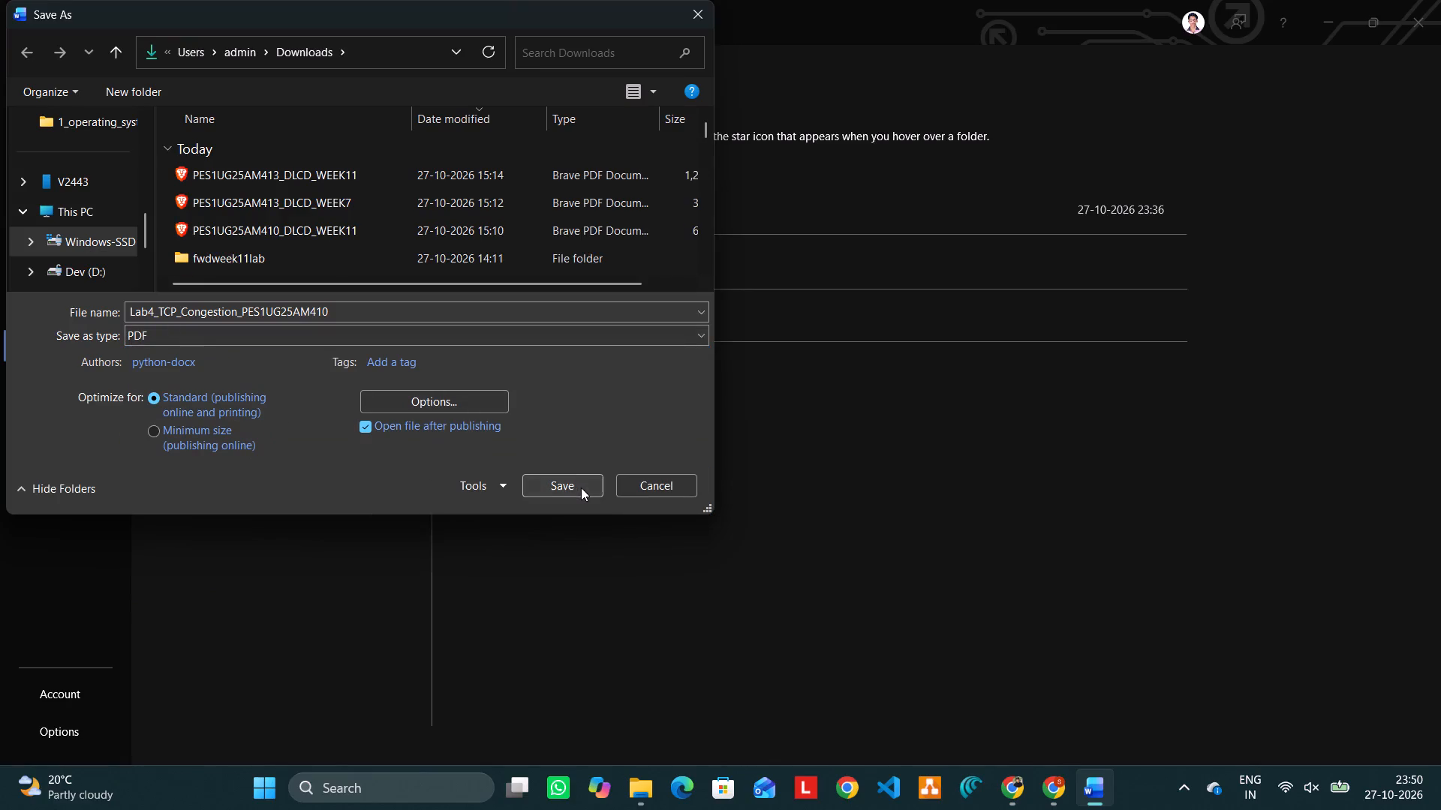
left_click(576, 487)
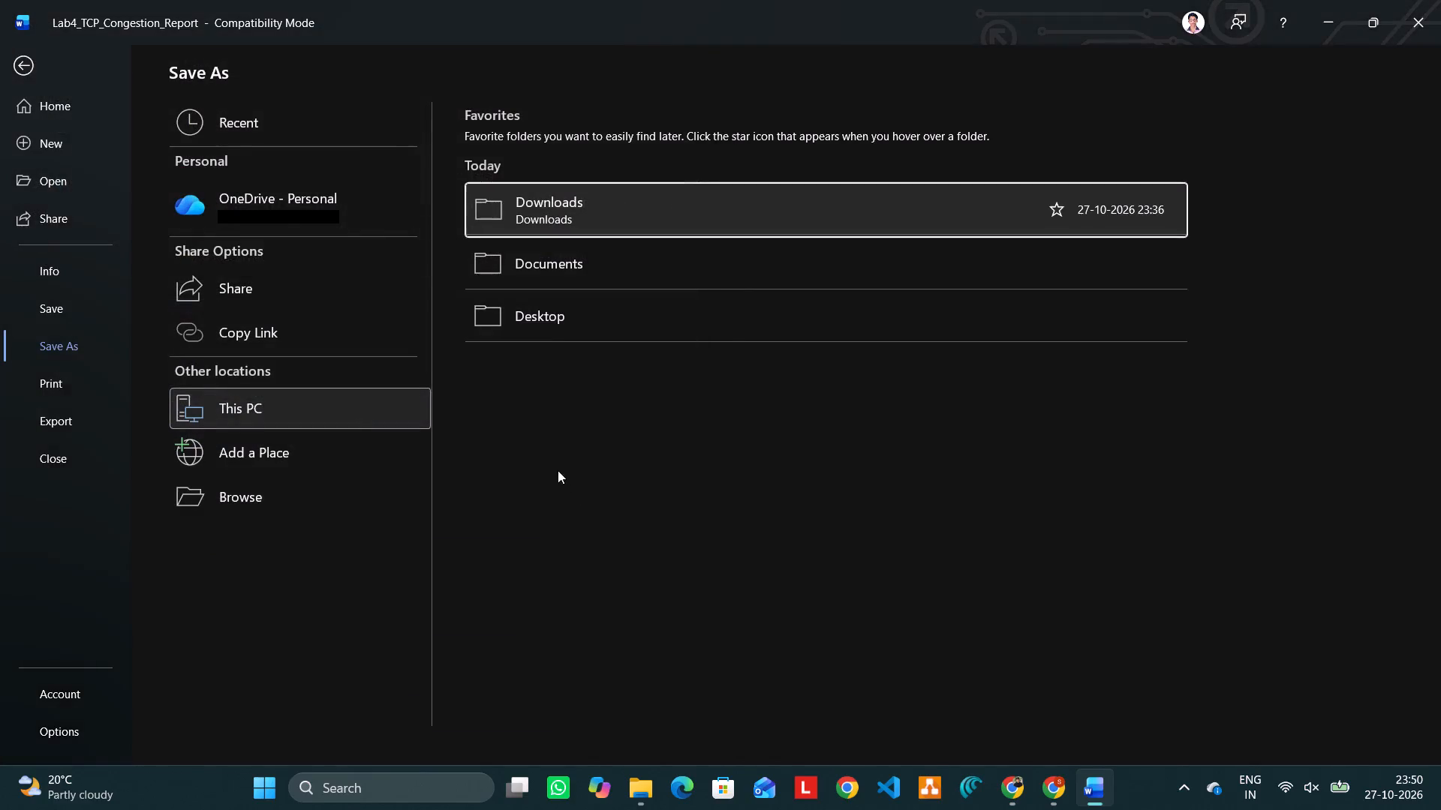
Check the top of the exported PDF, and back in Word remove the underline from both lines of the report title.
scroll(806, 466, "down", 4)
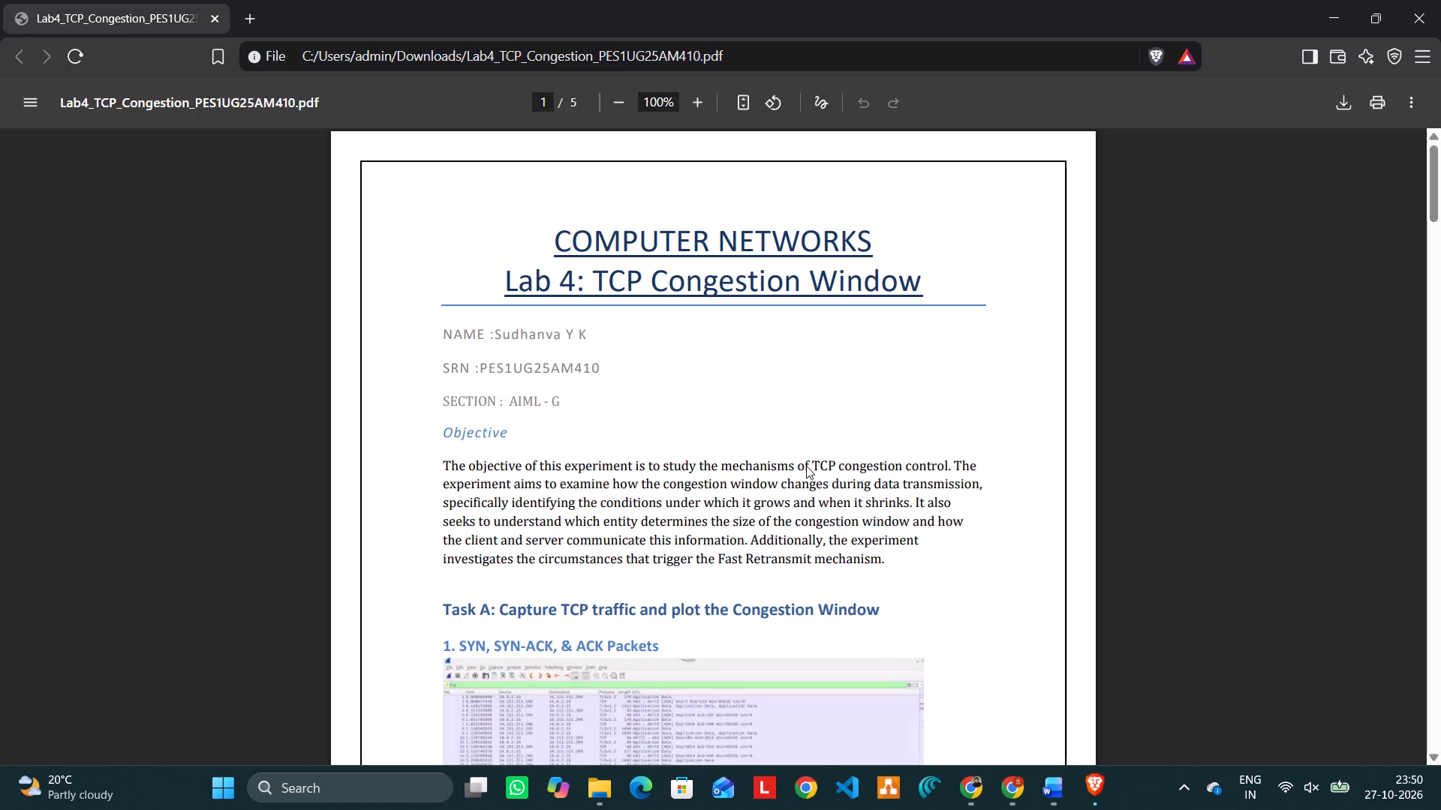
scroll(806, 466, "up", 1)
scroll(806, 462, "down", 2)
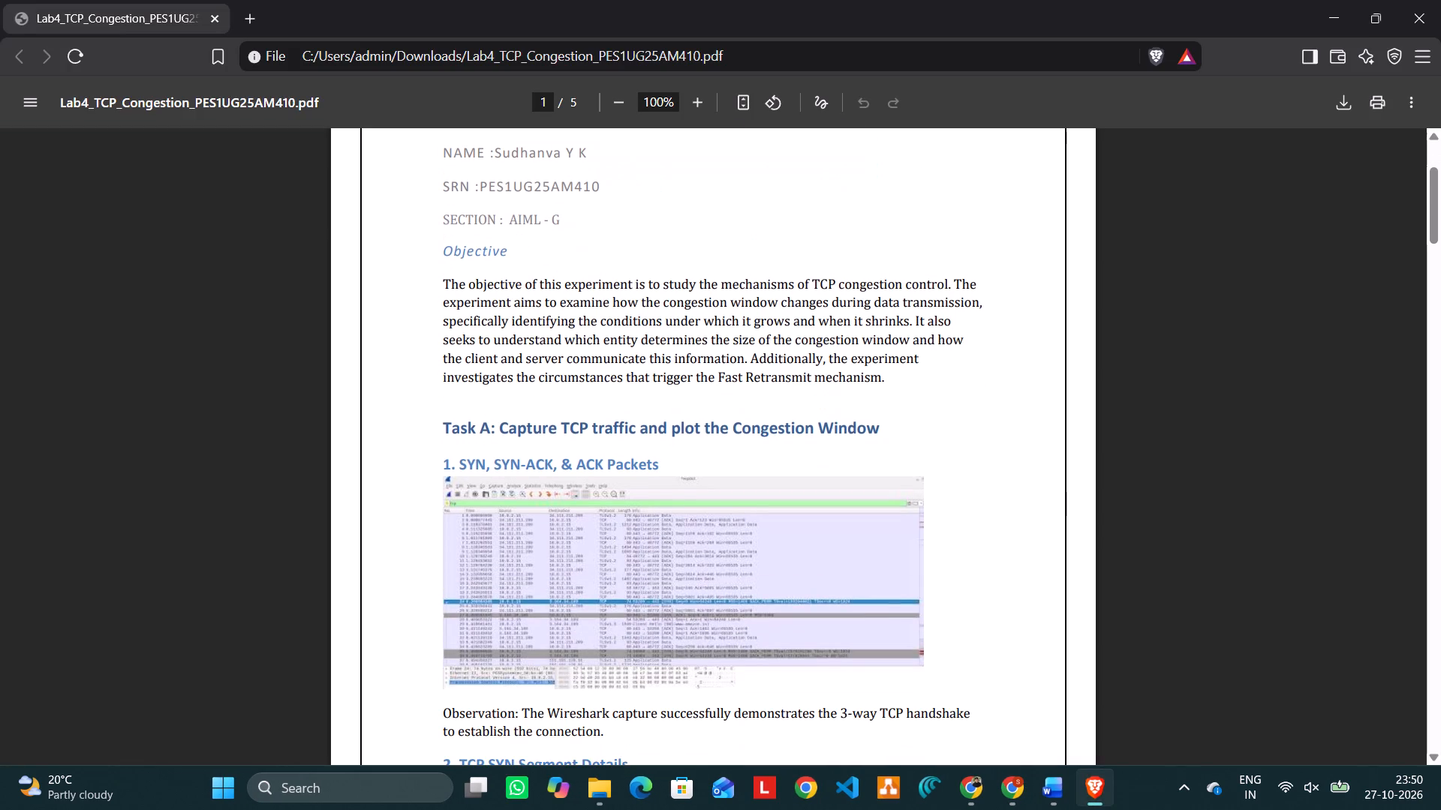
scroll(806, 461, "up", 6)
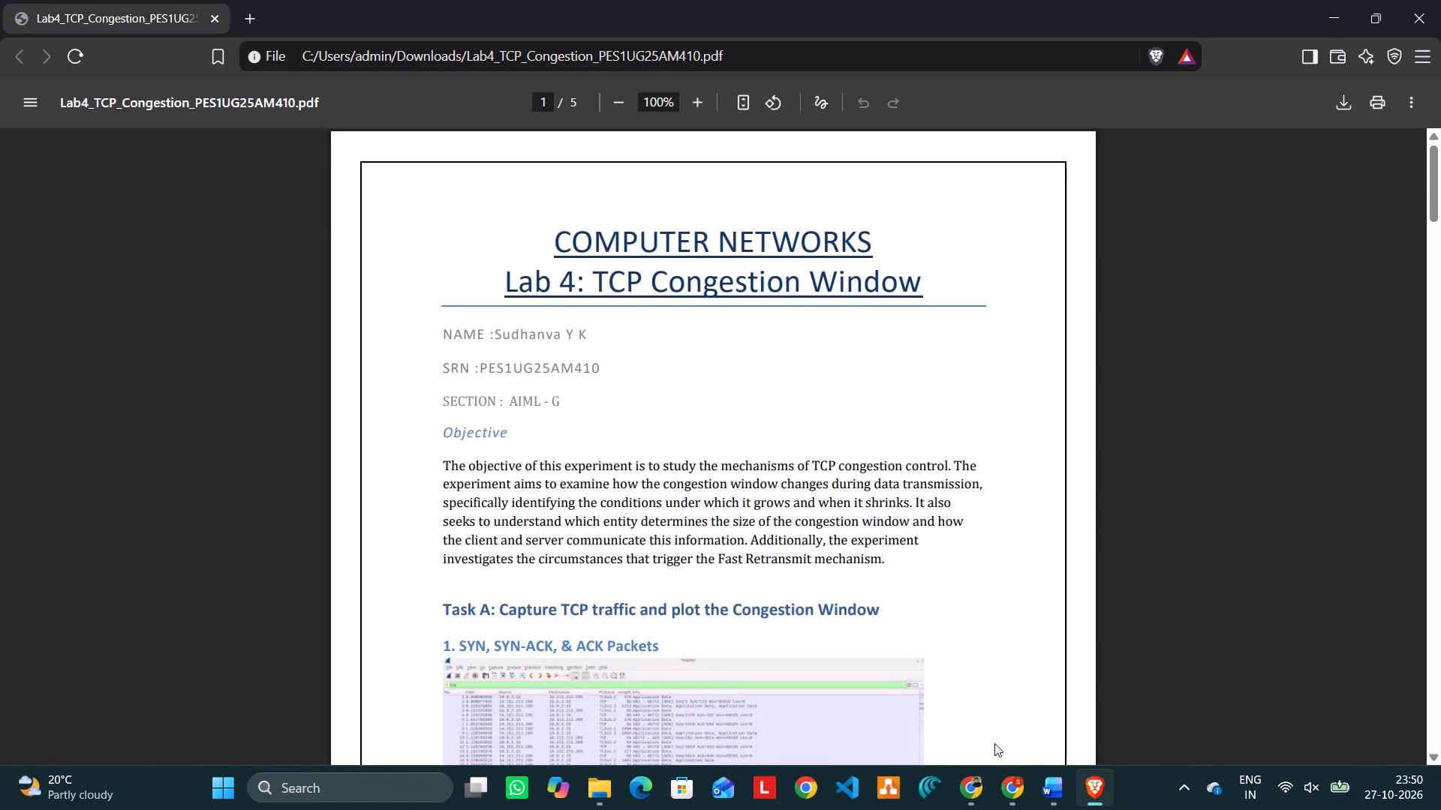
left_click(1038, 793)
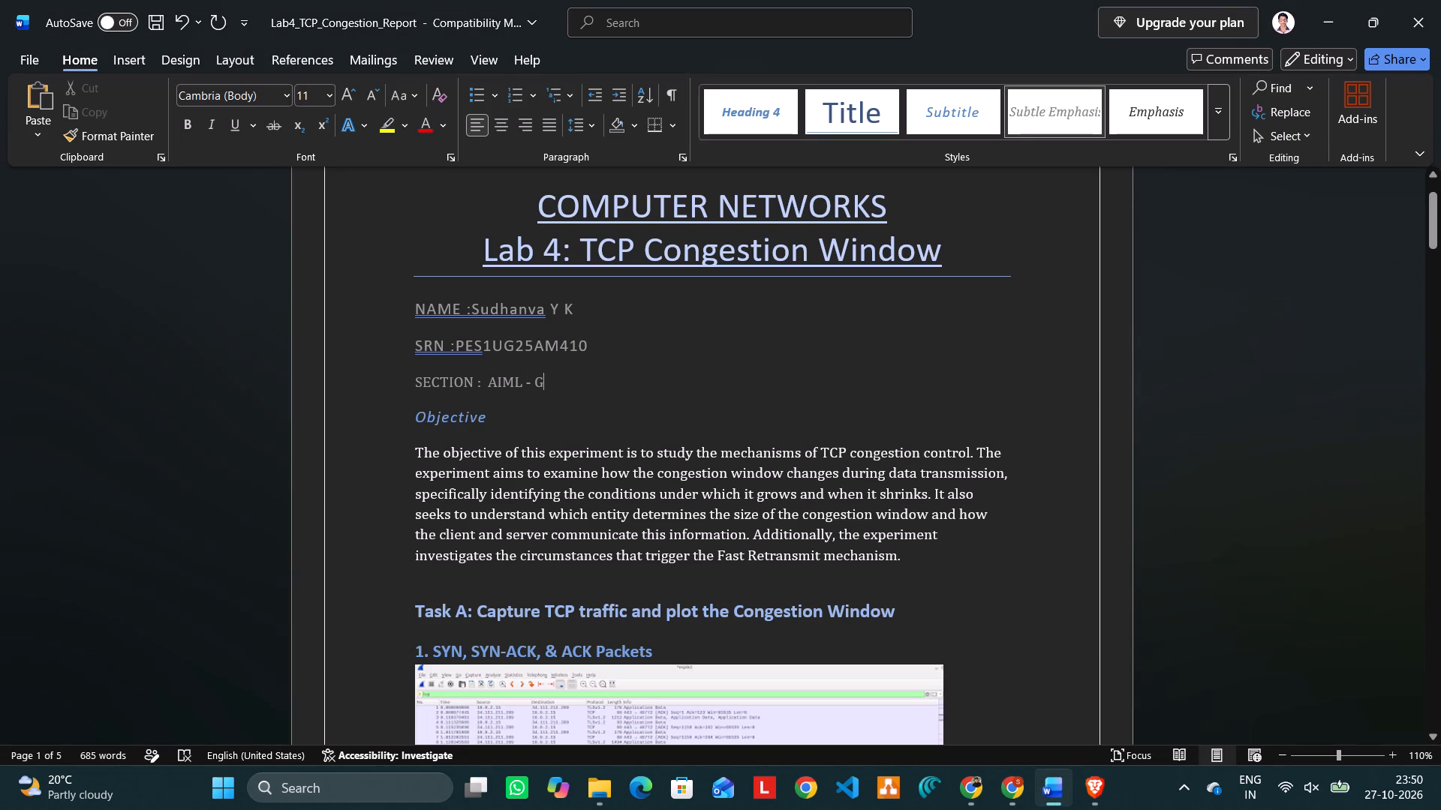
left_click_drag(970, 262, 477, 226)
left_click(241, 126)
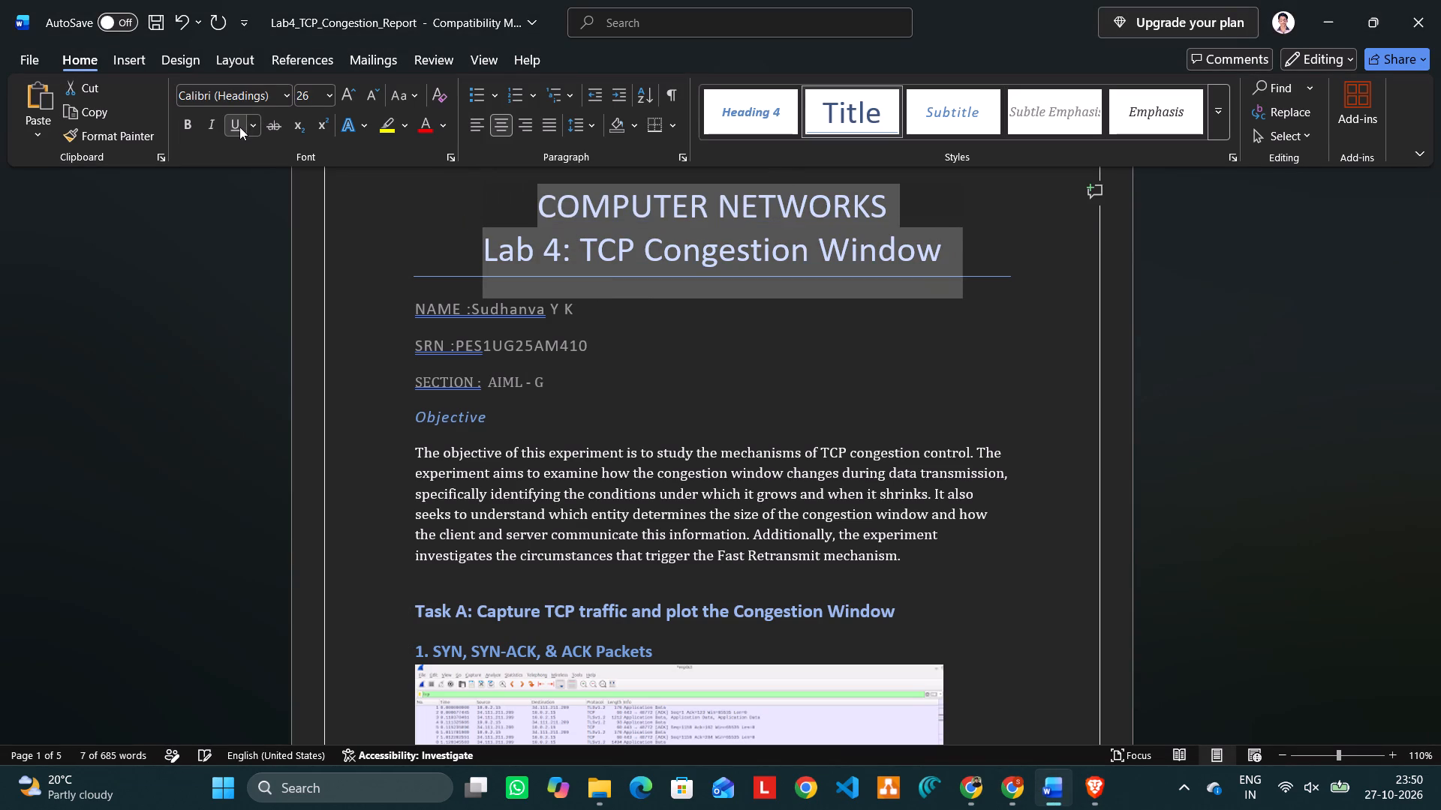
left_click(239, 127)
left_click(239, 127)
left_click(745, 310)
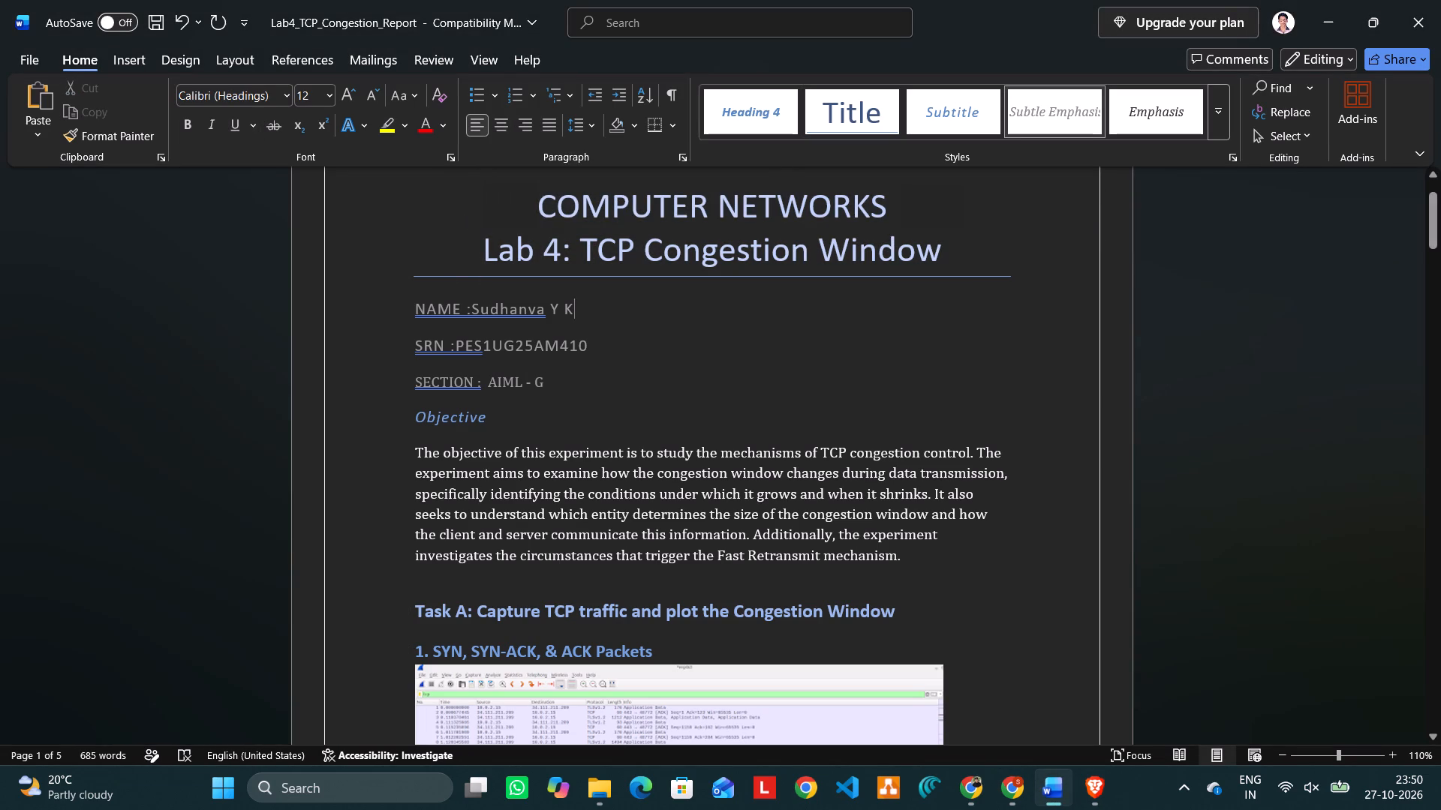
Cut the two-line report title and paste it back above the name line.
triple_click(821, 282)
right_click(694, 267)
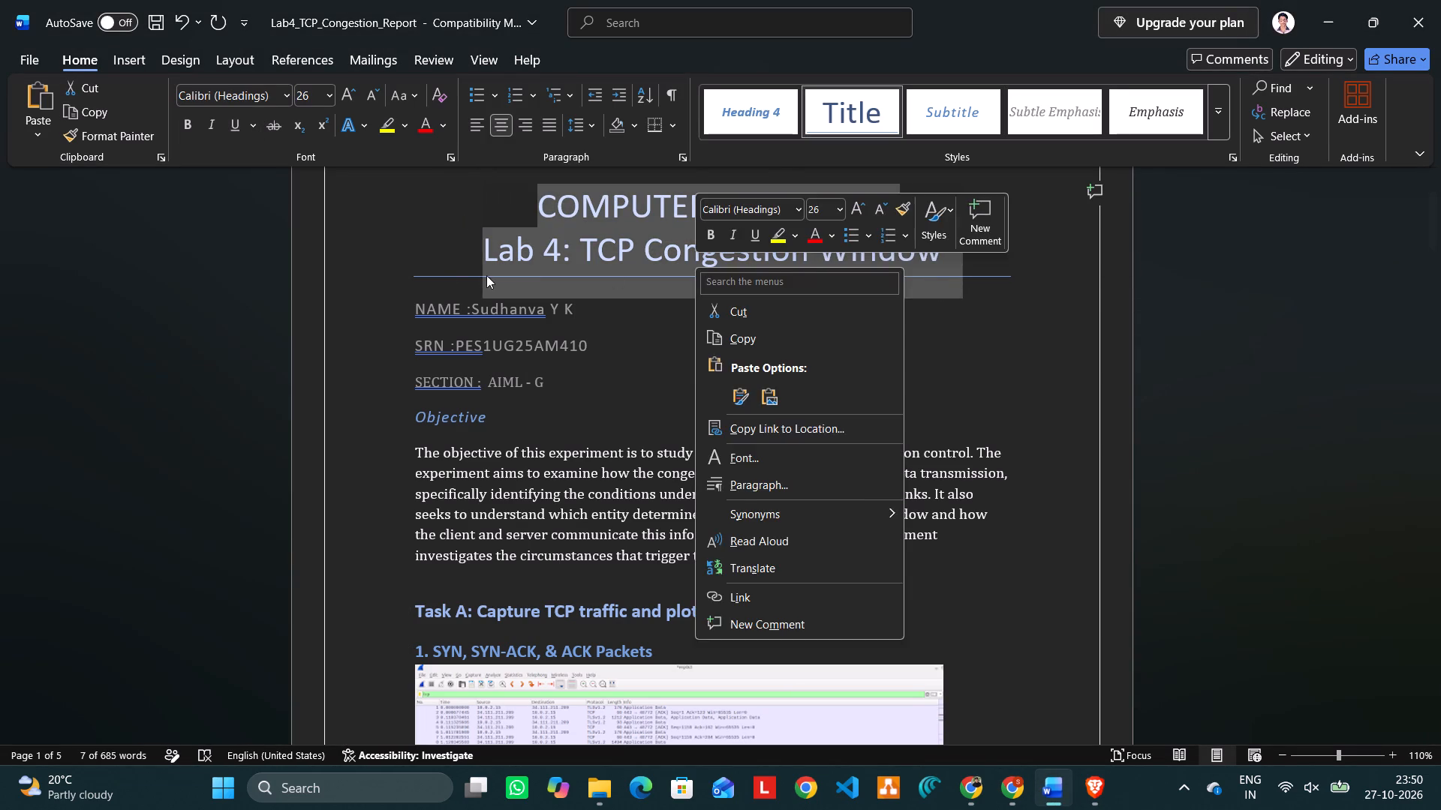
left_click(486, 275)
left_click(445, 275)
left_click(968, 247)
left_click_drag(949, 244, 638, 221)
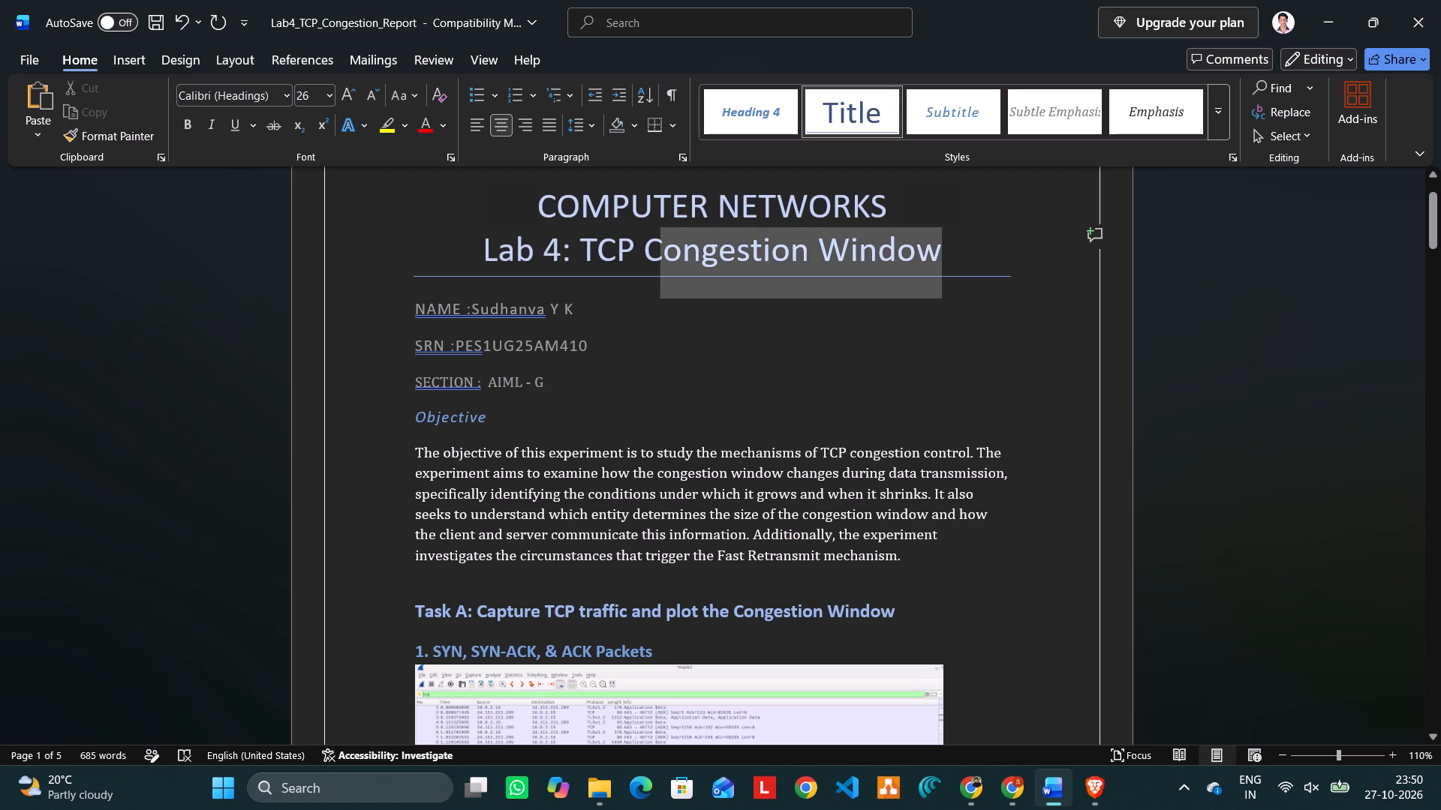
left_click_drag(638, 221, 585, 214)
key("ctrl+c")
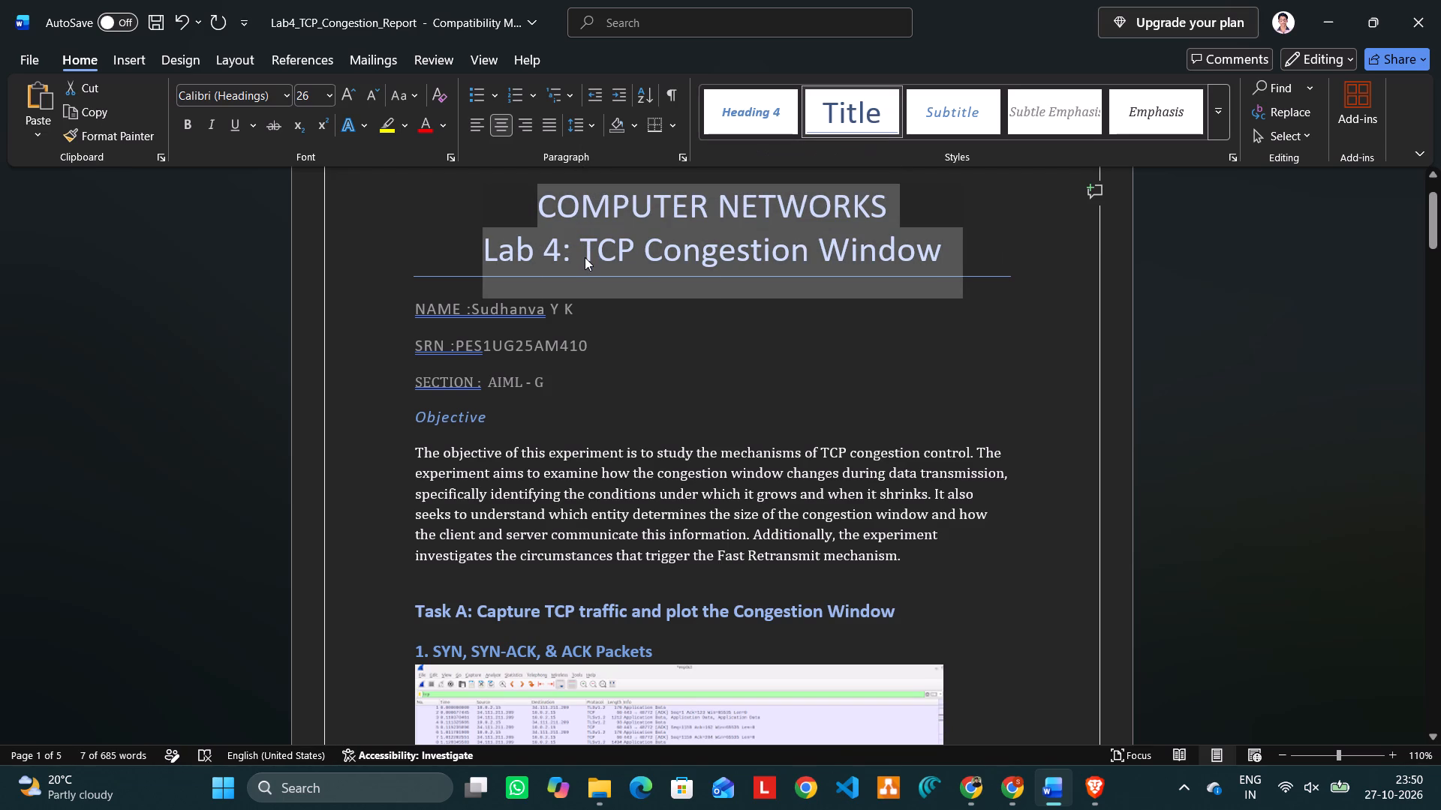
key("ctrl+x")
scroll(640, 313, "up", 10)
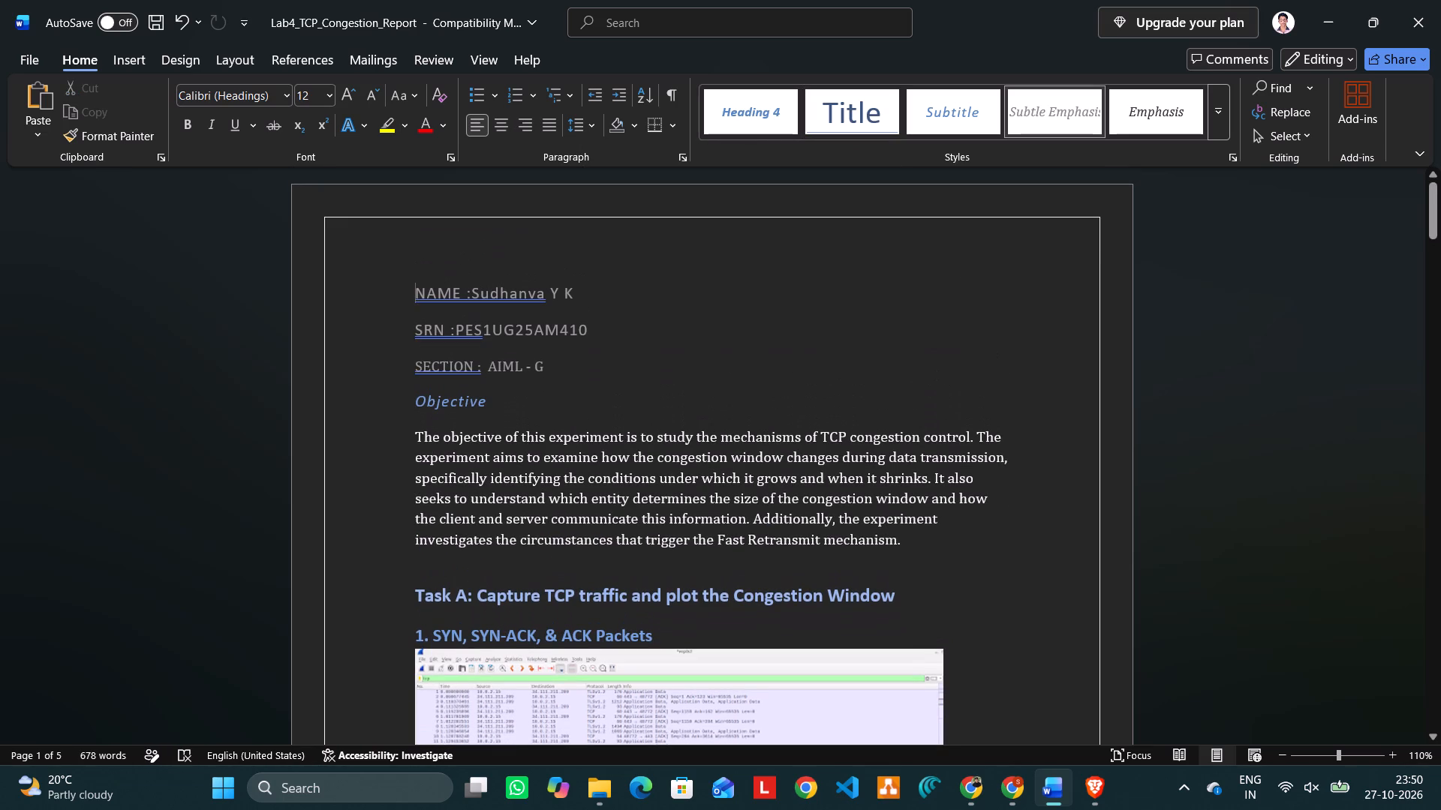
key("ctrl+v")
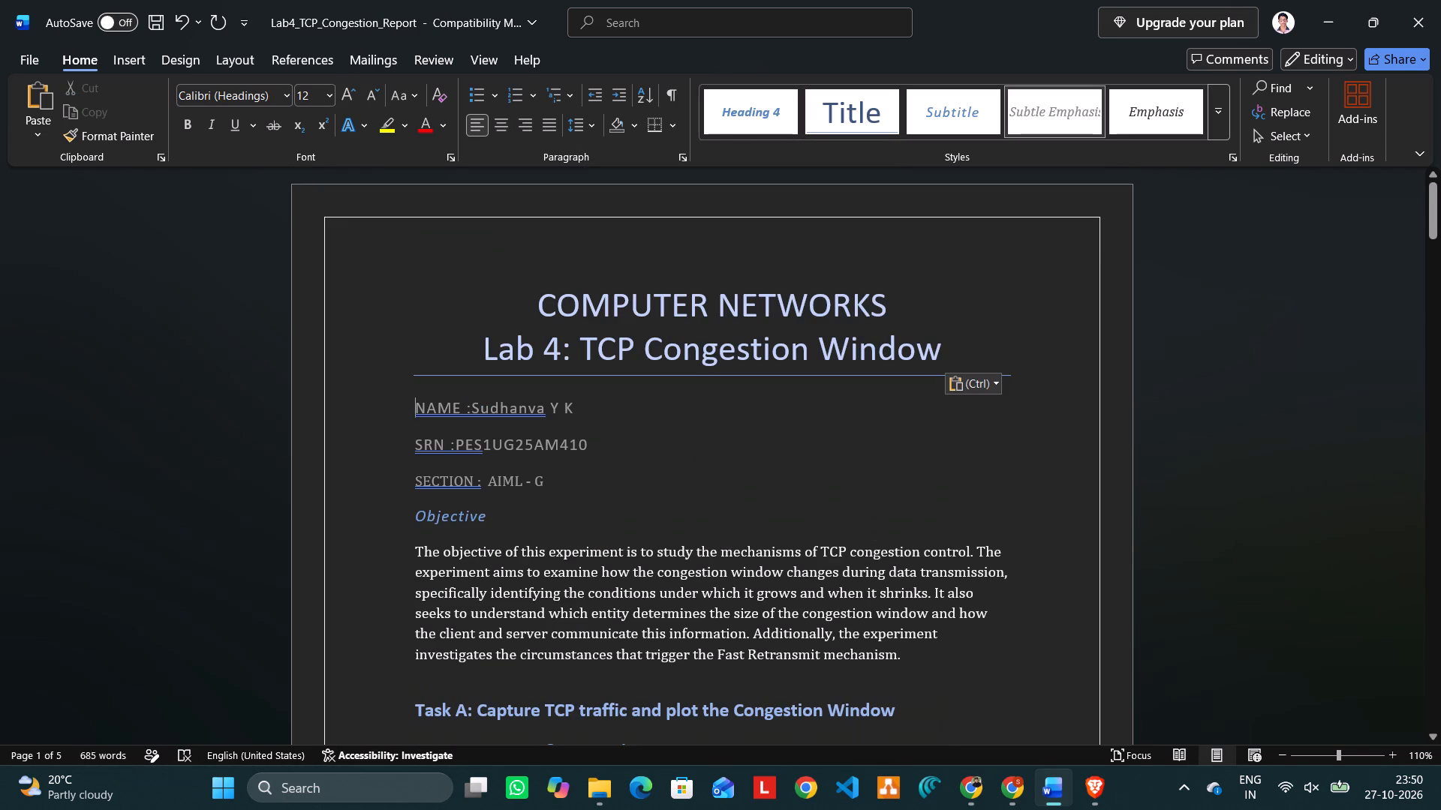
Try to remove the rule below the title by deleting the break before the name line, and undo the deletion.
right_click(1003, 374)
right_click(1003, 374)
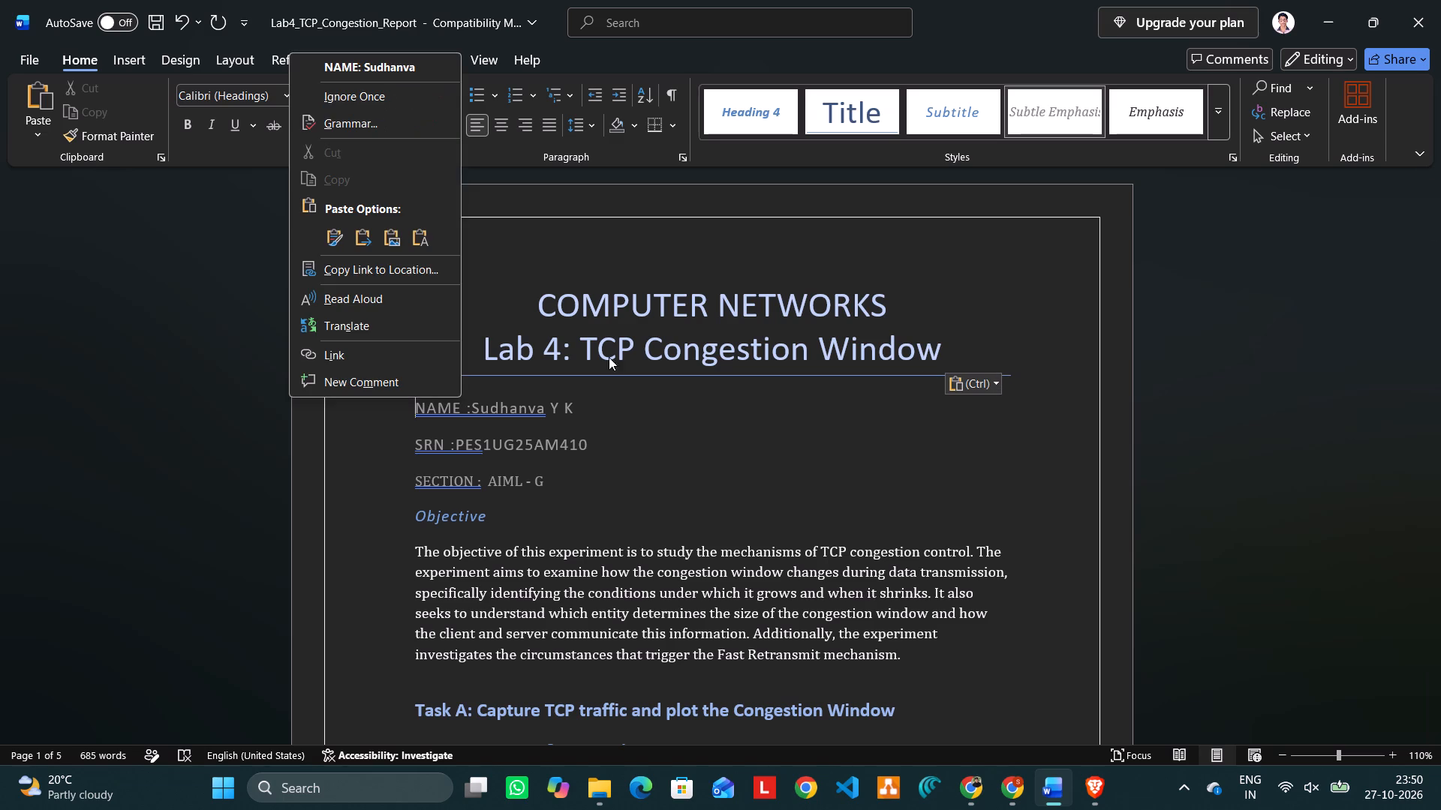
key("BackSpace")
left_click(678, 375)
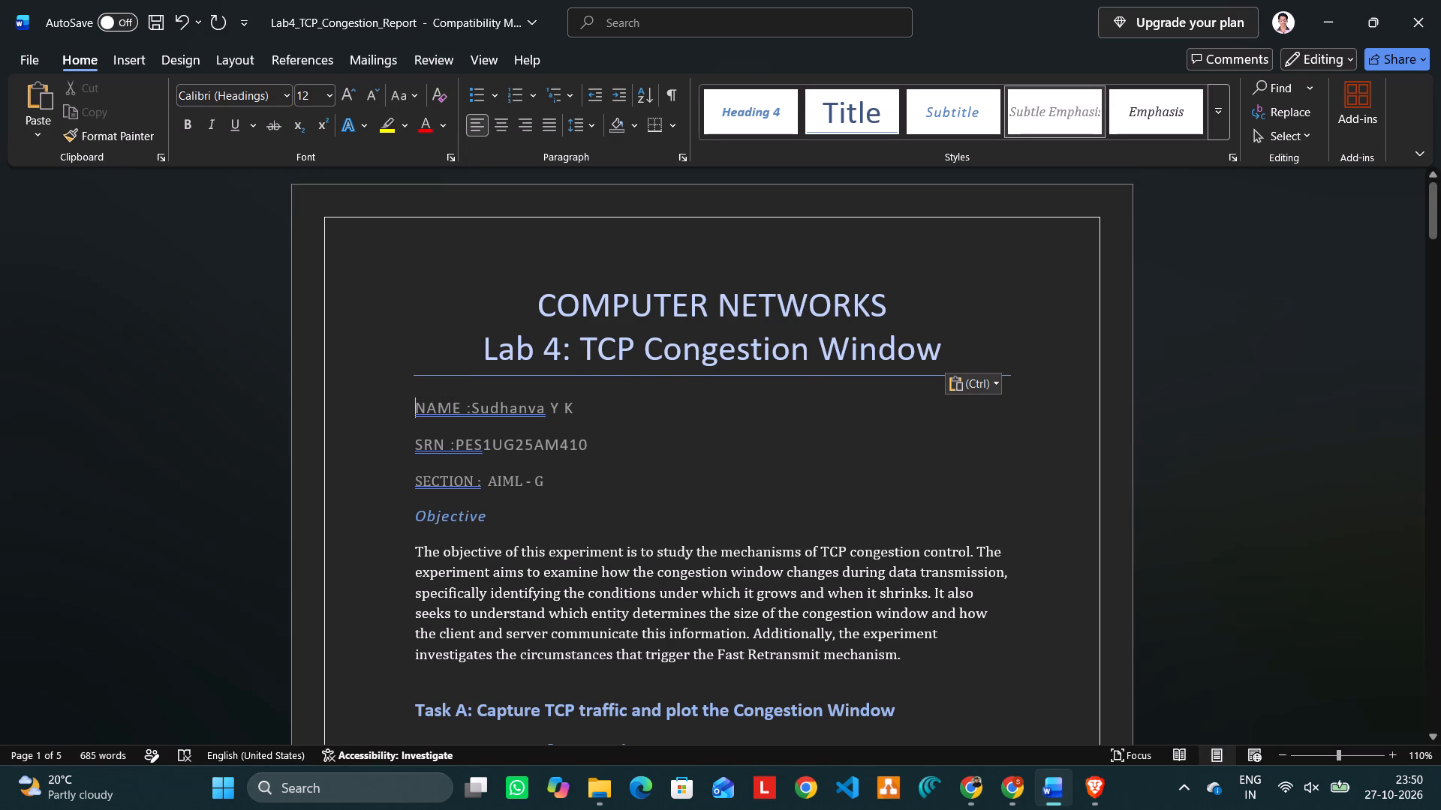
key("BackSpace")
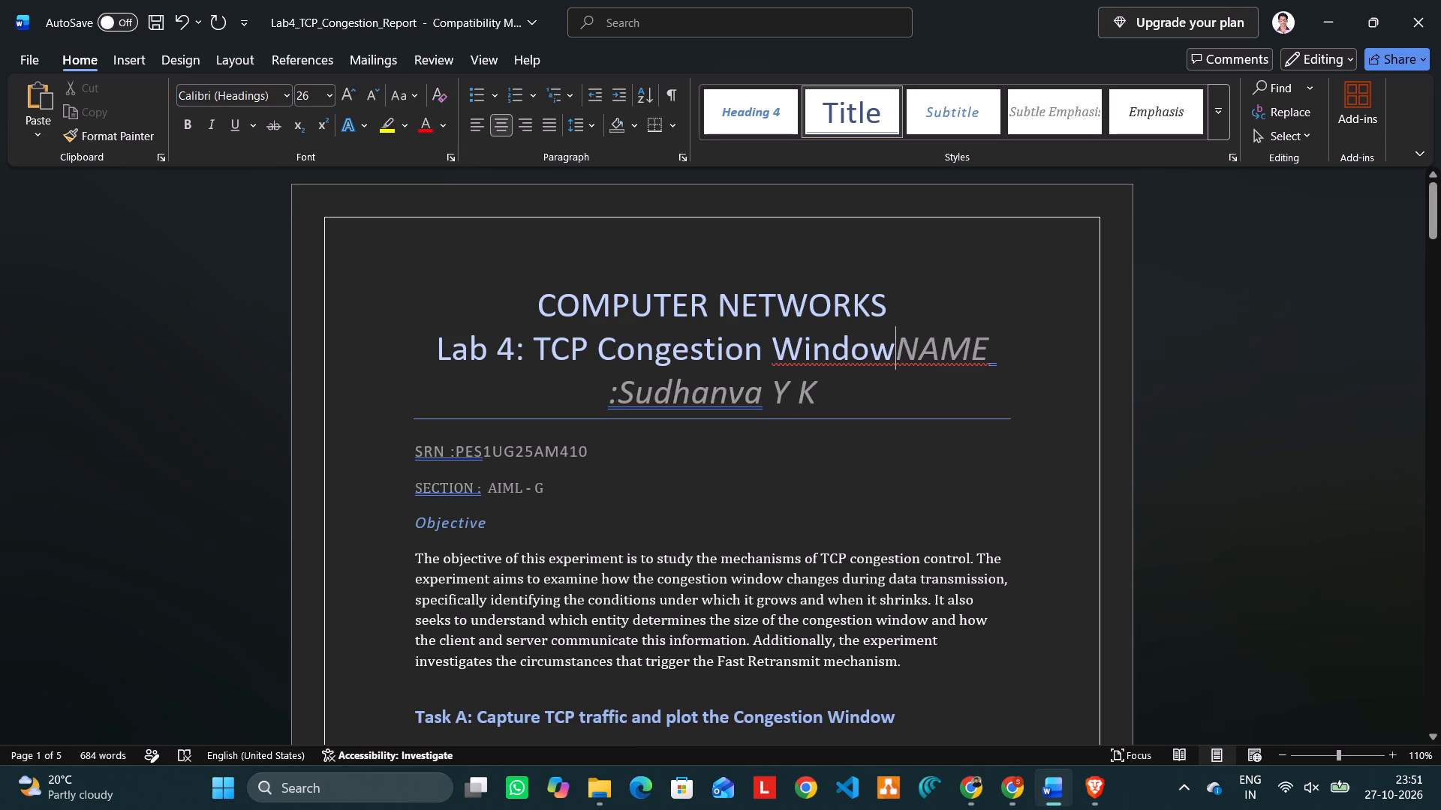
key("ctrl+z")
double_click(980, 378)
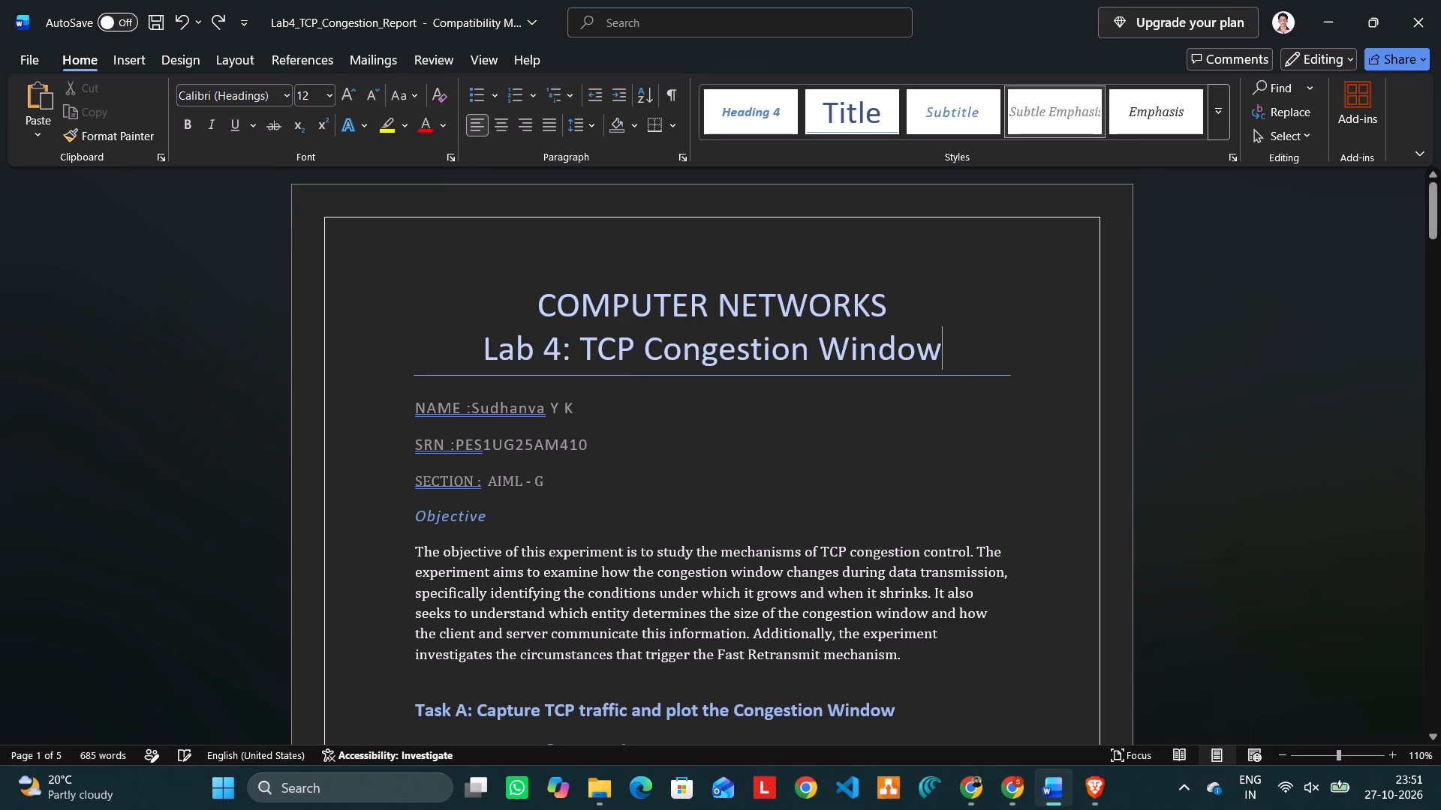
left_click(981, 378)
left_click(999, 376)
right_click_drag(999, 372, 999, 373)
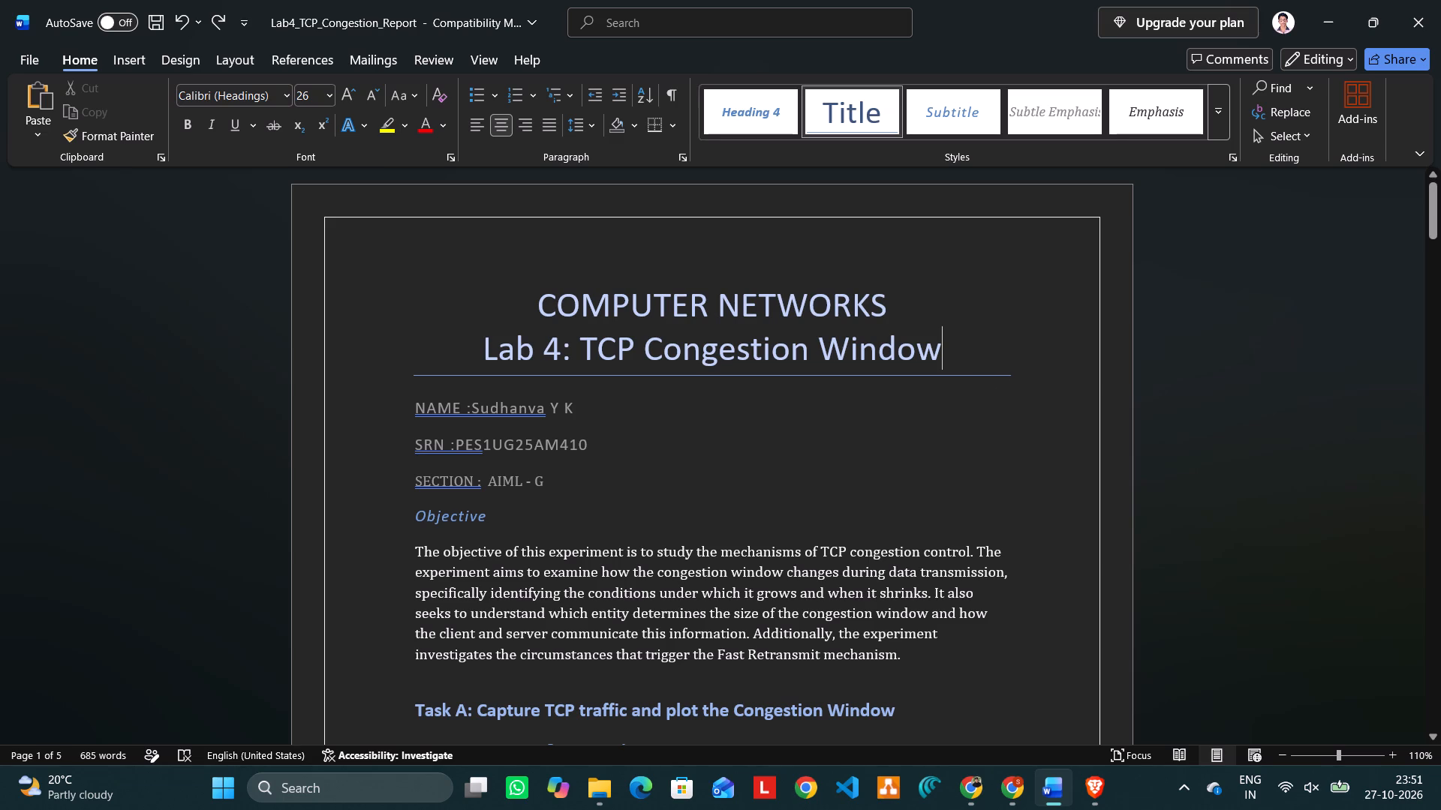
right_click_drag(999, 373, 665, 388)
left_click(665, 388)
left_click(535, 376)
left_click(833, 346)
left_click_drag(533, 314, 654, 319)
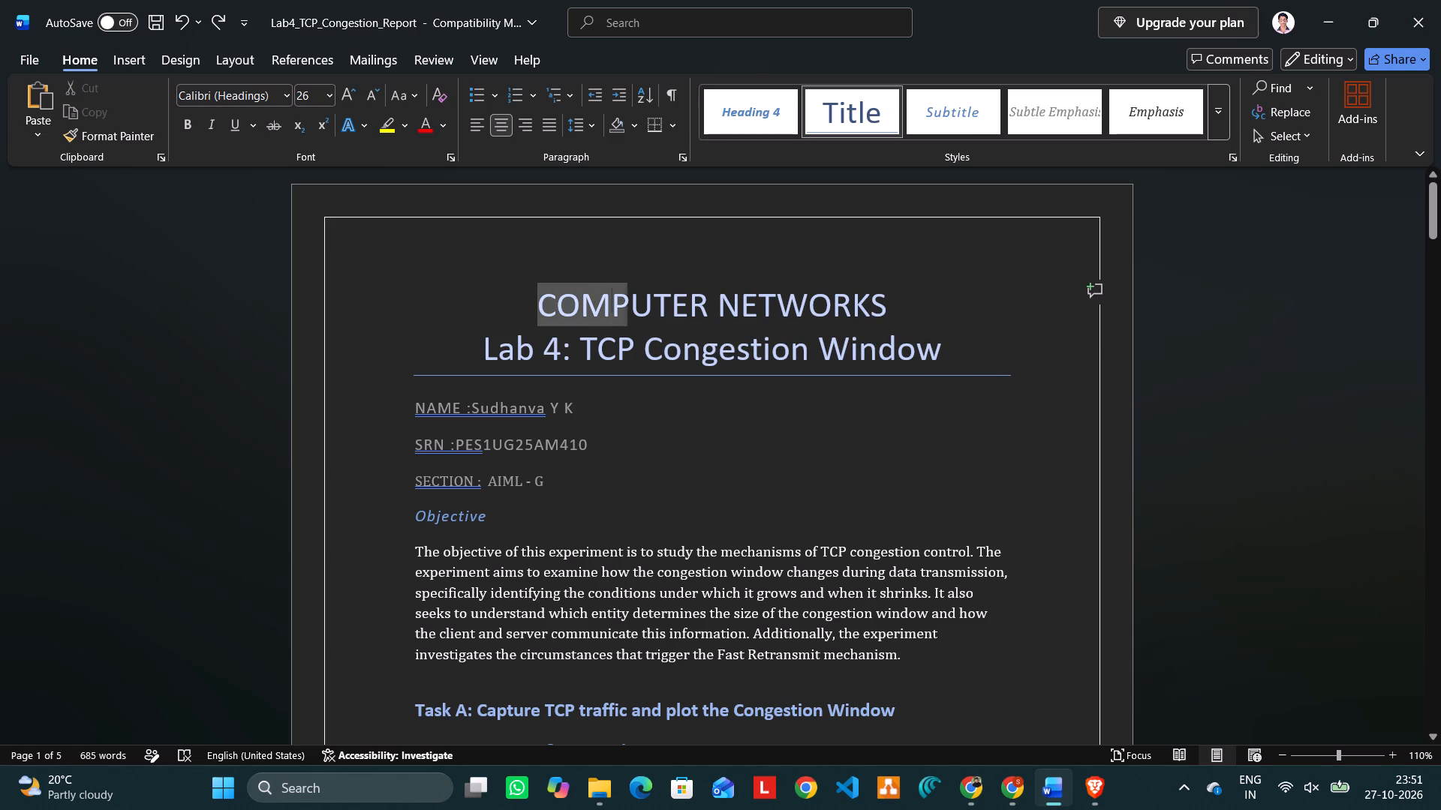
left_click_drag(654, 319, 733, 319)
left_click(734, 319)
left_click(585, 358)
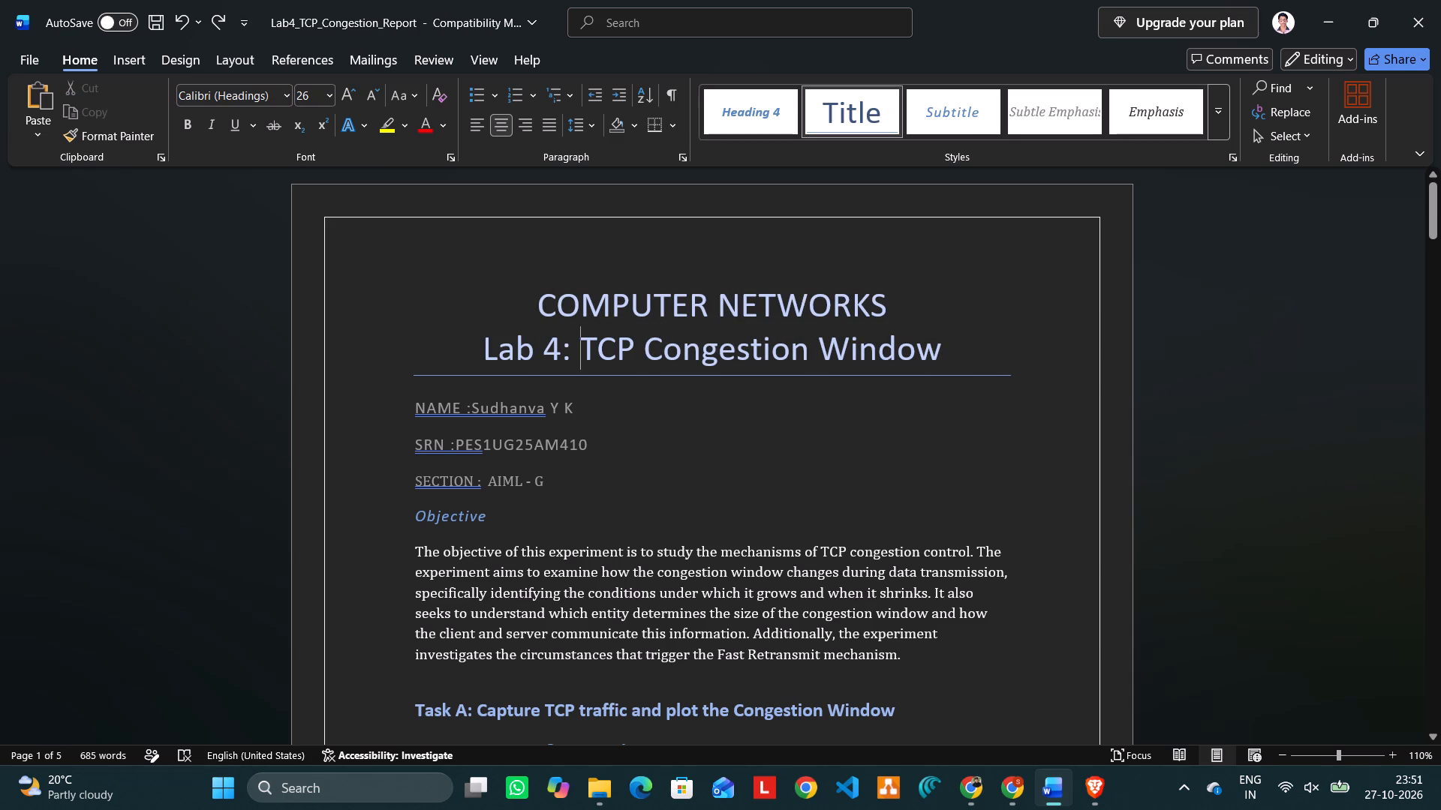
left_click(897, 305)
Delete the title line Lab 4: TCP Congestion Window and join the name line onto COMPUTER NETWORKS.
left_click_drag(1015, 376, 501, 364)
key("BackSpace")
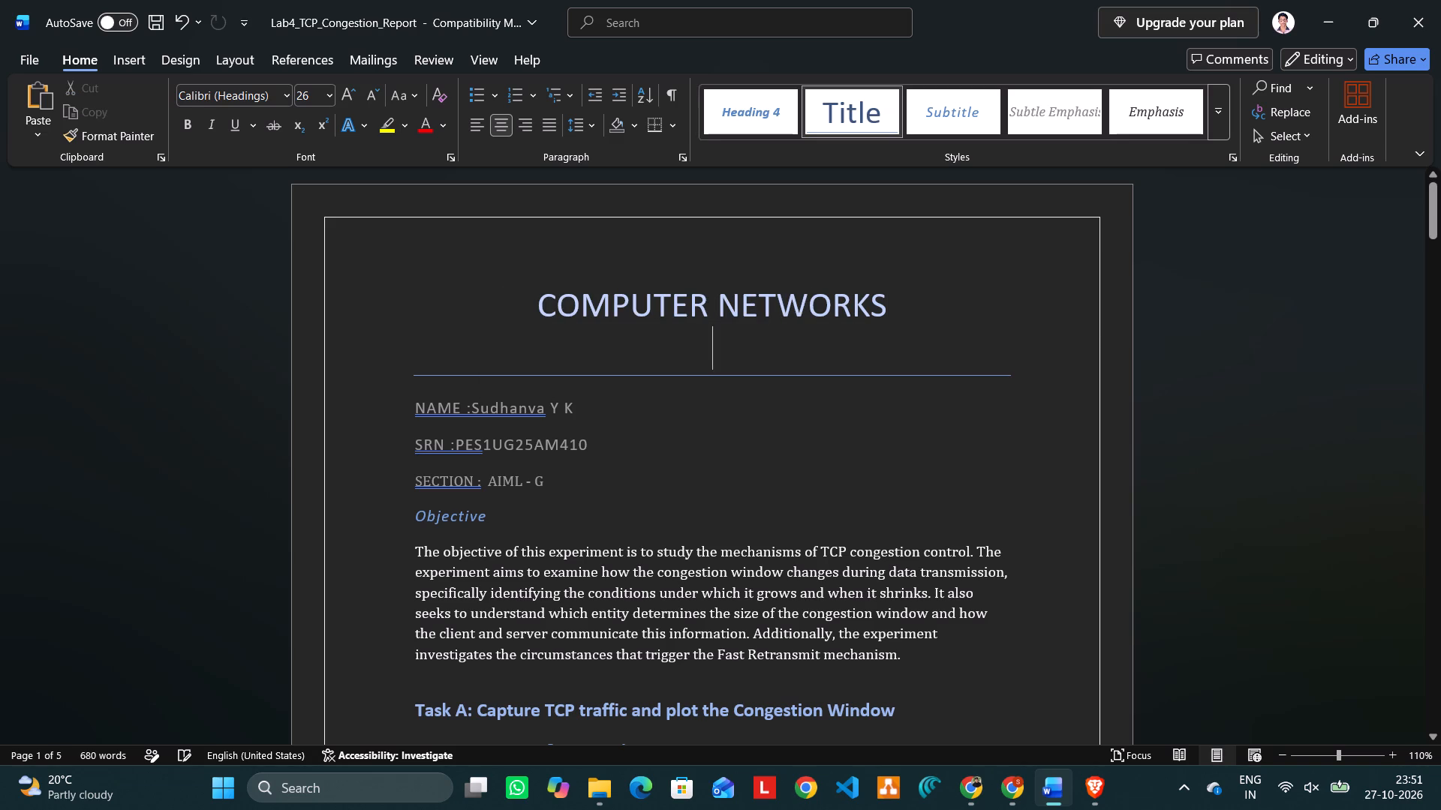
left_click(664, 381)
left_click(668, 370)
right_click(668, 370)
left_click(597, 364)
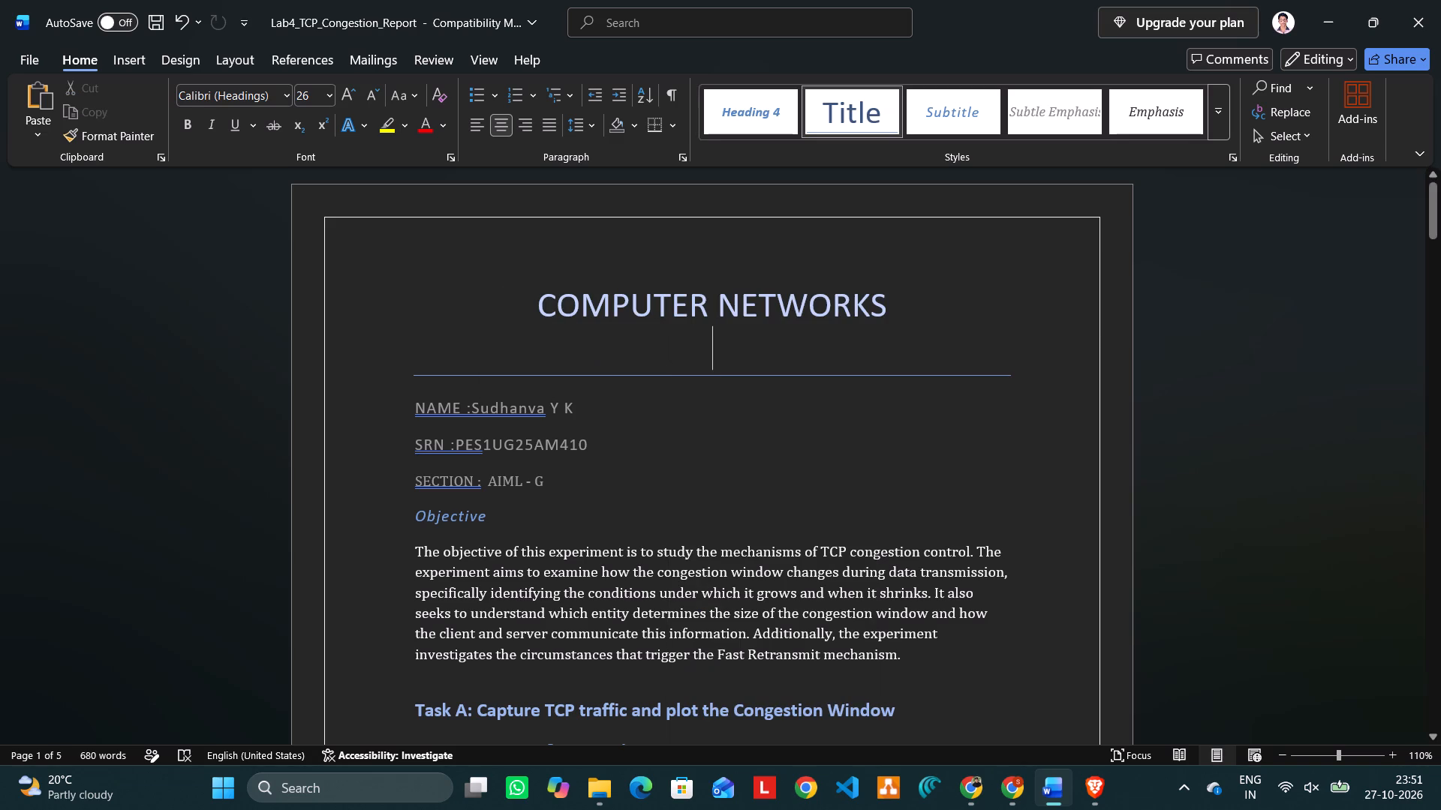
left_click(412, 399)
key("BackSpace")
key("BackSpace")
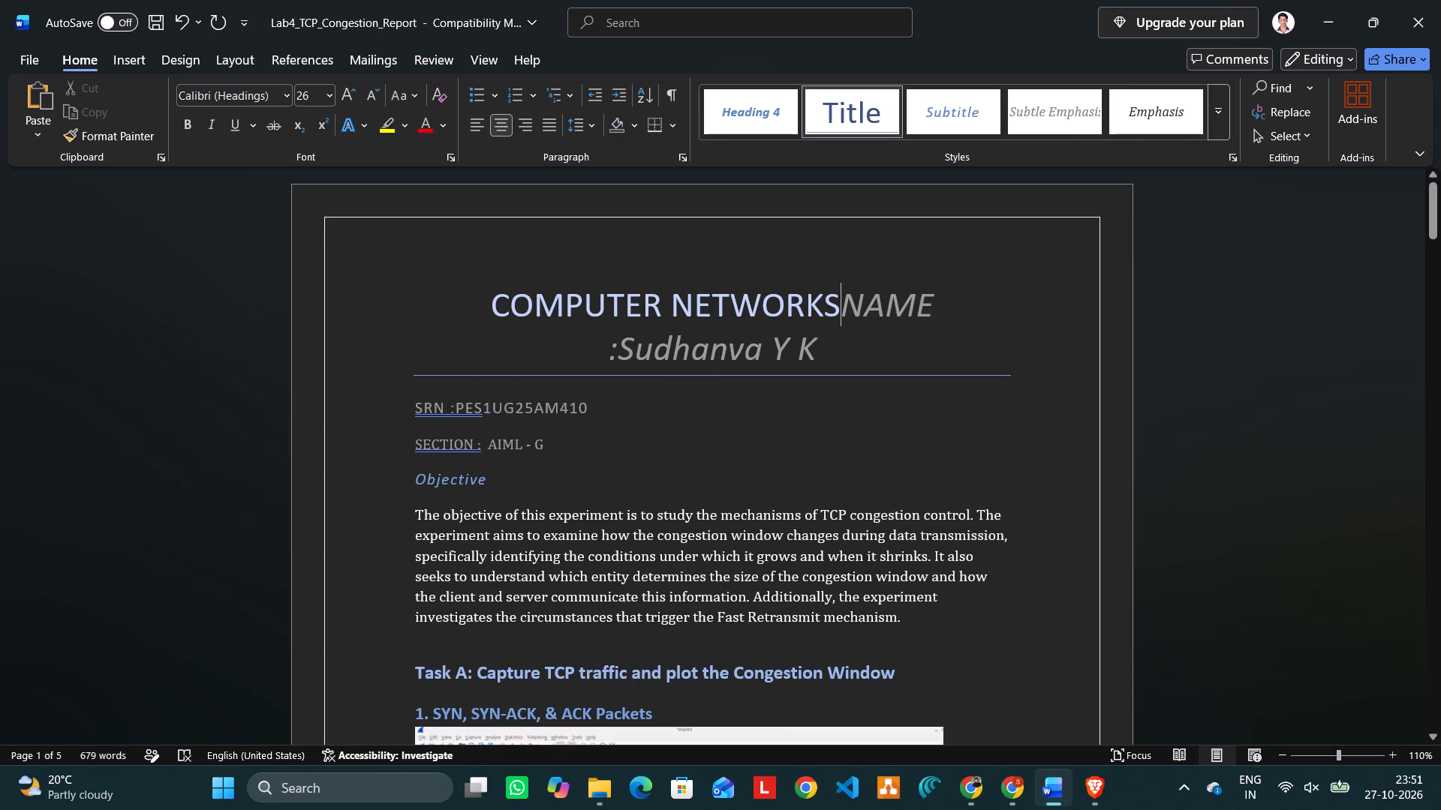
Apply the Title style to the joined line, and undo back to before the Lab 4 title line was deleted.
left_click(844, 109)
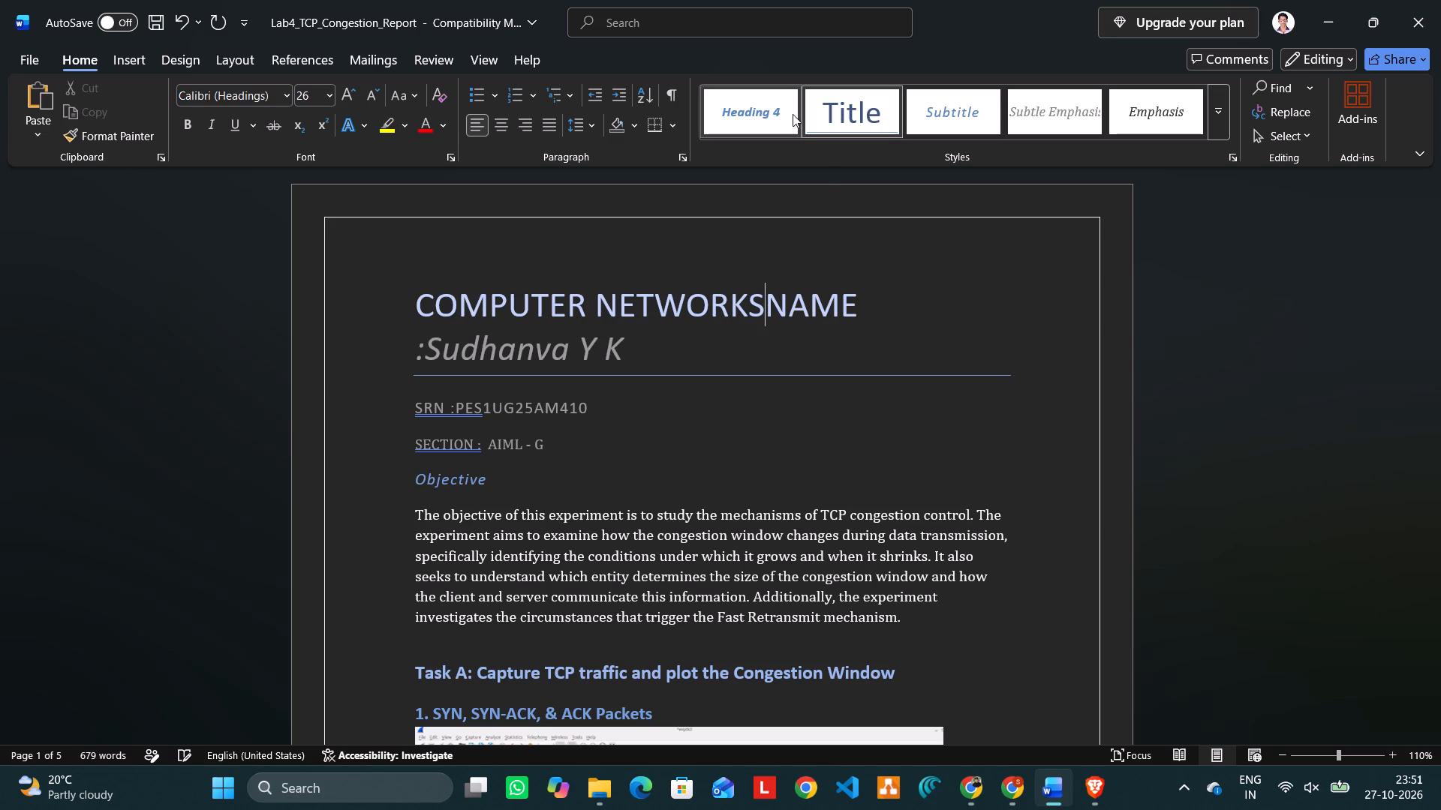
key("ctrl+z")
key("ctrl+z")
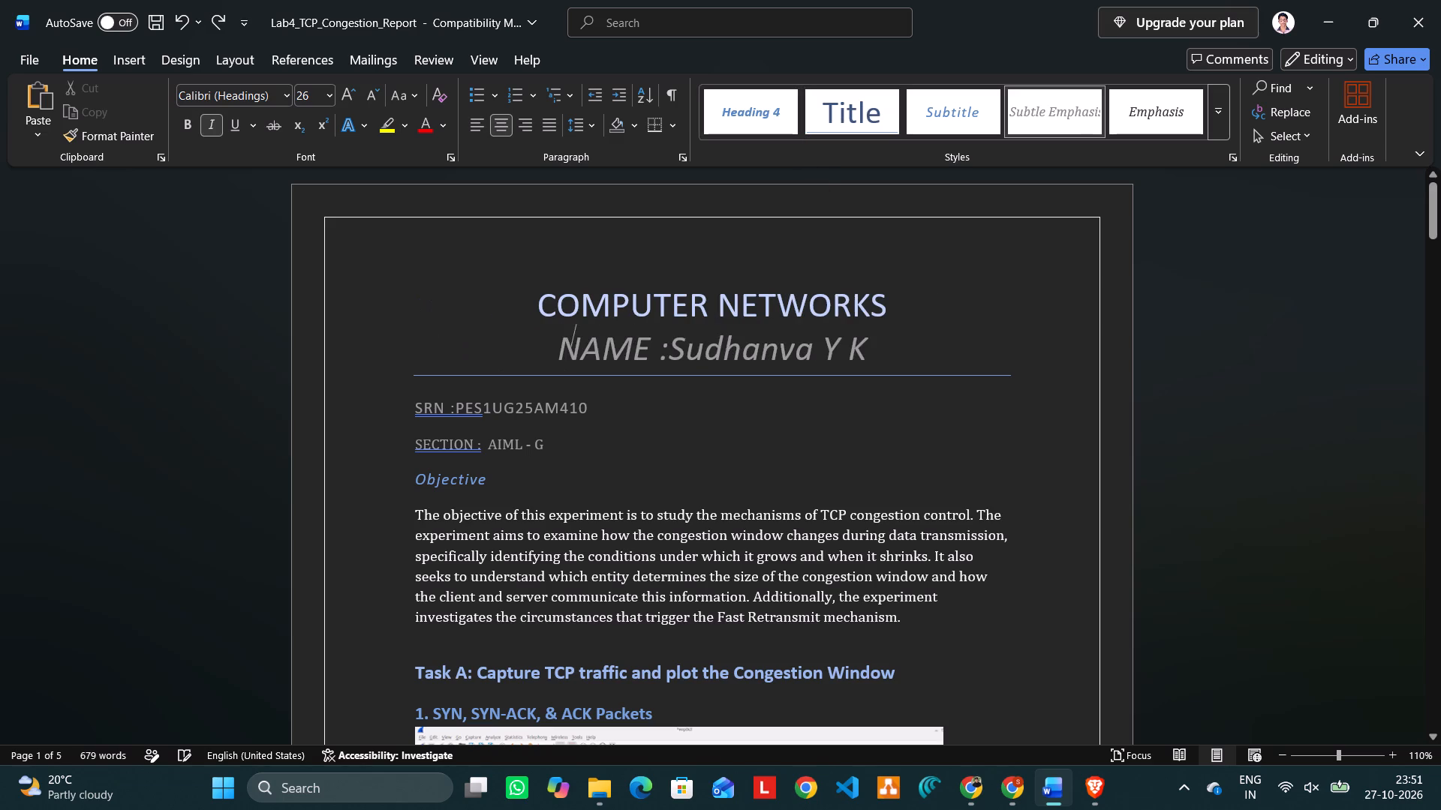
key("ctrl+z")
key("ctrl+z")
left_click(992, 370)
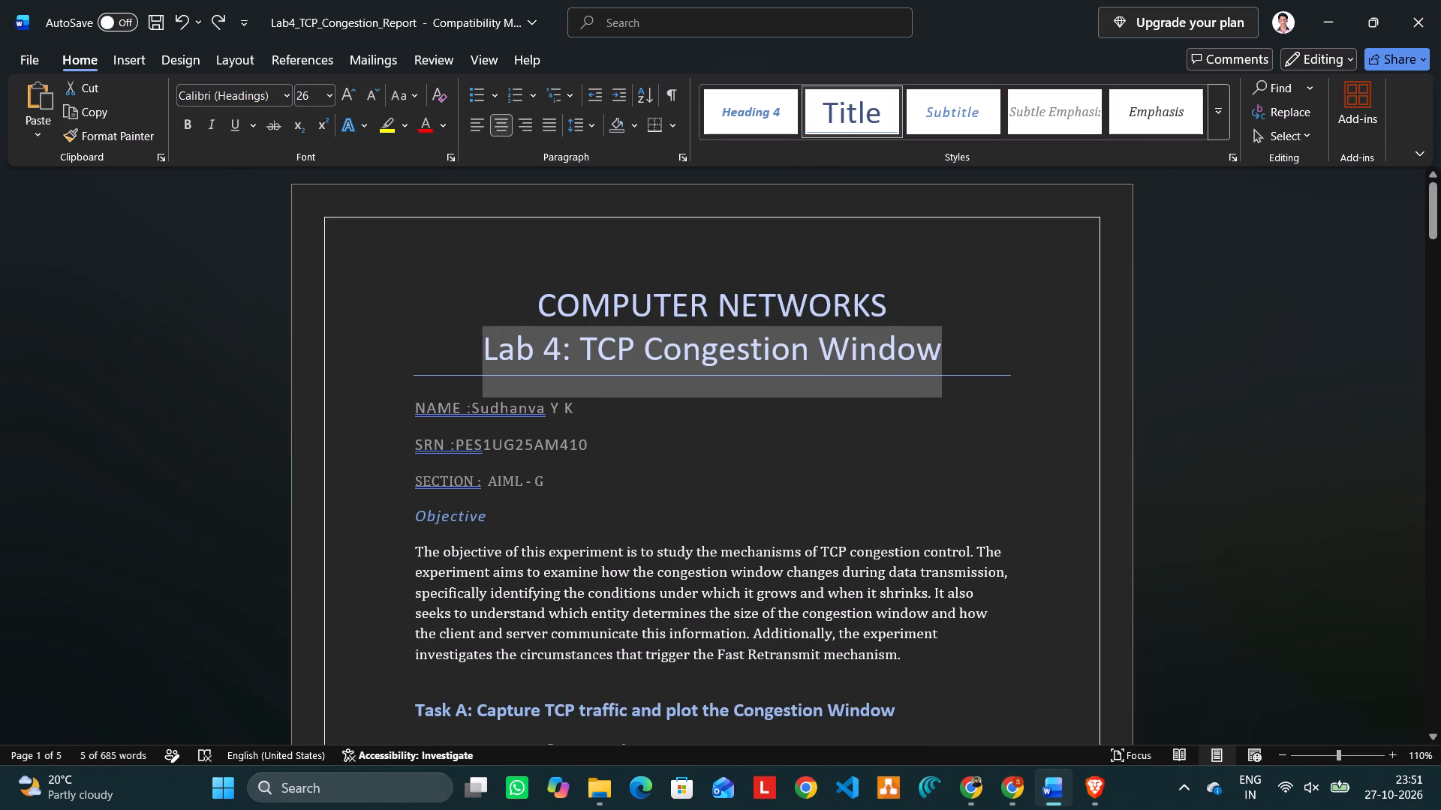
Apply the Heading 1 style to both title lines, COMPUTER NETWORKS and Lab 4: TCP Congestion Window, at font size 22.
left_click_drag(1031, 373, 528, 294)
left_click(839, 112)
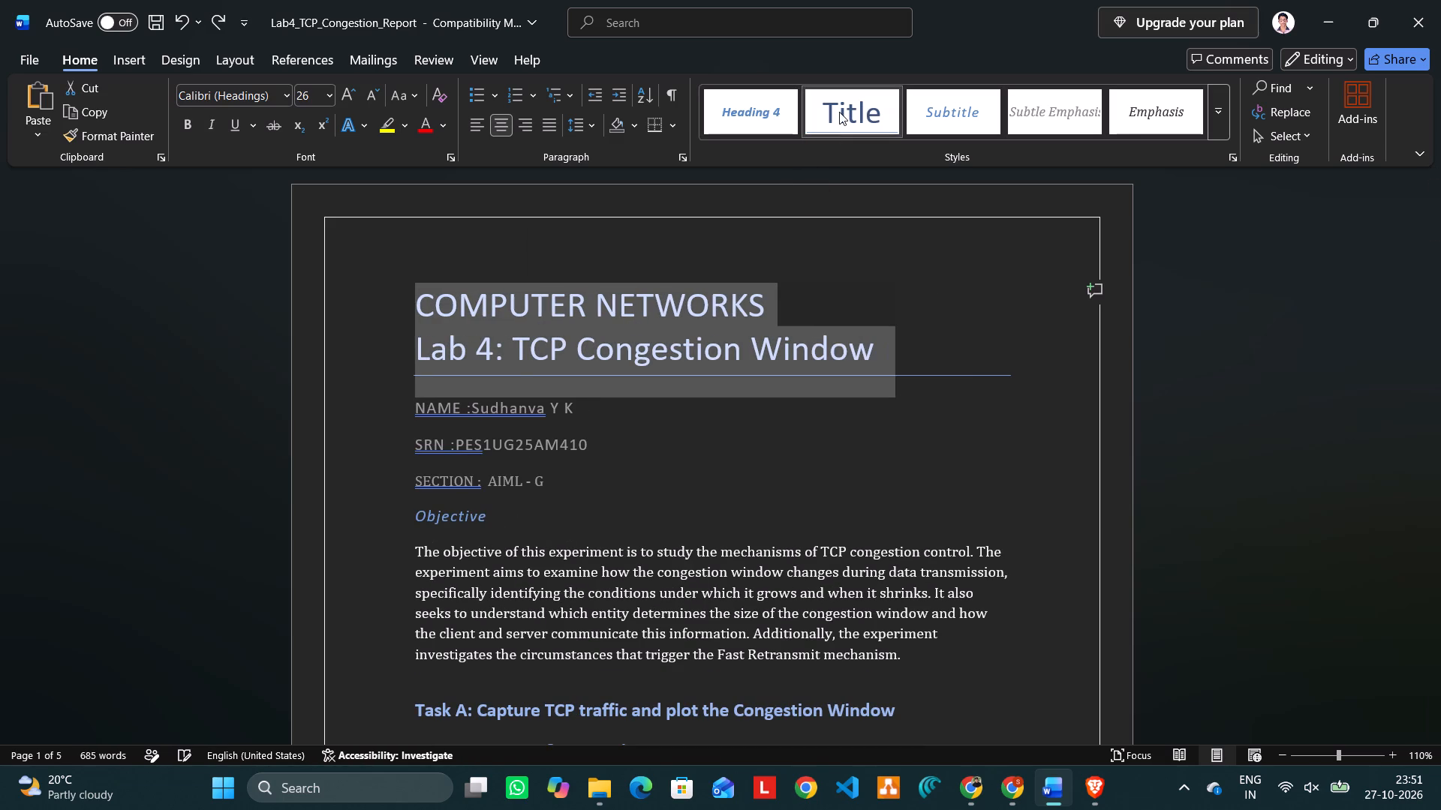
left_click(1220, 105)
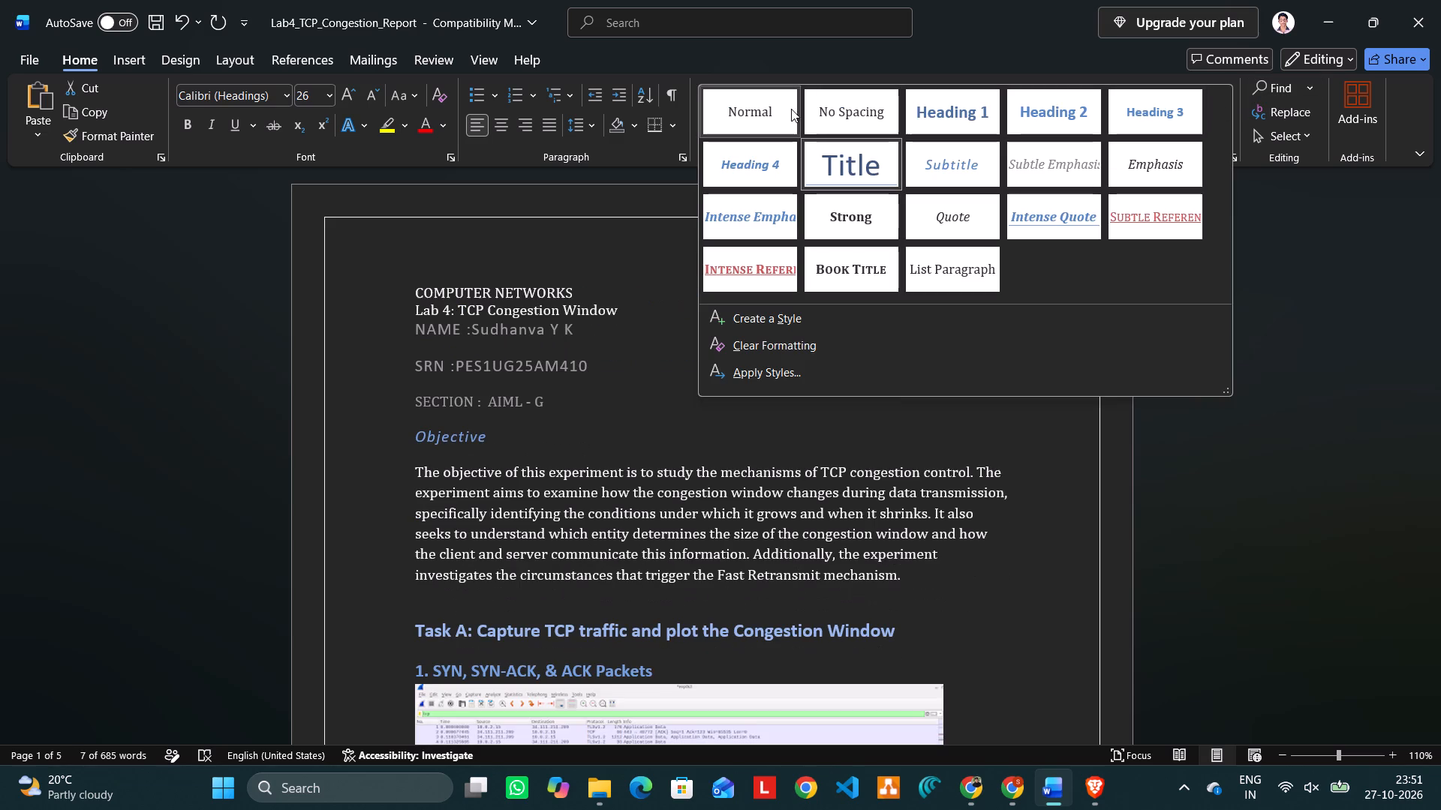
left_click(934, 123)
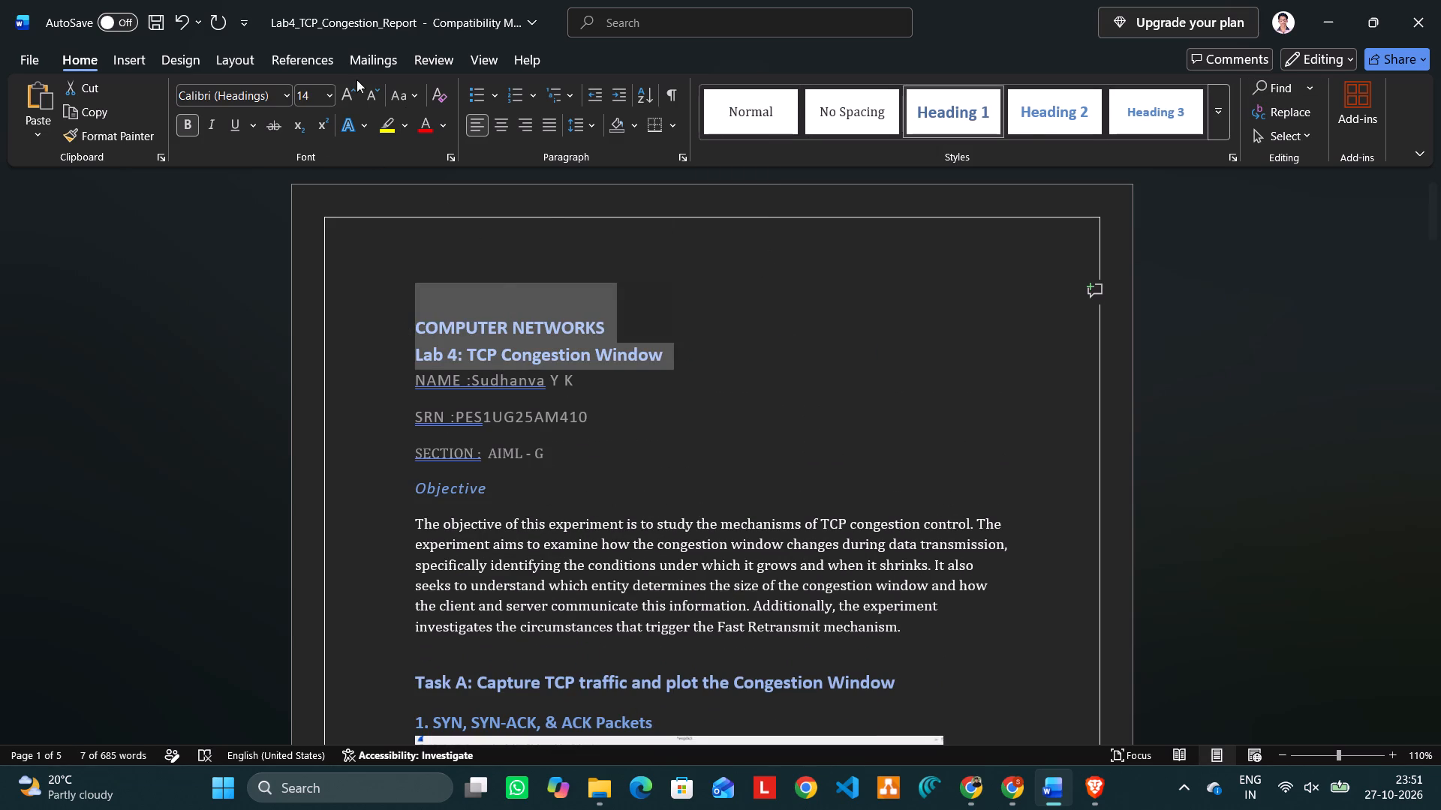
left_click(327, 92)
left_click(311, 327)
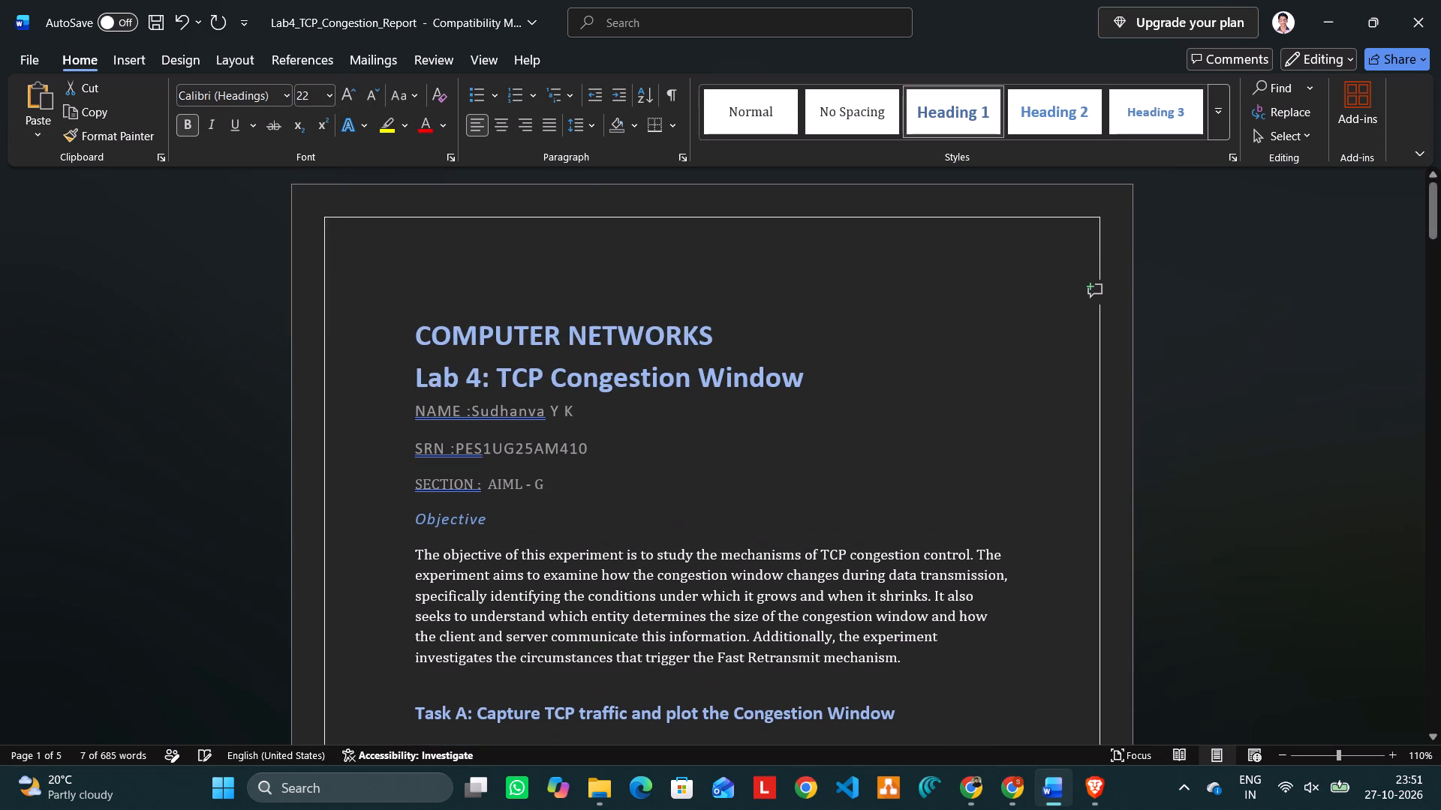
left_click(760, 326)
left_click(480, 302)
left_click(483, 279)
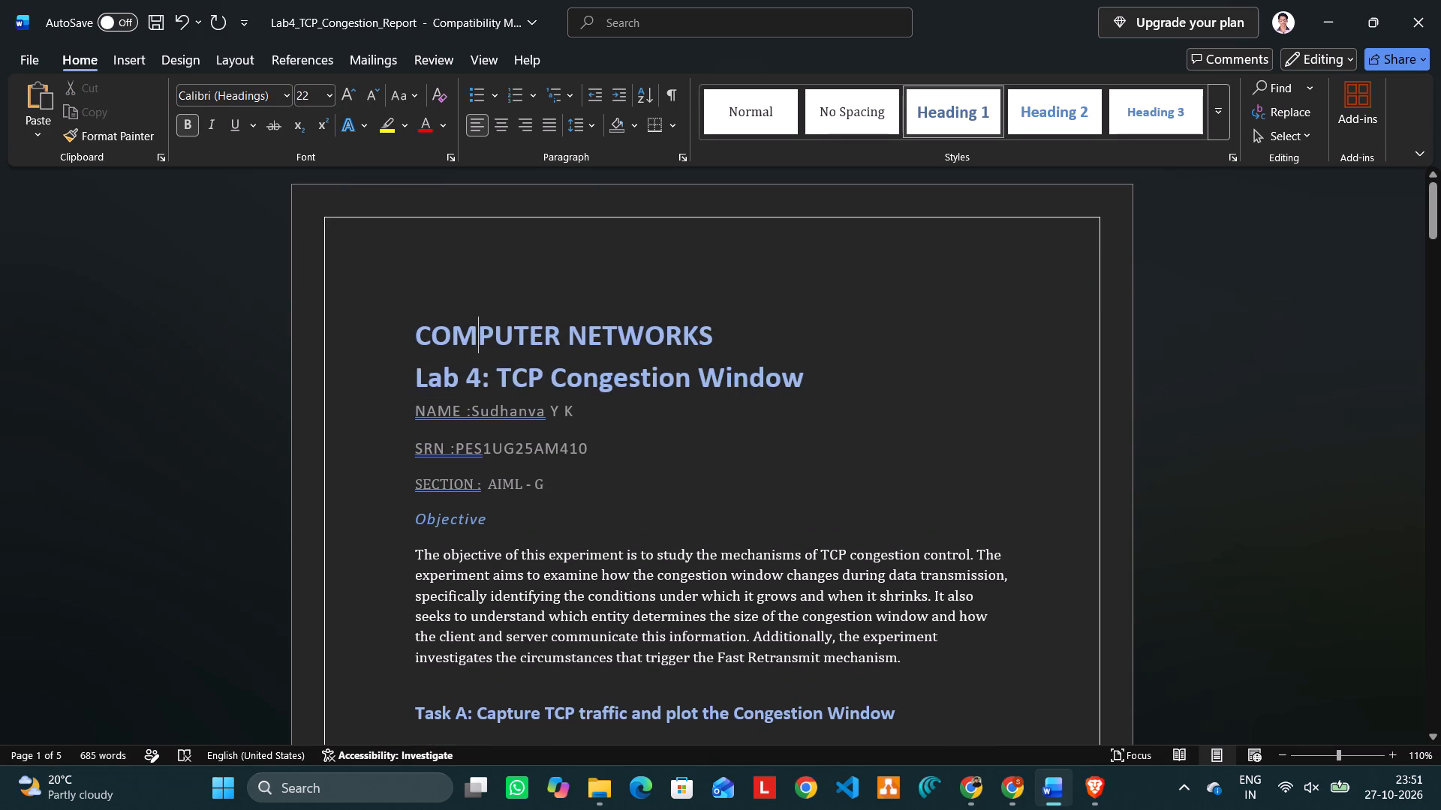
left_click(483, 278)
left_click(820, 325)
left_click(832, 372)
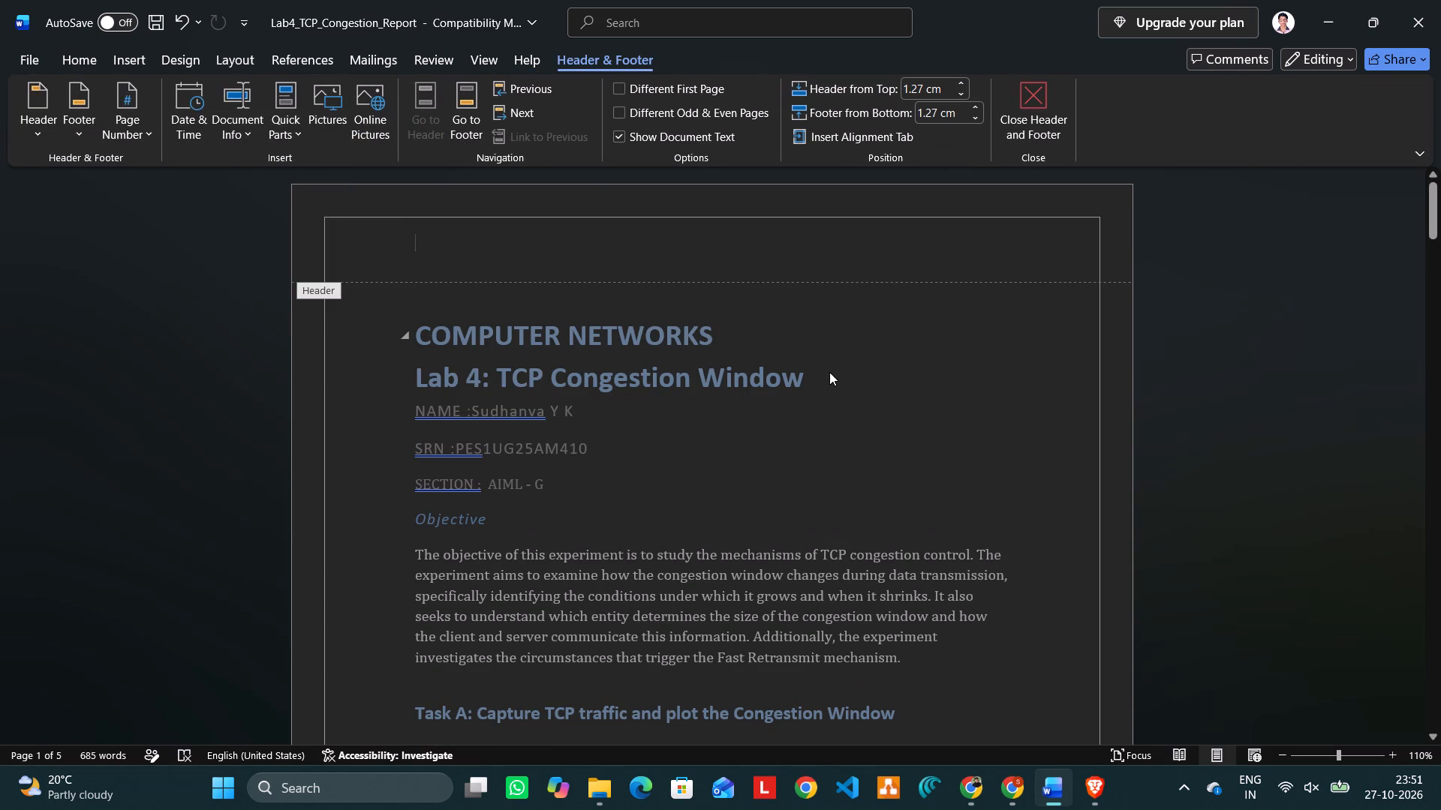
Select the entire document and apply the Narrow page margins of 1.27 cm on all sides.
triple_click(339, 403)
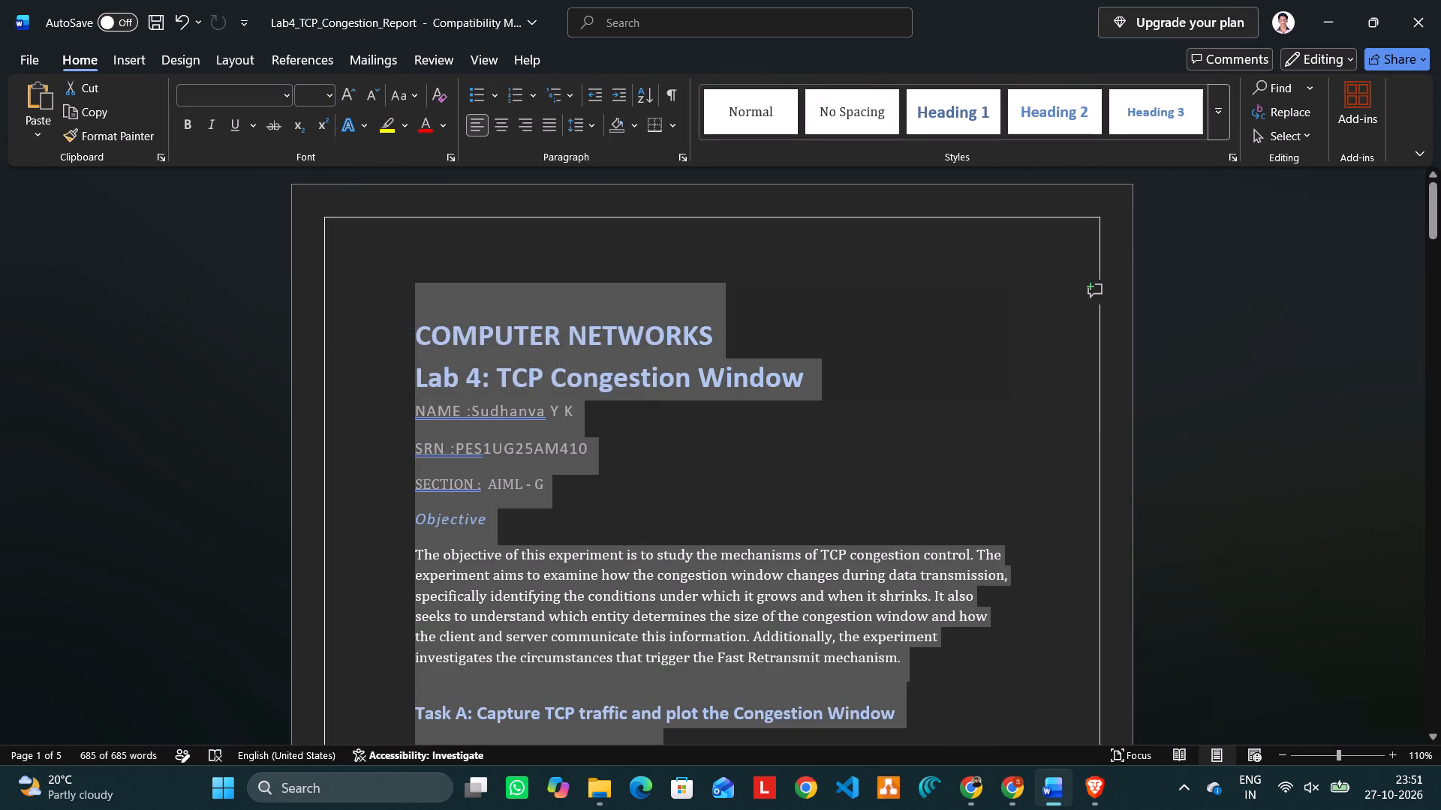
left_click(161, 57)
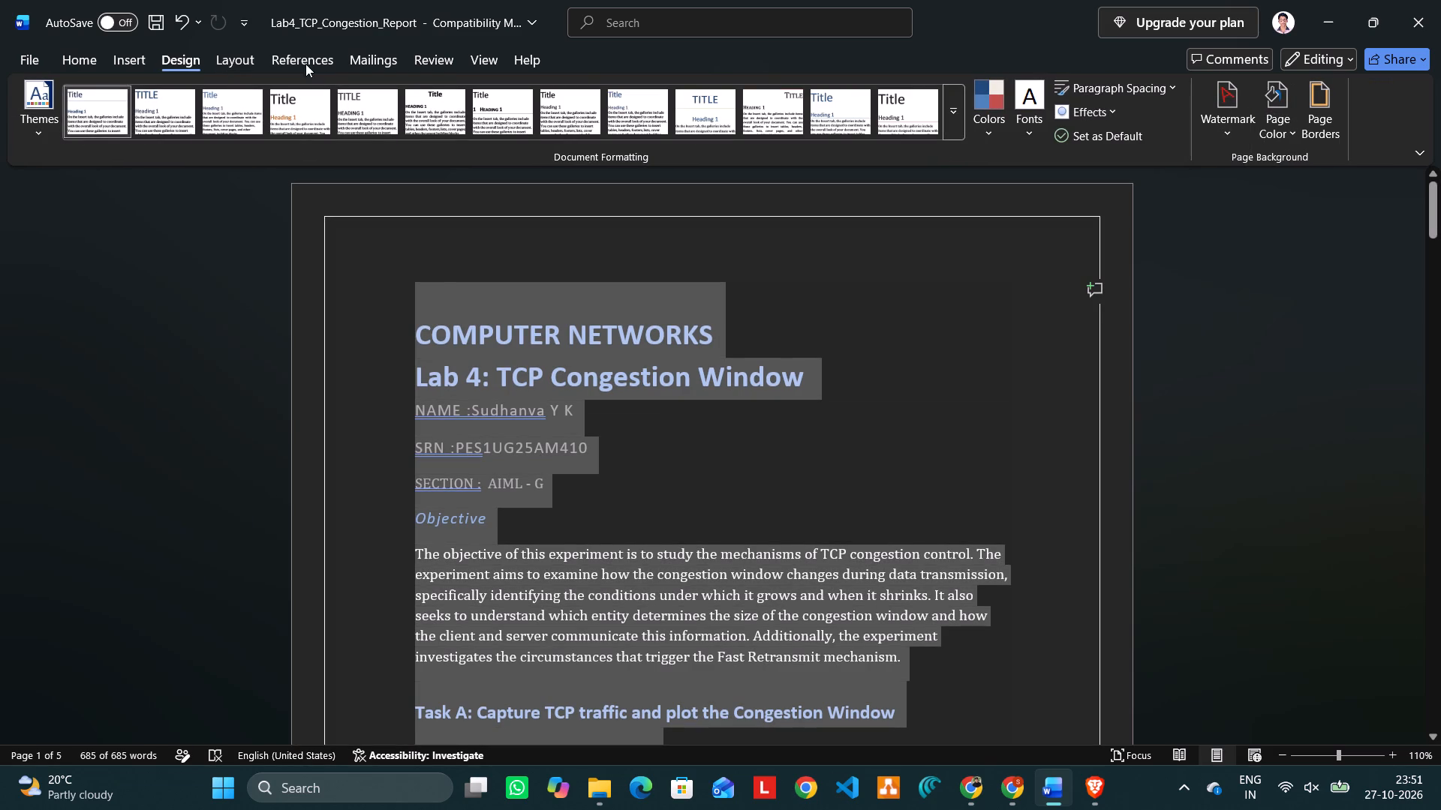
left_click(232, 61)
left_click(56, 118)
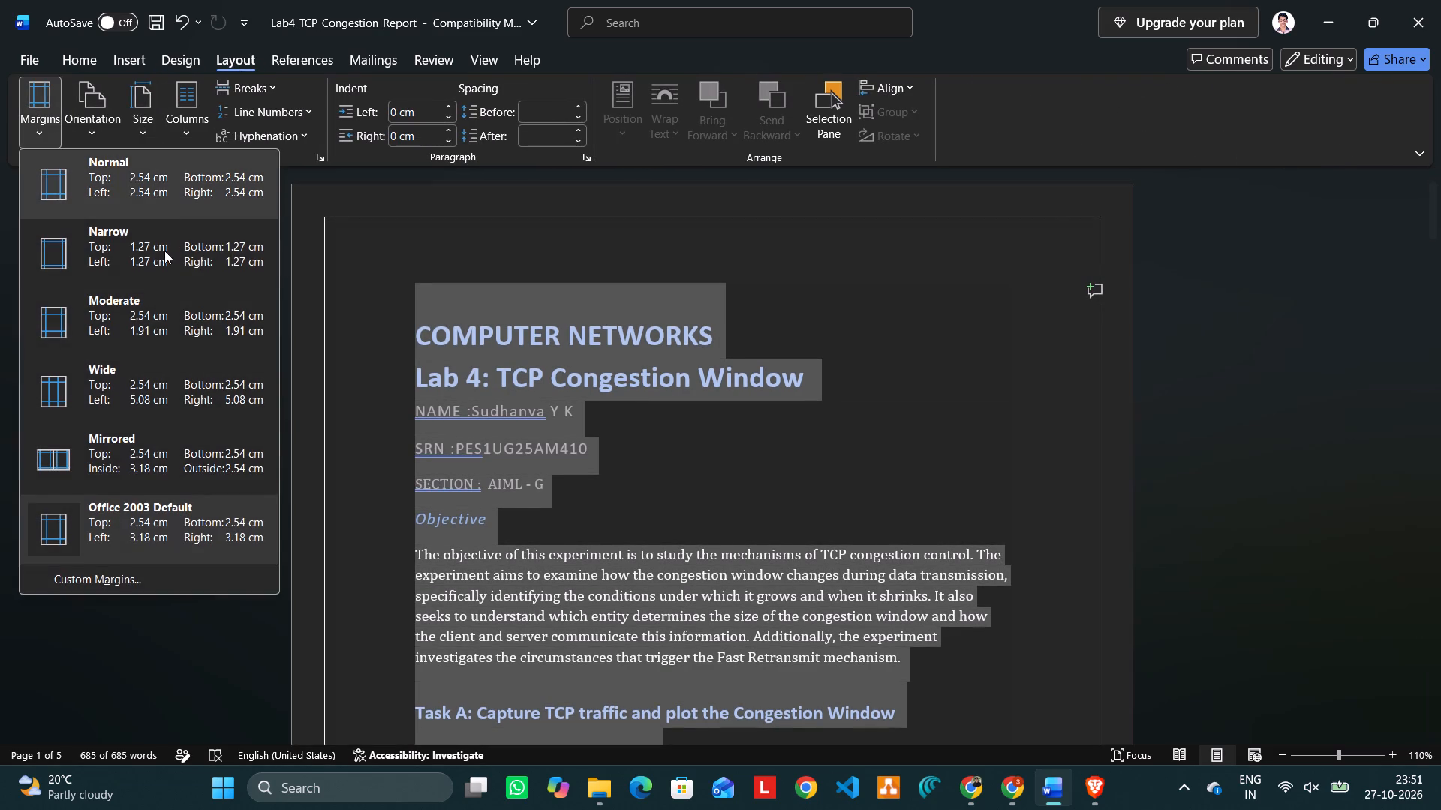
left_click(164, 250)
left_click(872, 366)
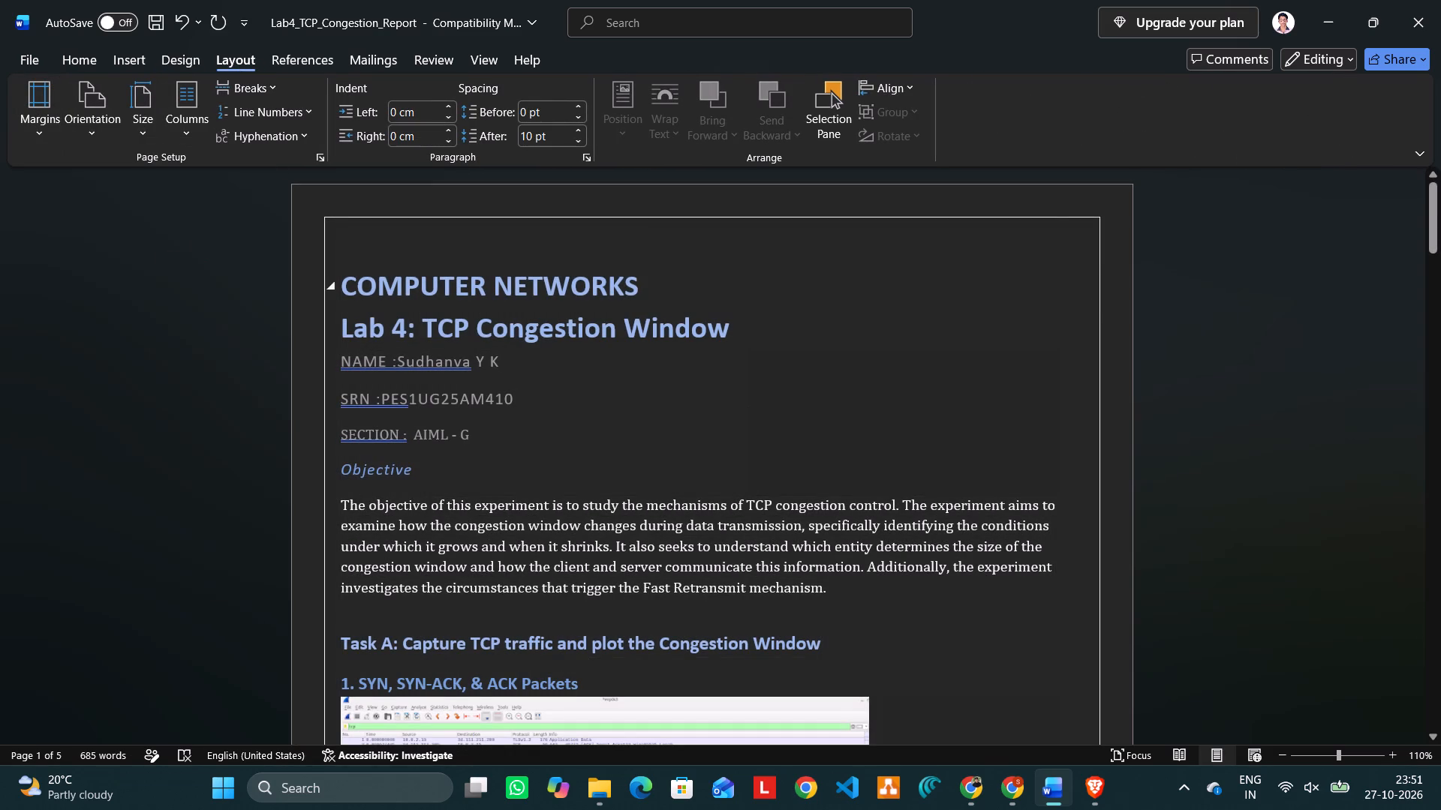
Center the two title lines, COMPUTER NETWORKS and Lab 4: TCP Congestion Window.
left_click_drag(731, 324, 319, 283)
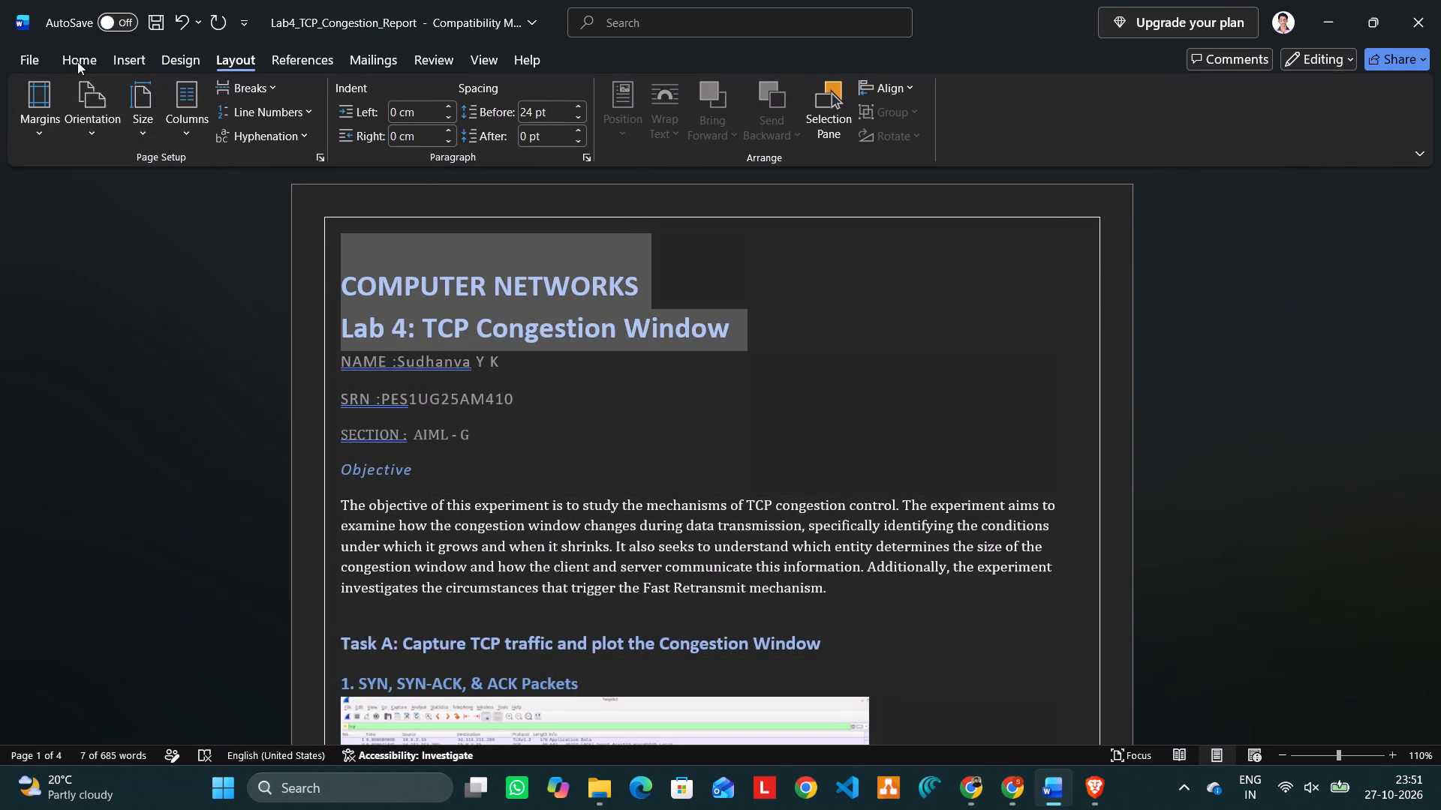
left_click(77, 61)
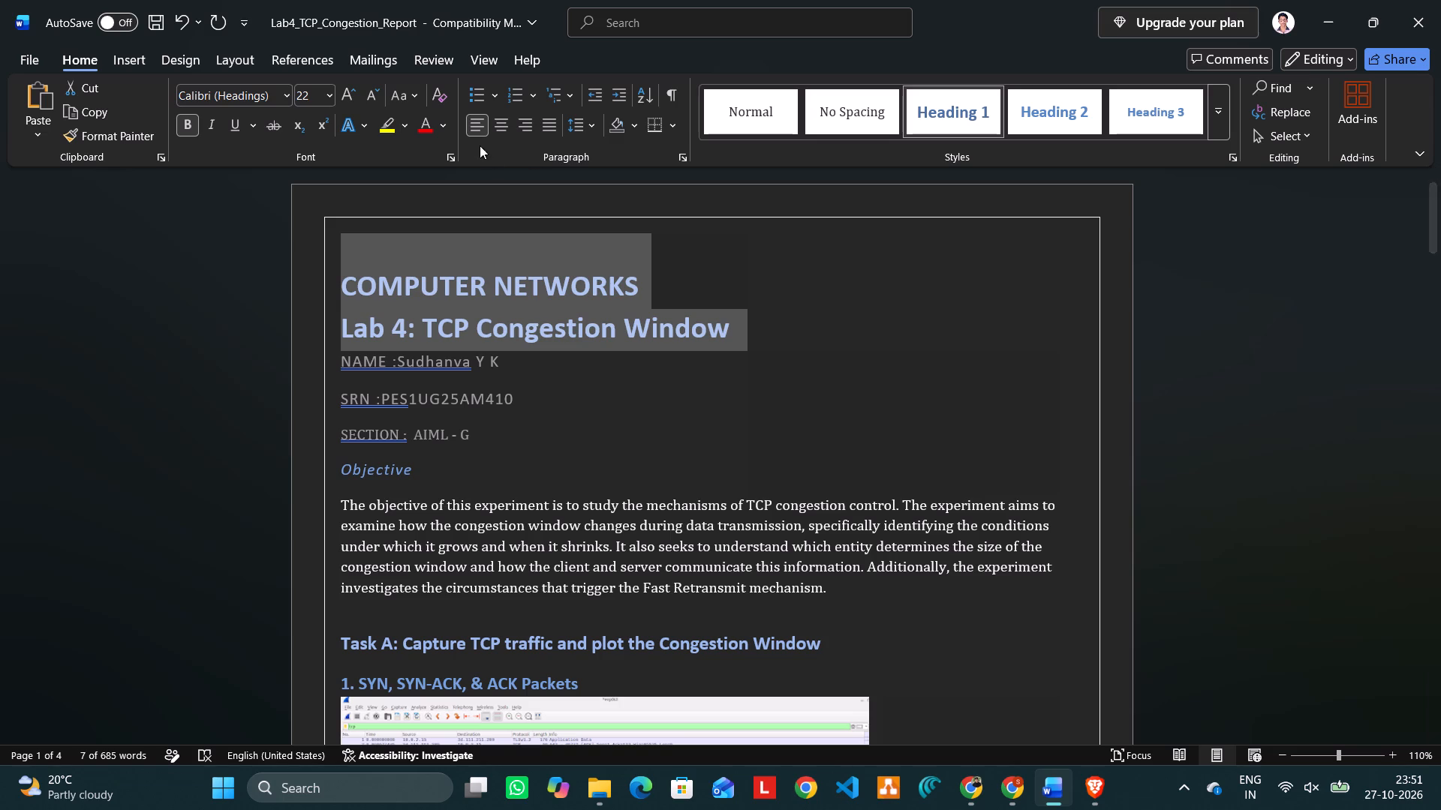
left_click(492, 127)
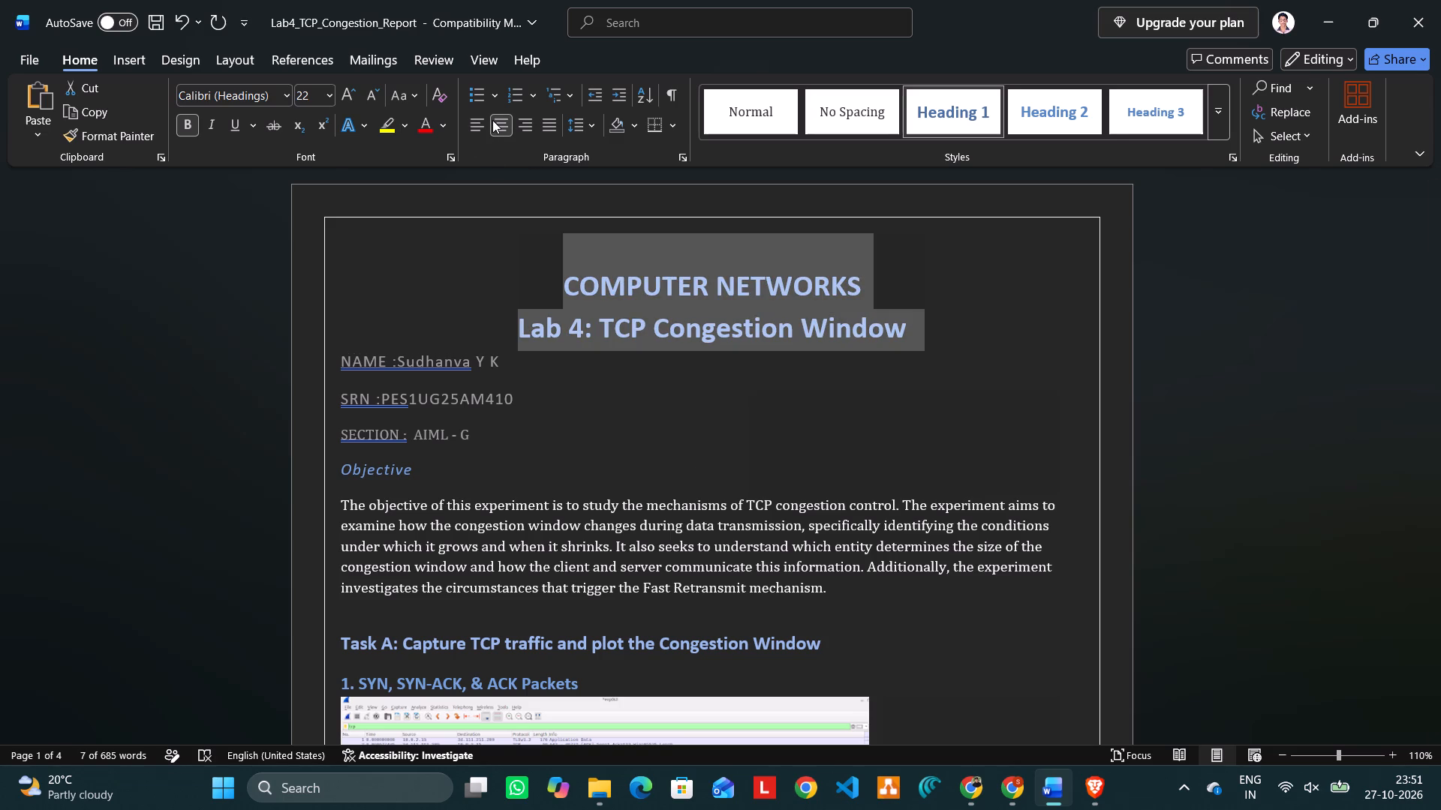
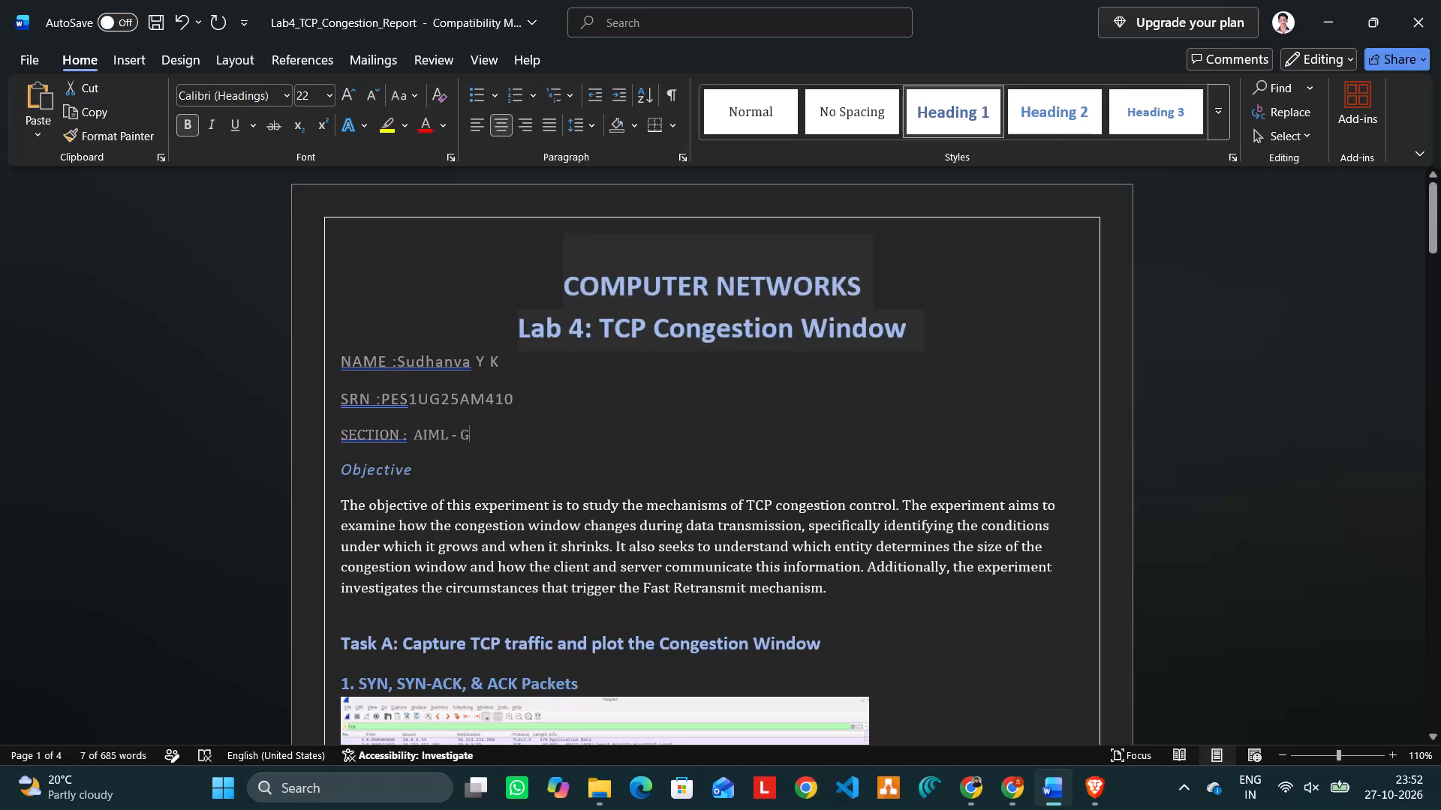
Center the three Task A screenshots: the packet capture, the TCP SYN segment details and the Congestion Window plot.
scroll(516, 448, "down", 10)
scroll(520, 456, "up", 1)
left_click(534, 411)
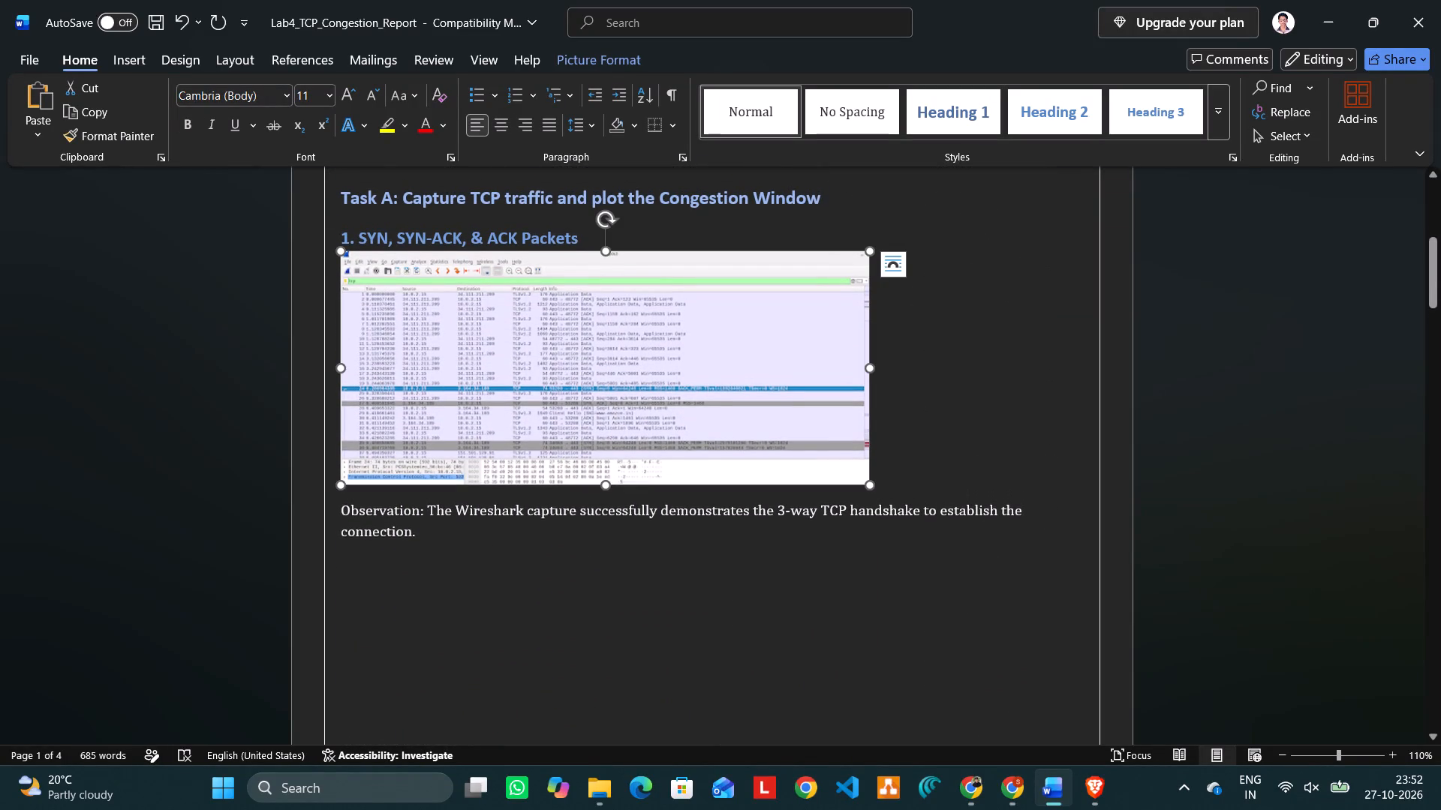
key("ctrl+e")
scroll(576, 445, "down", 8)
scroll(576, 445, "up", 3)
scroll(577, 445, "down", 5)
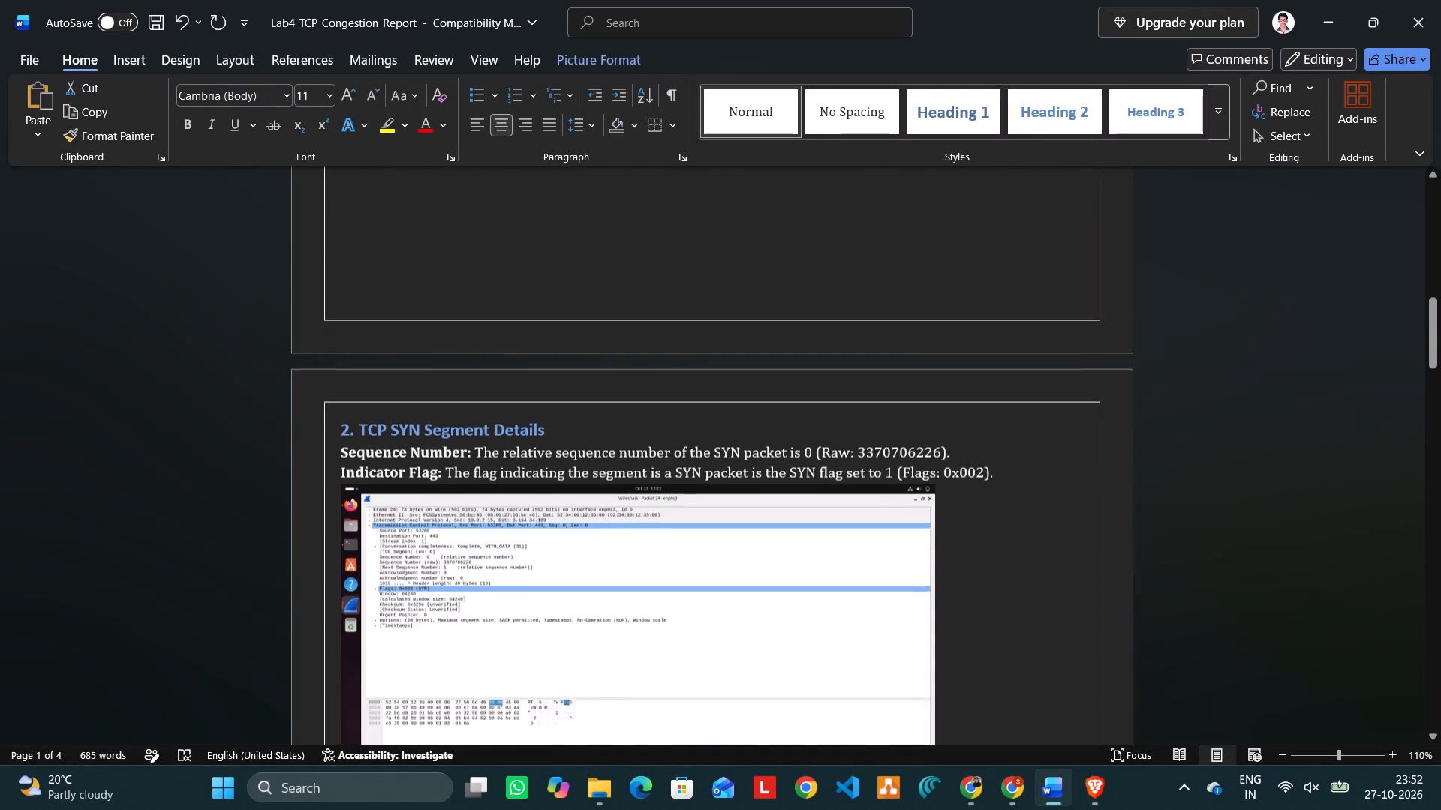
scroll(579, 467, "down", 4)
left_click(579, 466)
key("ctrl+e")
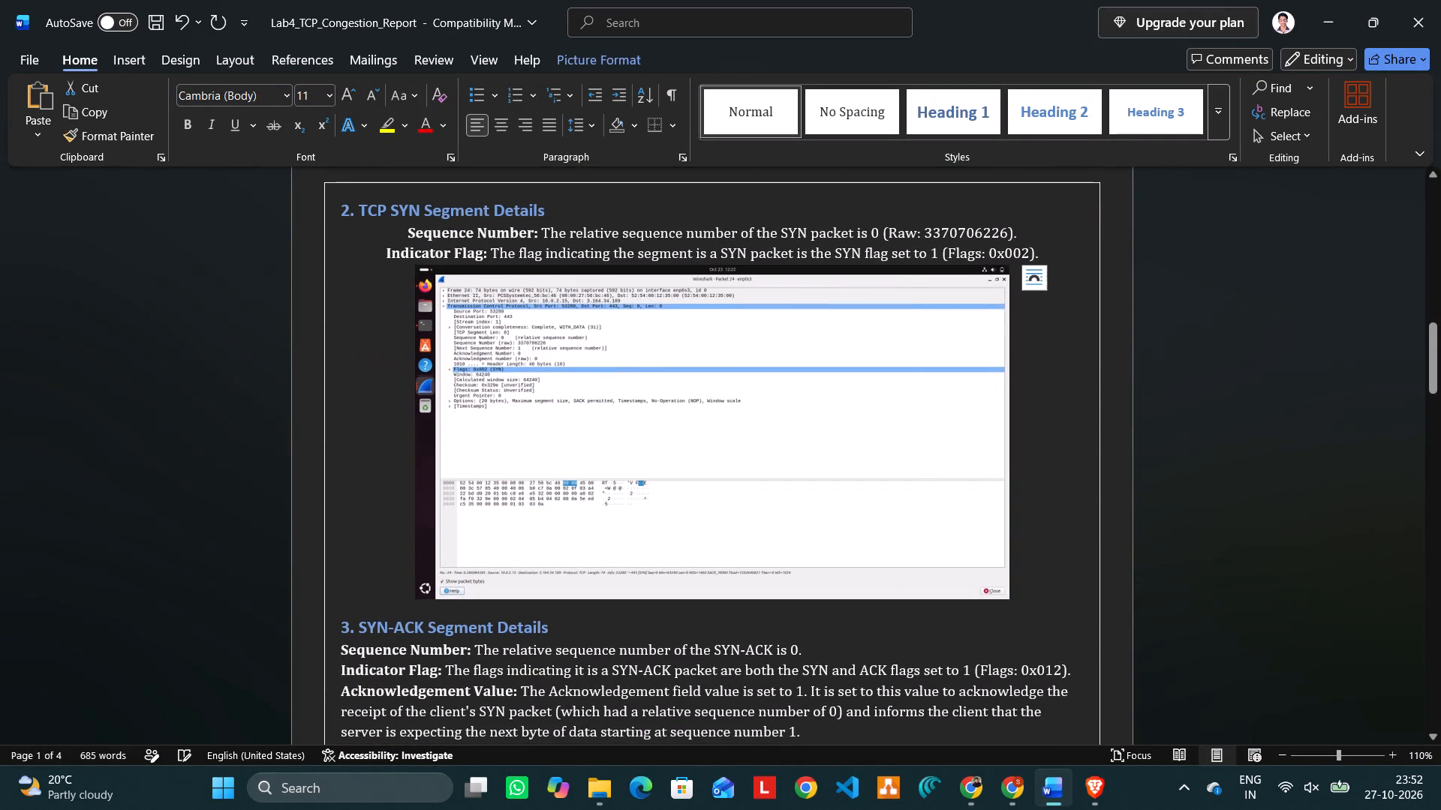
scroll(579, 466, "down", 13)
left_click(579, 466)
scroll(585, 419, "up", 5)
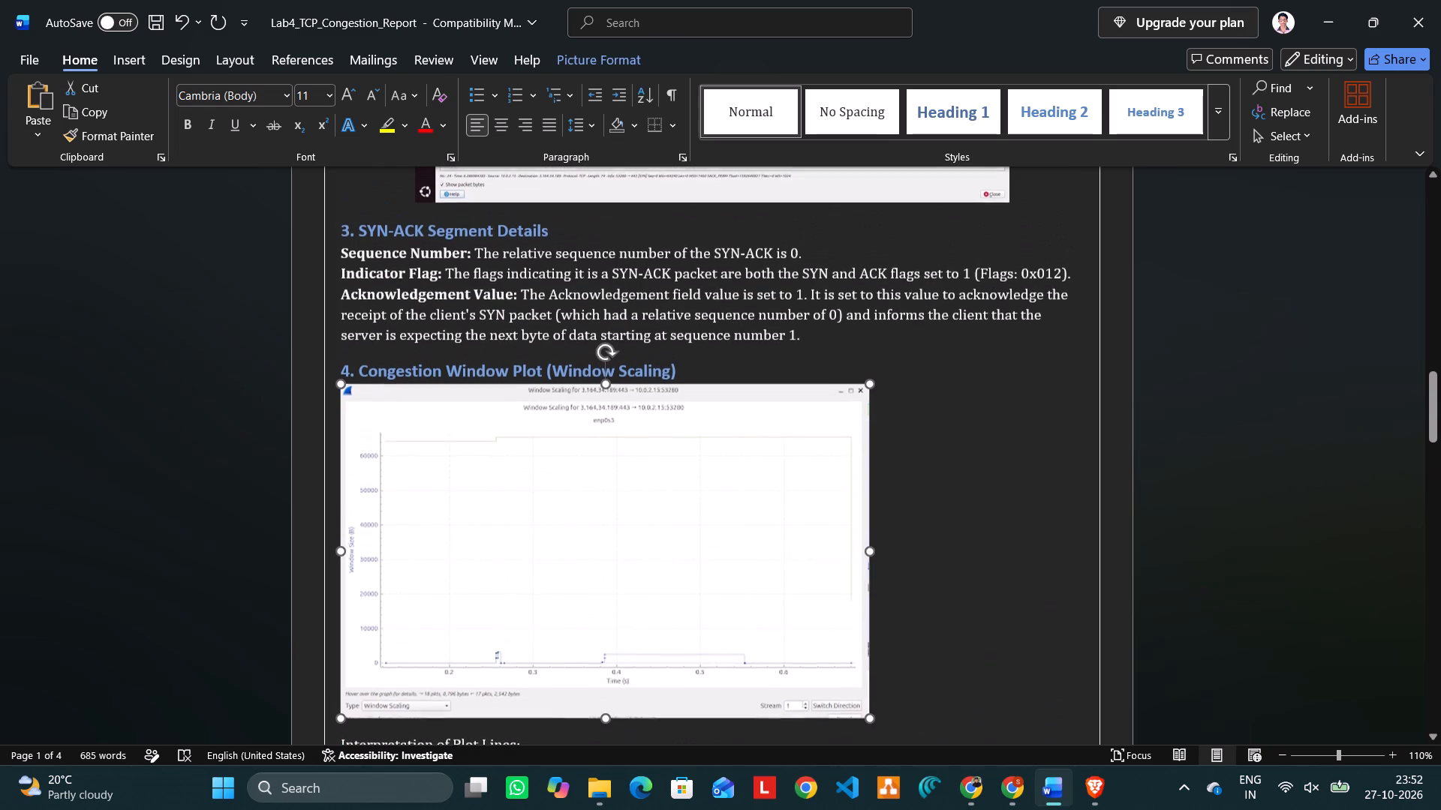
key("ctrl+e")
Center the three Task B screenshots, under Congestion Window Phases, Three Duplicate ACKs and Behavior After Congestion Window is Reduced to 1.
scroll(570, 417, "up", 3)
scroll(570, 421, "down", 10)
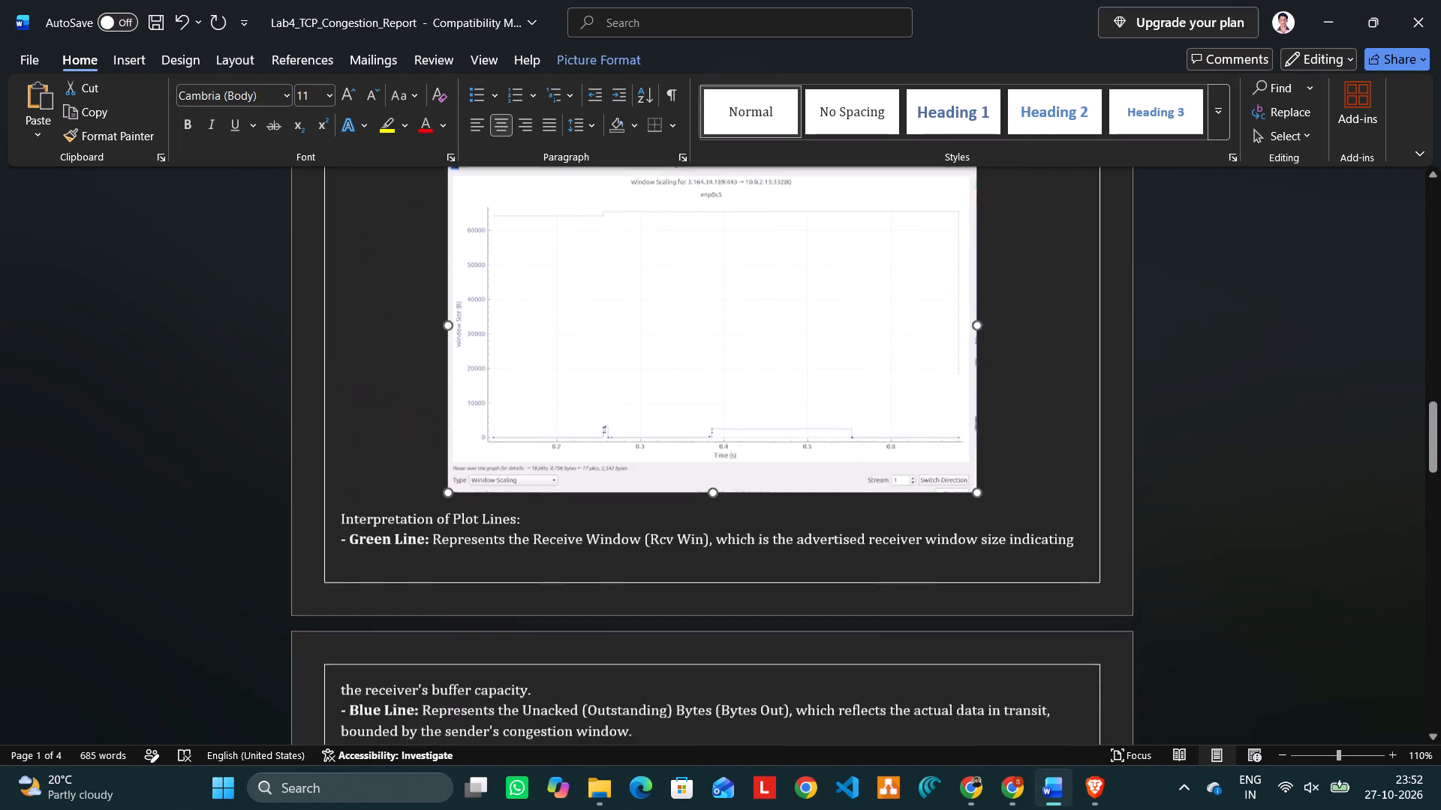
scroll(570, 424, "down", 5)
scroll(570, 424, "up", 4)
scroll(570, 429, "down", 10)
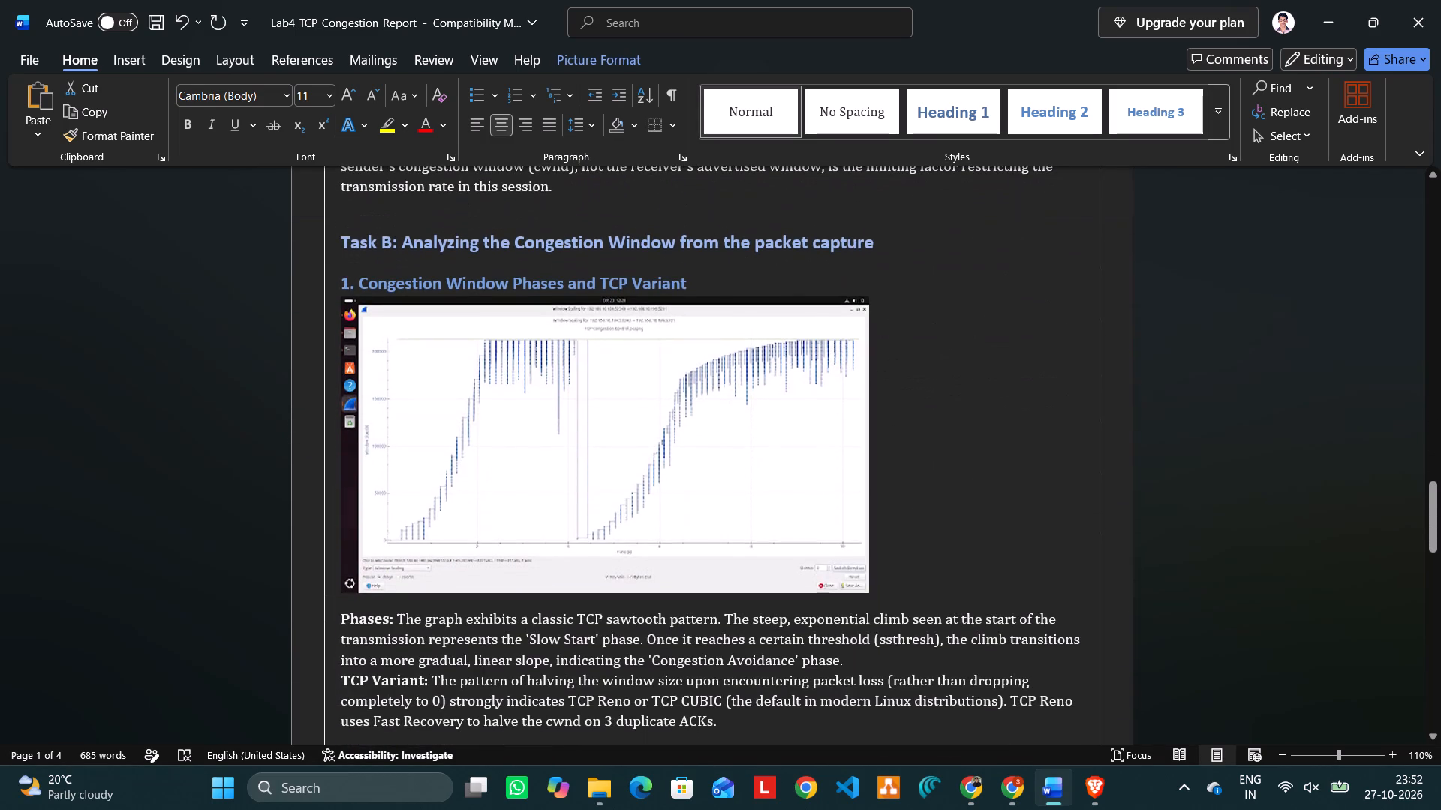
left_click(570, 433)
key("ctrl+e")
scroll(571, 436, "down", 7)
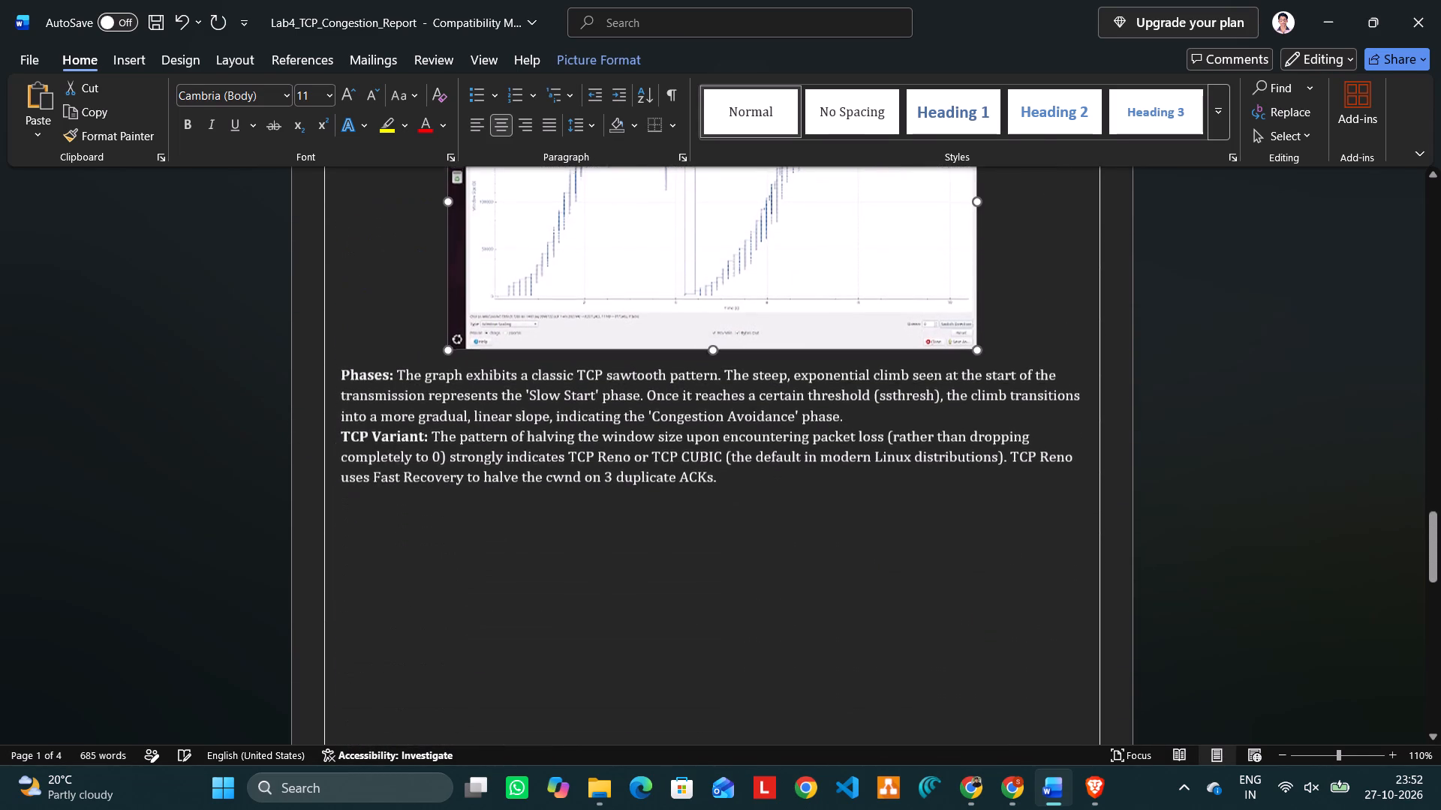
scroll(571, 437, "down", 9)
left_click(571, 437)
key("ctrl+e")
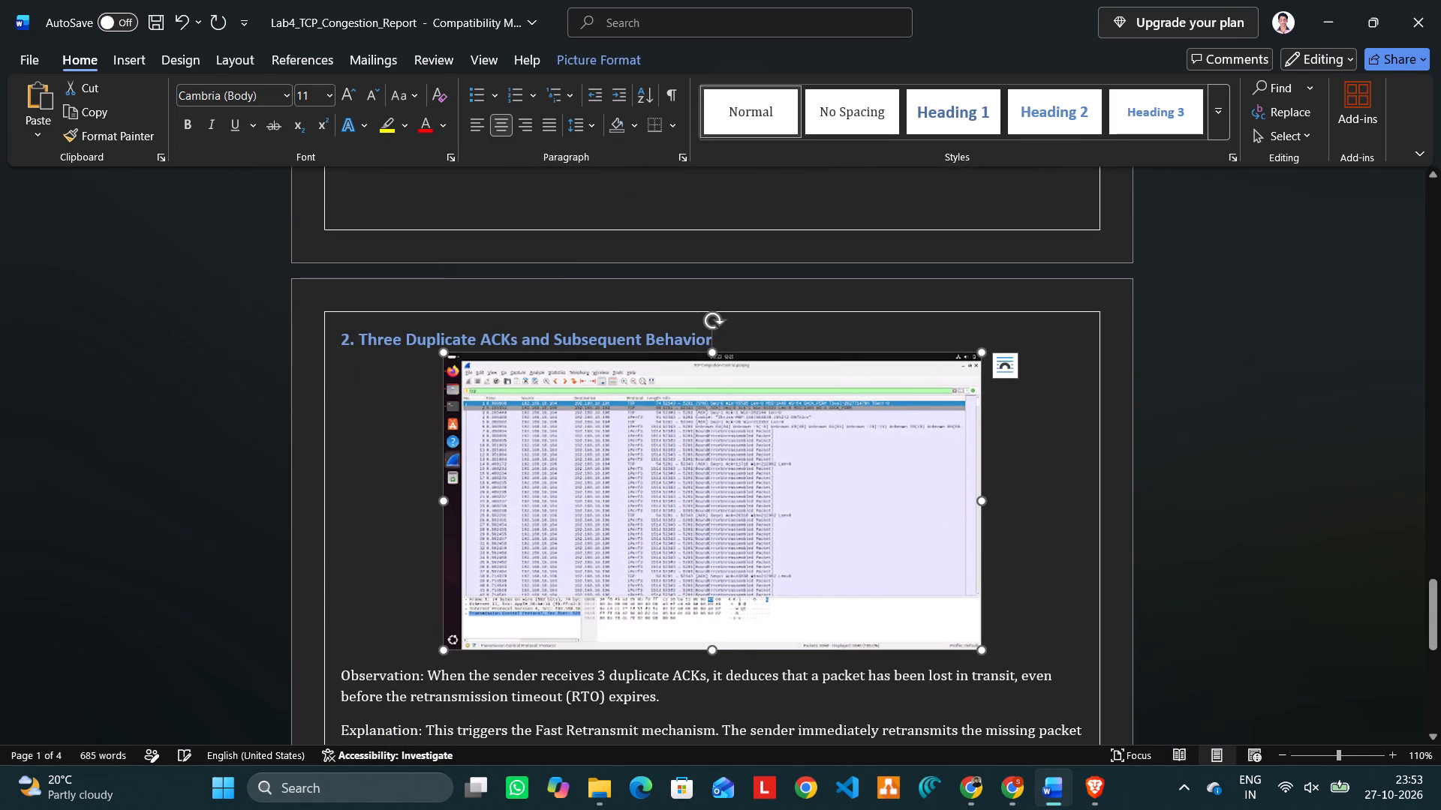
scroll(571, 439, "down", 14)
left_click(571, 440)
key("ctrl+e")
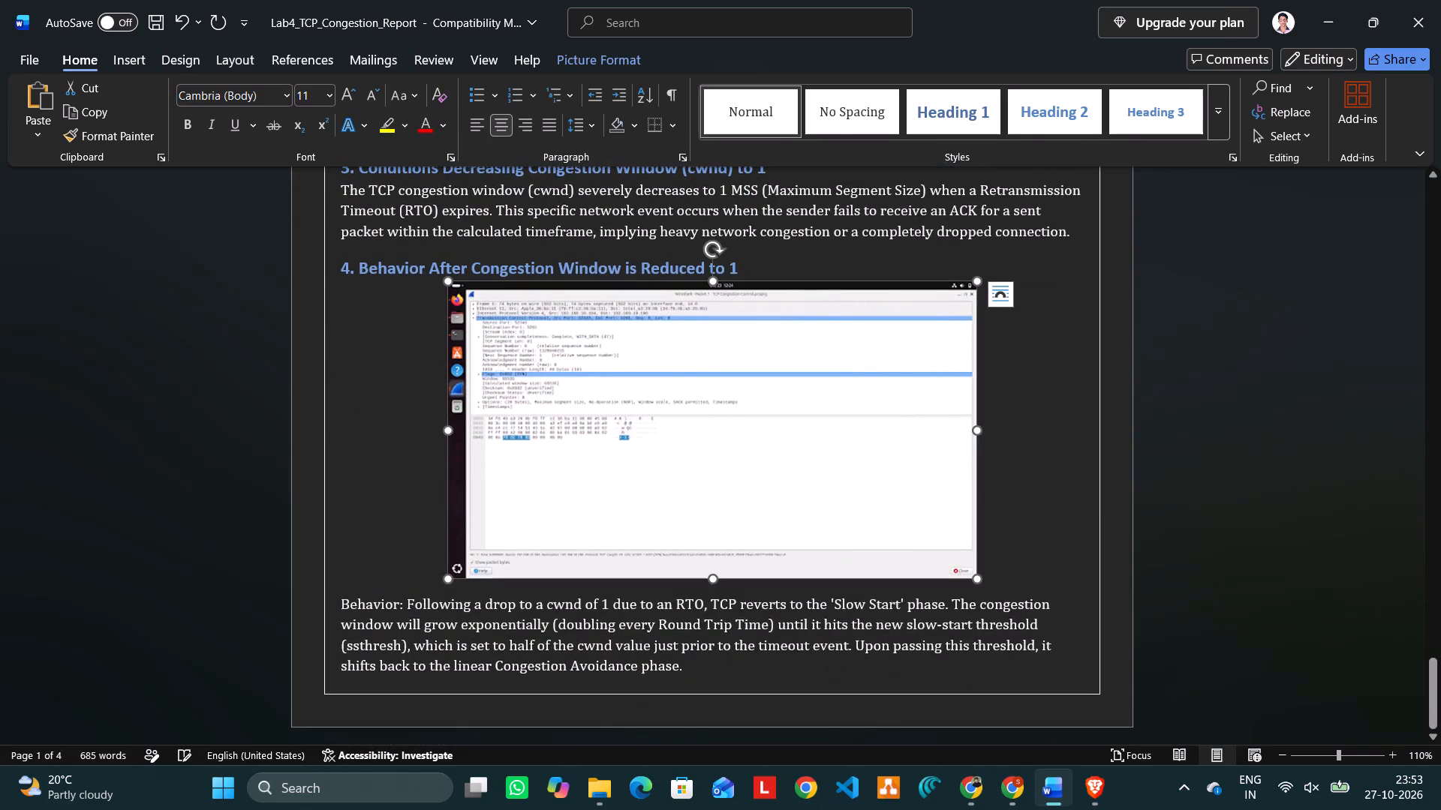
scroll(571, 440, "down", 20)
scroll(571, 440, "down", 3)
scroll(810, 508, "up", 18)
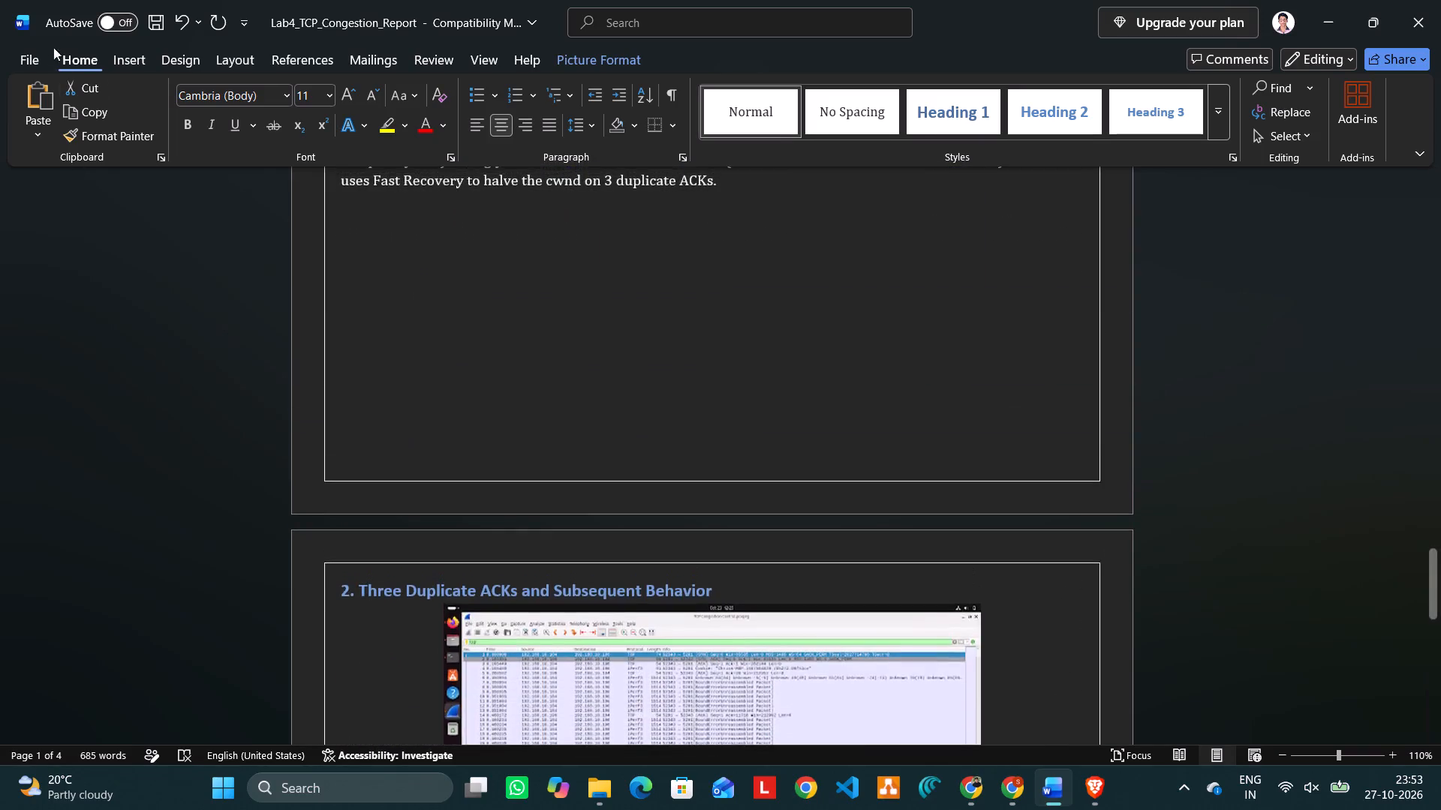
Save the report as a PDF in Downloads, replacing the existing Lab4_TCP_Congestion PDF named with the student's SRN.
left_click(32, 52)
left_click(68, 347)
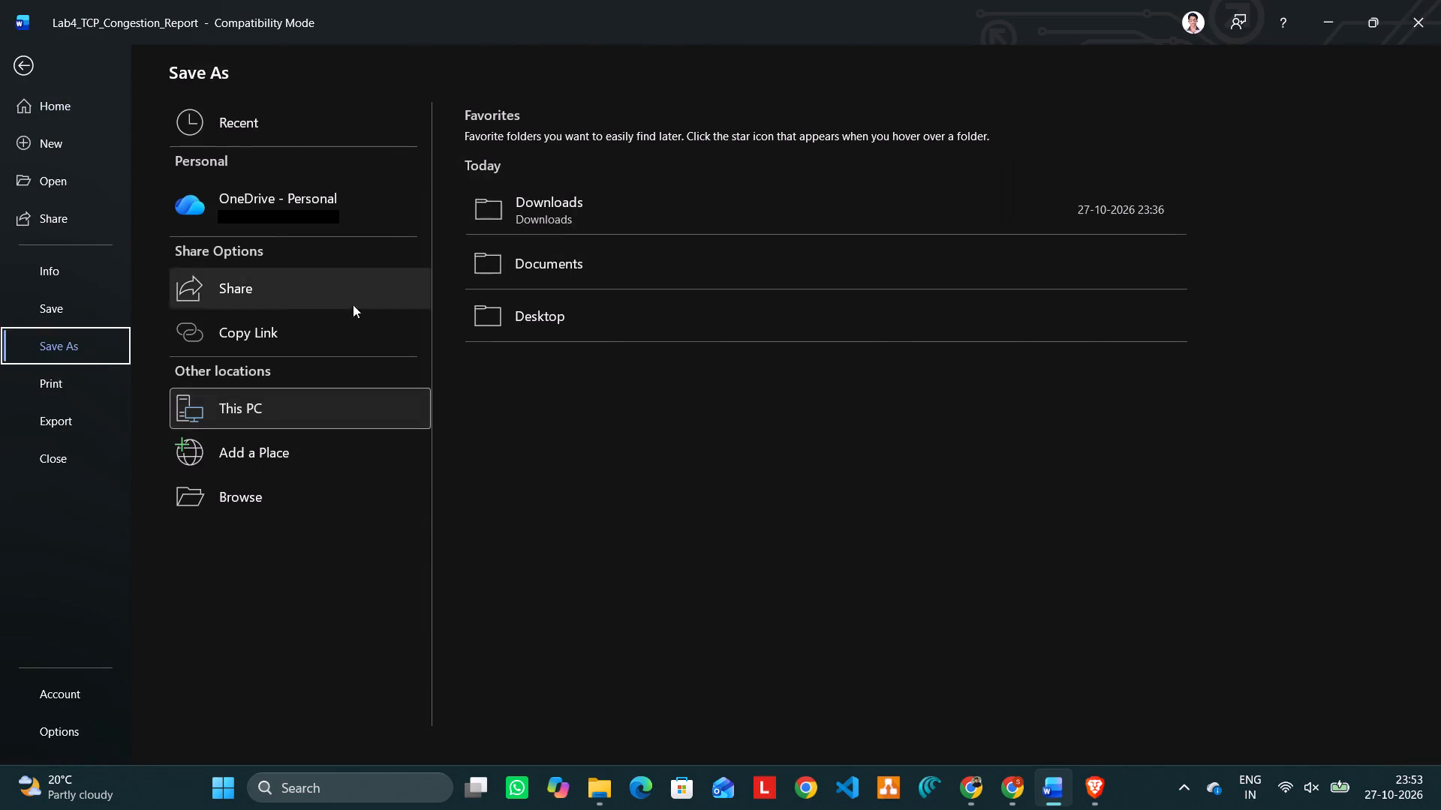
left_click(561, 229)
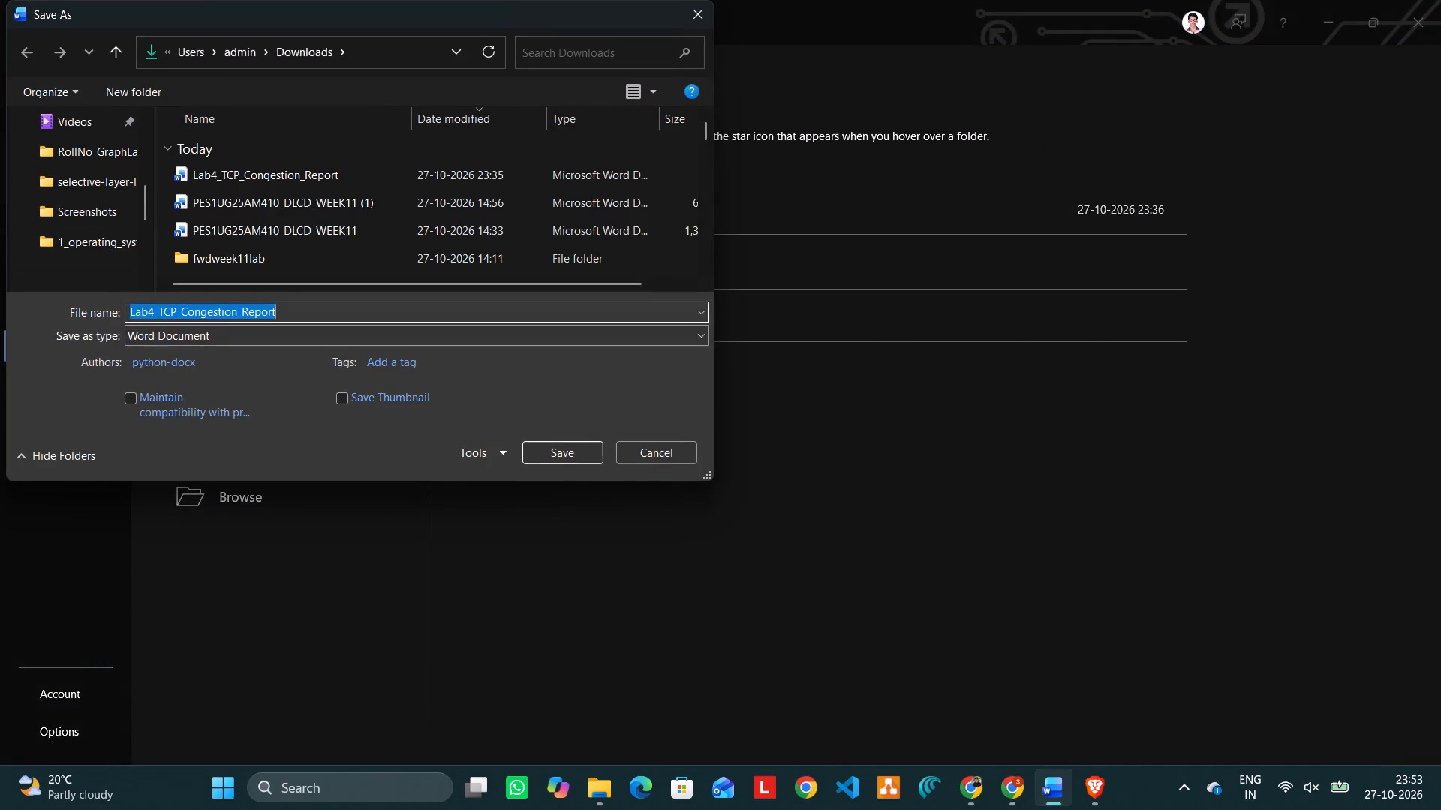
left_click(217, 334)
left_click(215, 447)
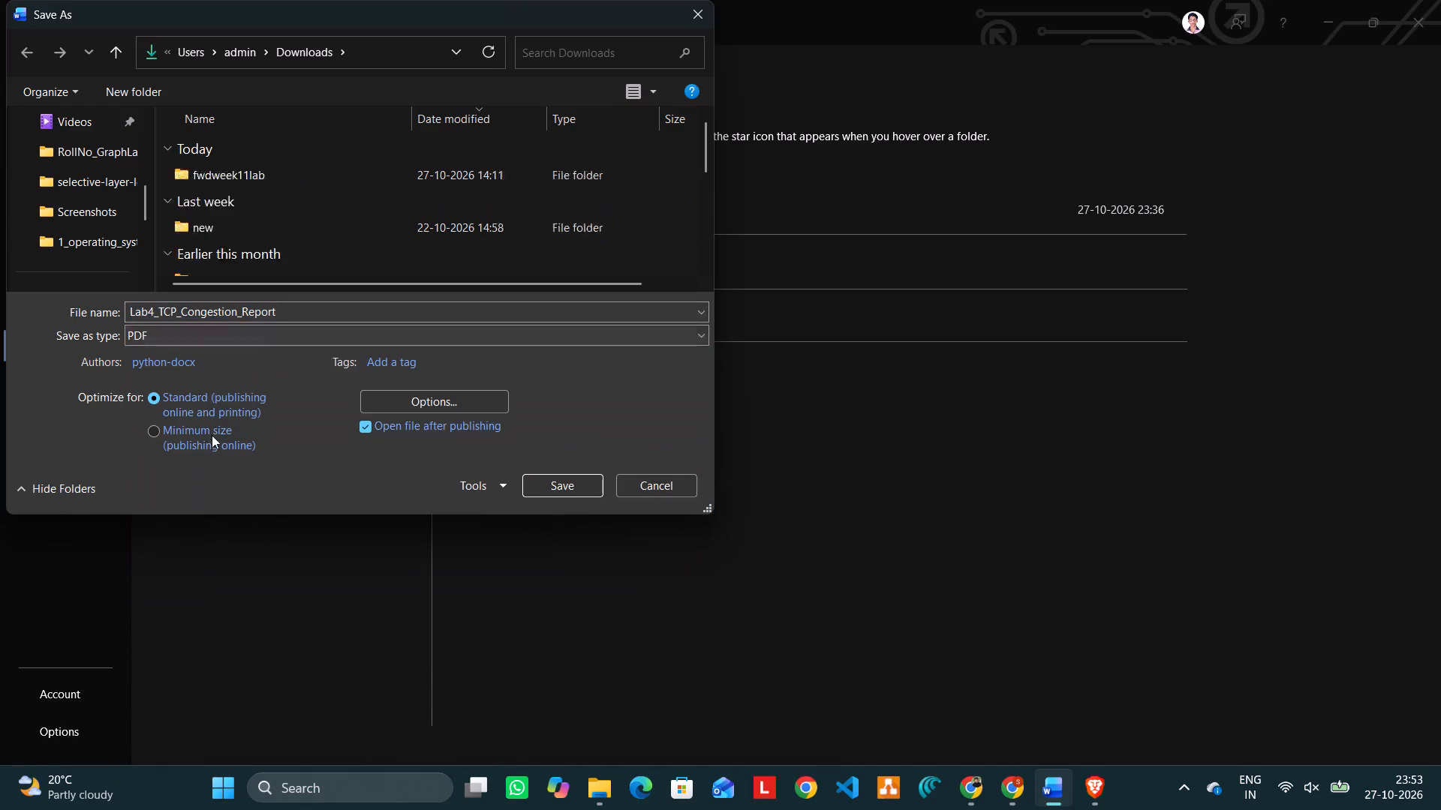
left_click(277, 176)
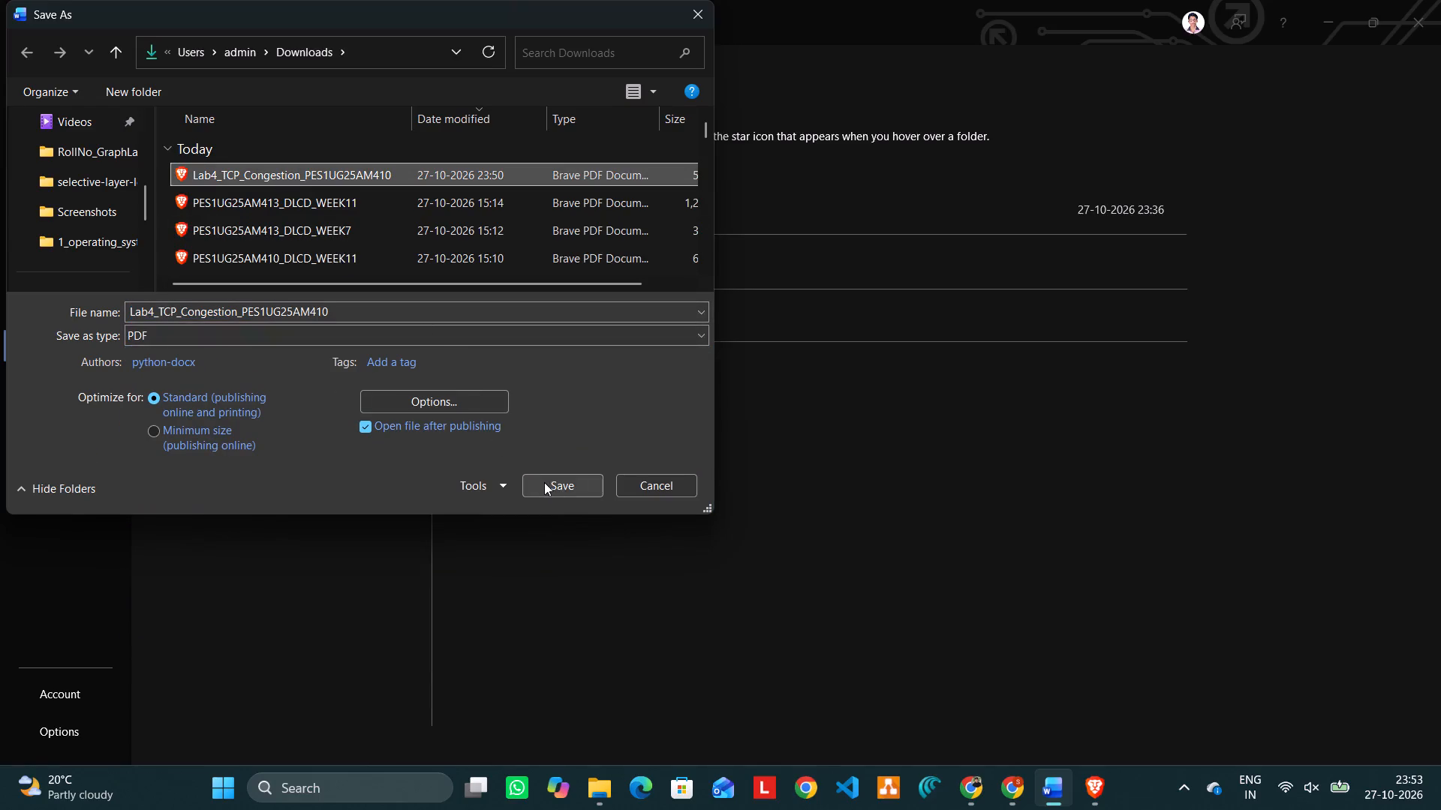
left_click(544, 482)
left_click(419, 312)
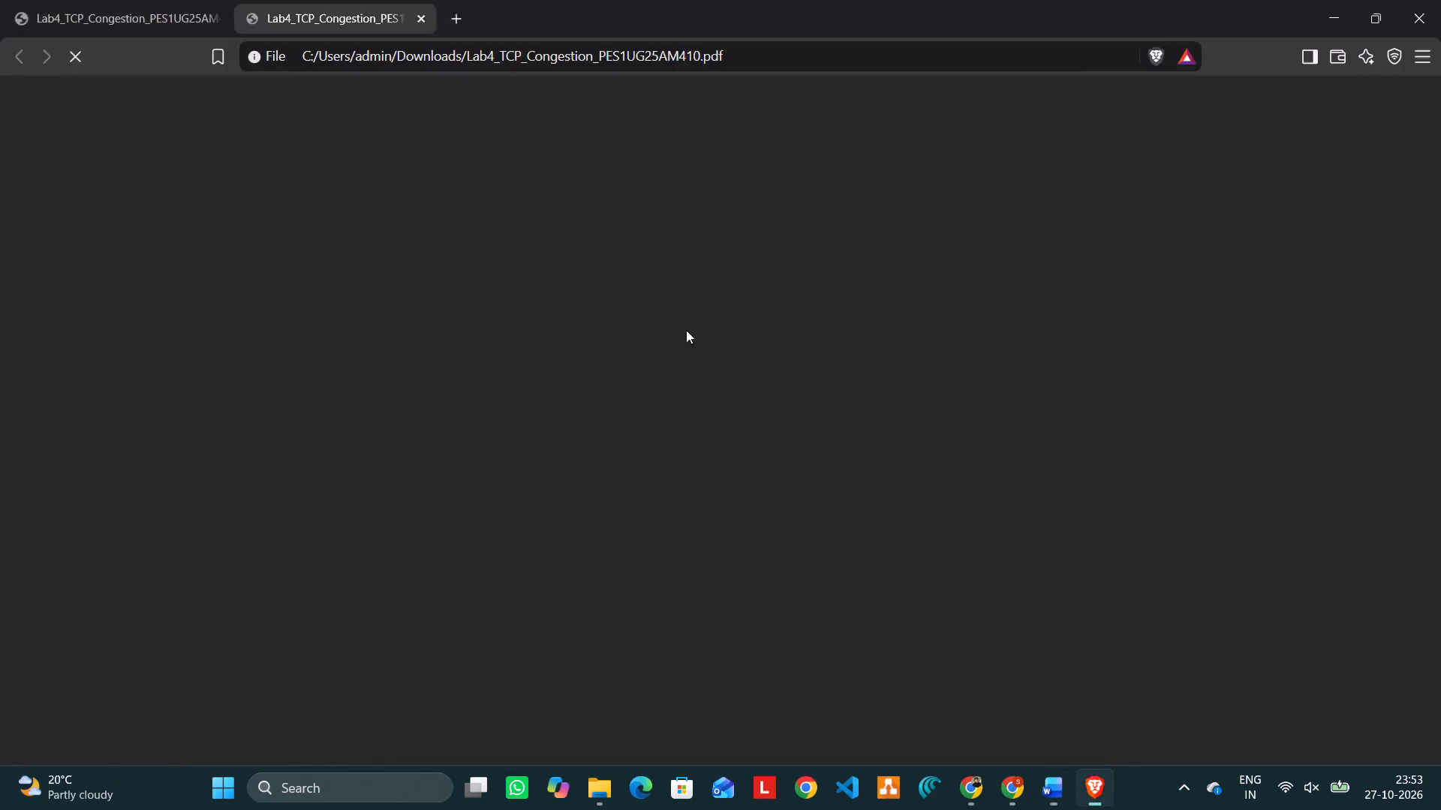
Close the duplicate browser tab of the report and review the exported PDF's layout from the title through the last page.
left_click(124, 0)
left_click(221, 19)
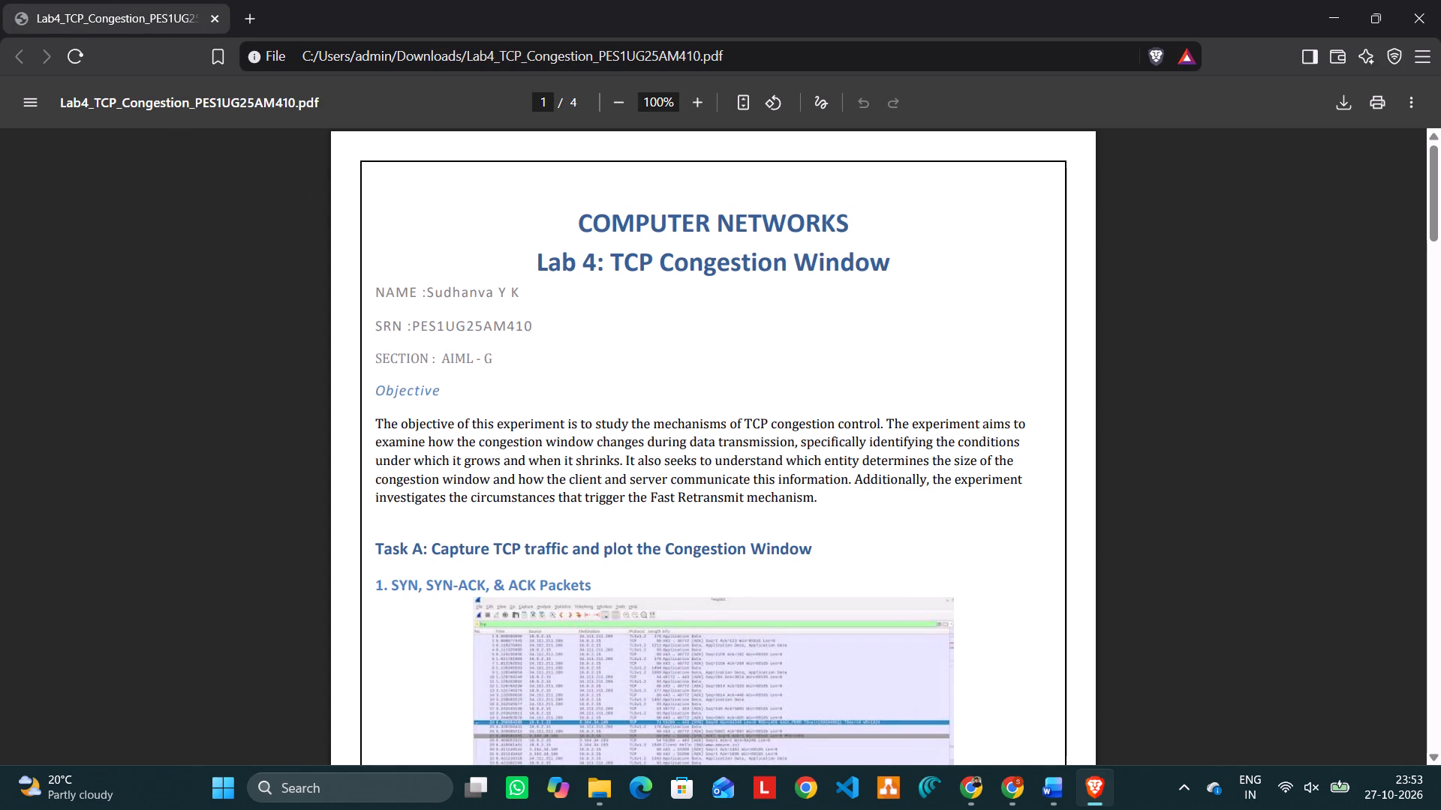
scroll(544, 409, "down", 2)
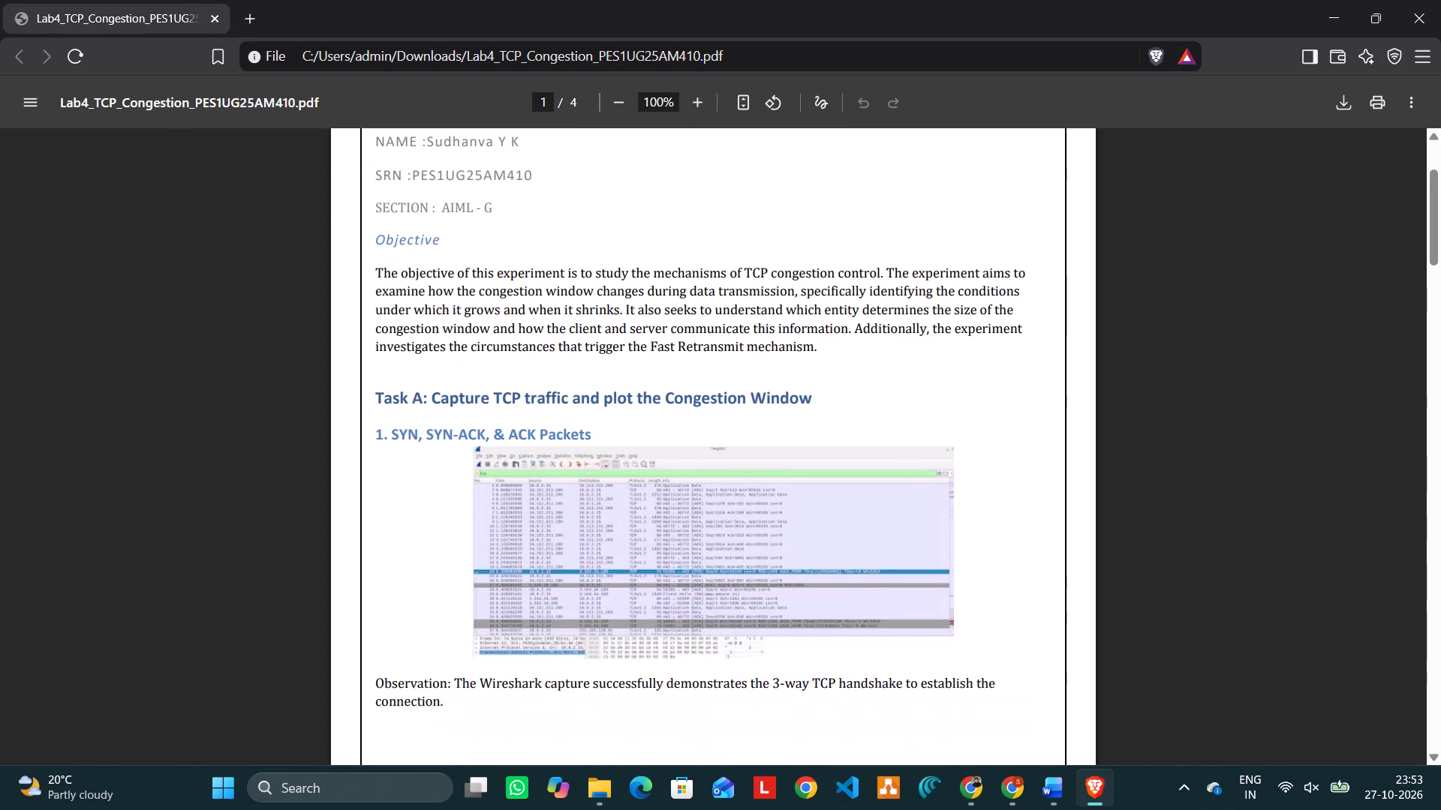
scroll(544, 409, "up", 6)
scroll(543, 407, "down", 7)
scroll(543, 407, "down", 14)
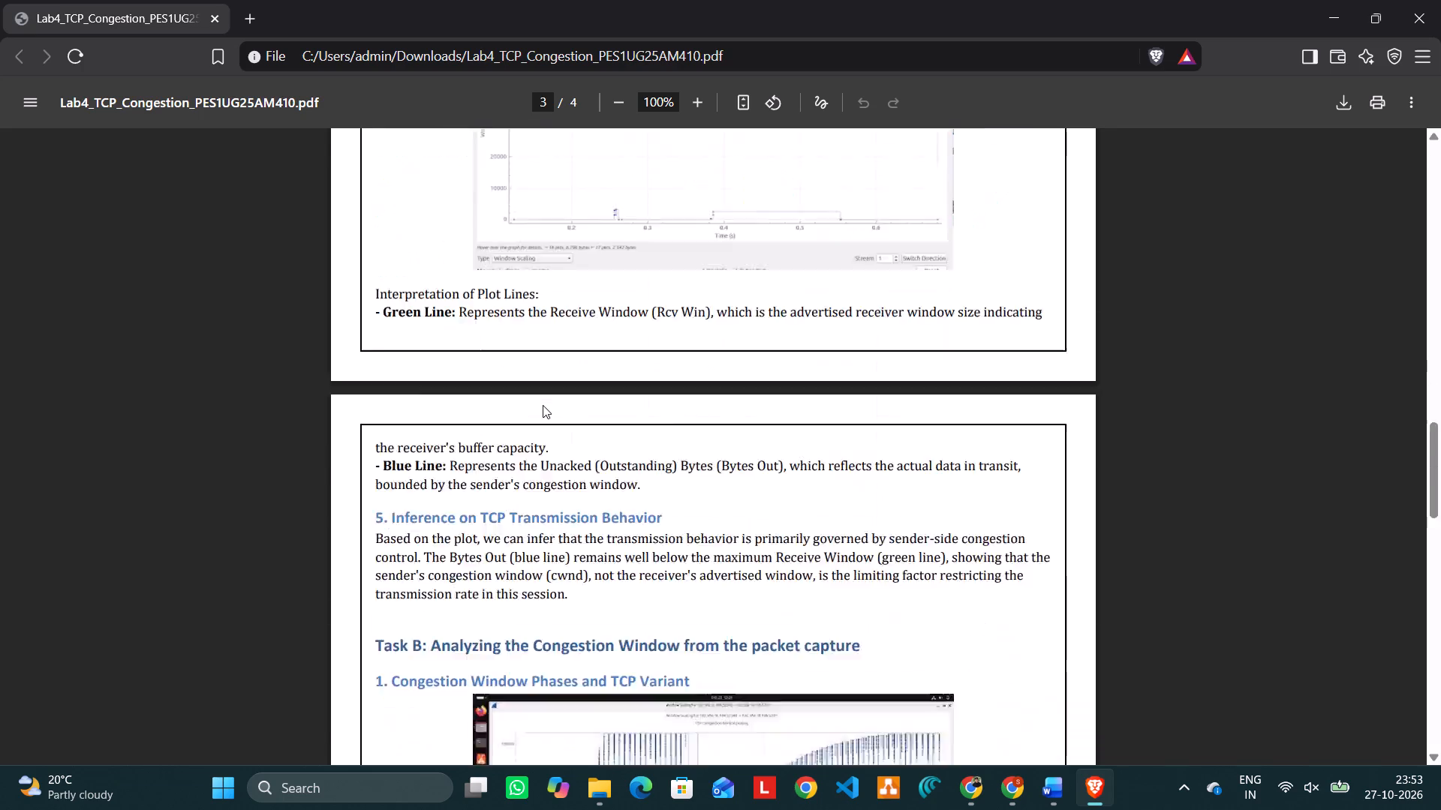
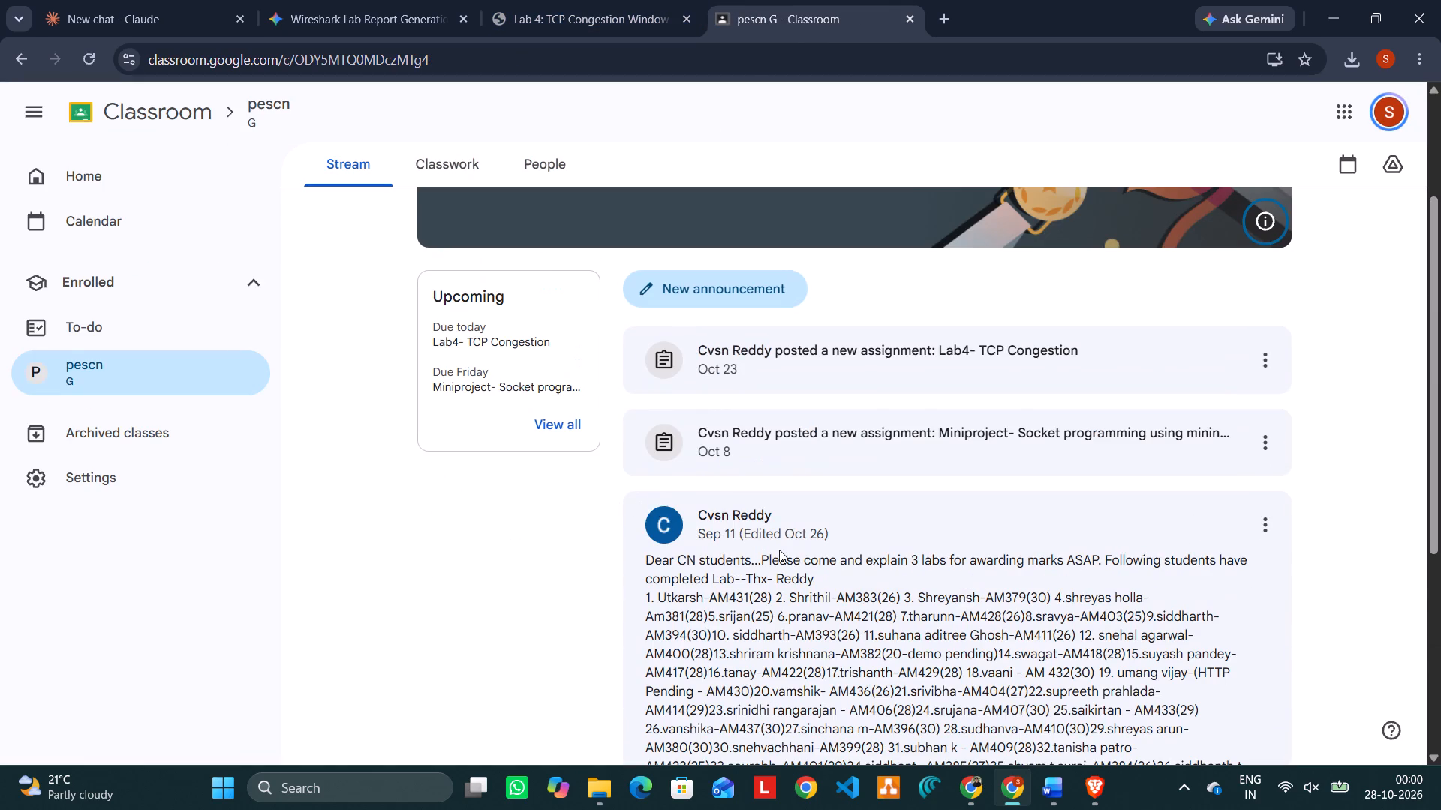
scroll(777, 535, "down", 5)
scroll(806, 523, "up", 2)
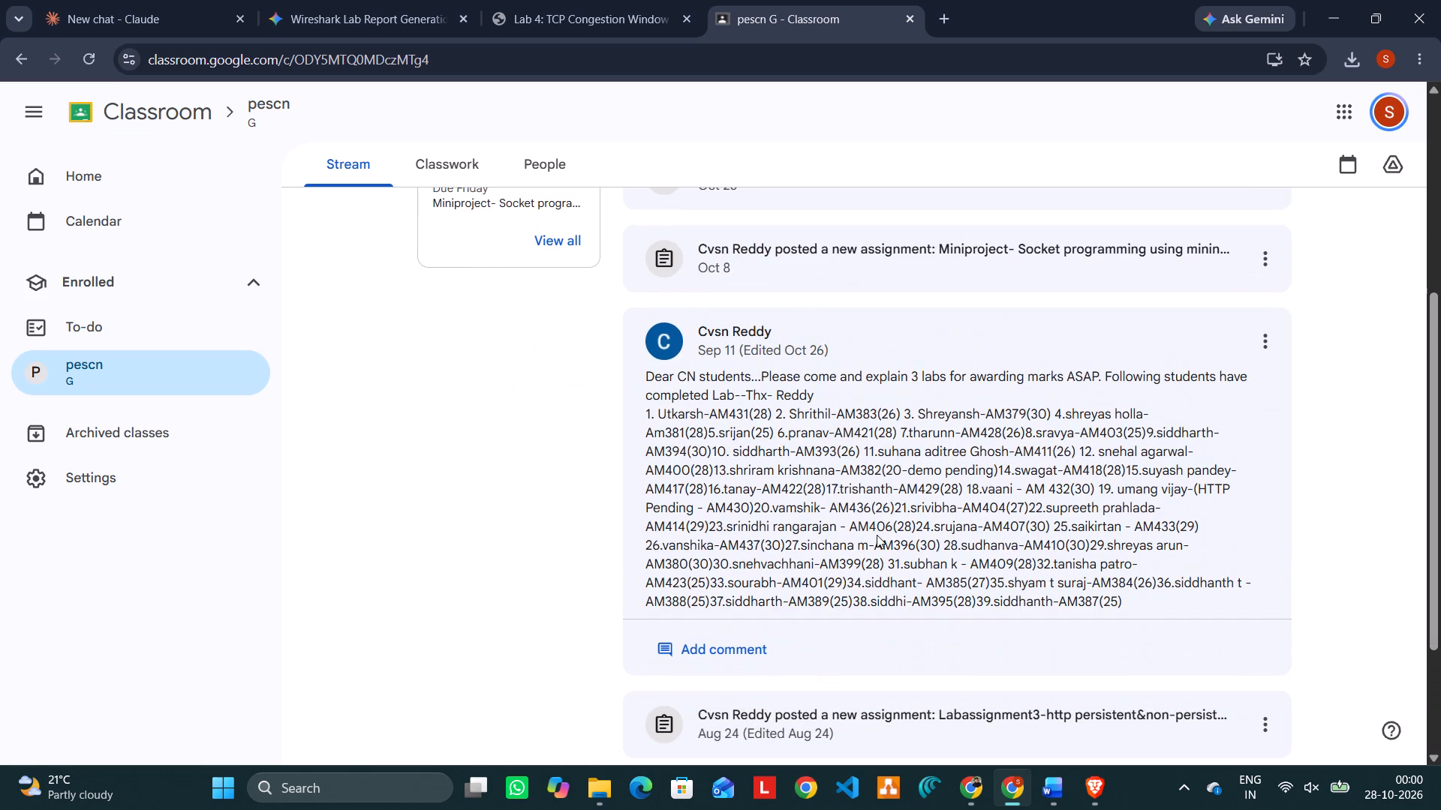
scroll(923, 527, "down", 9)
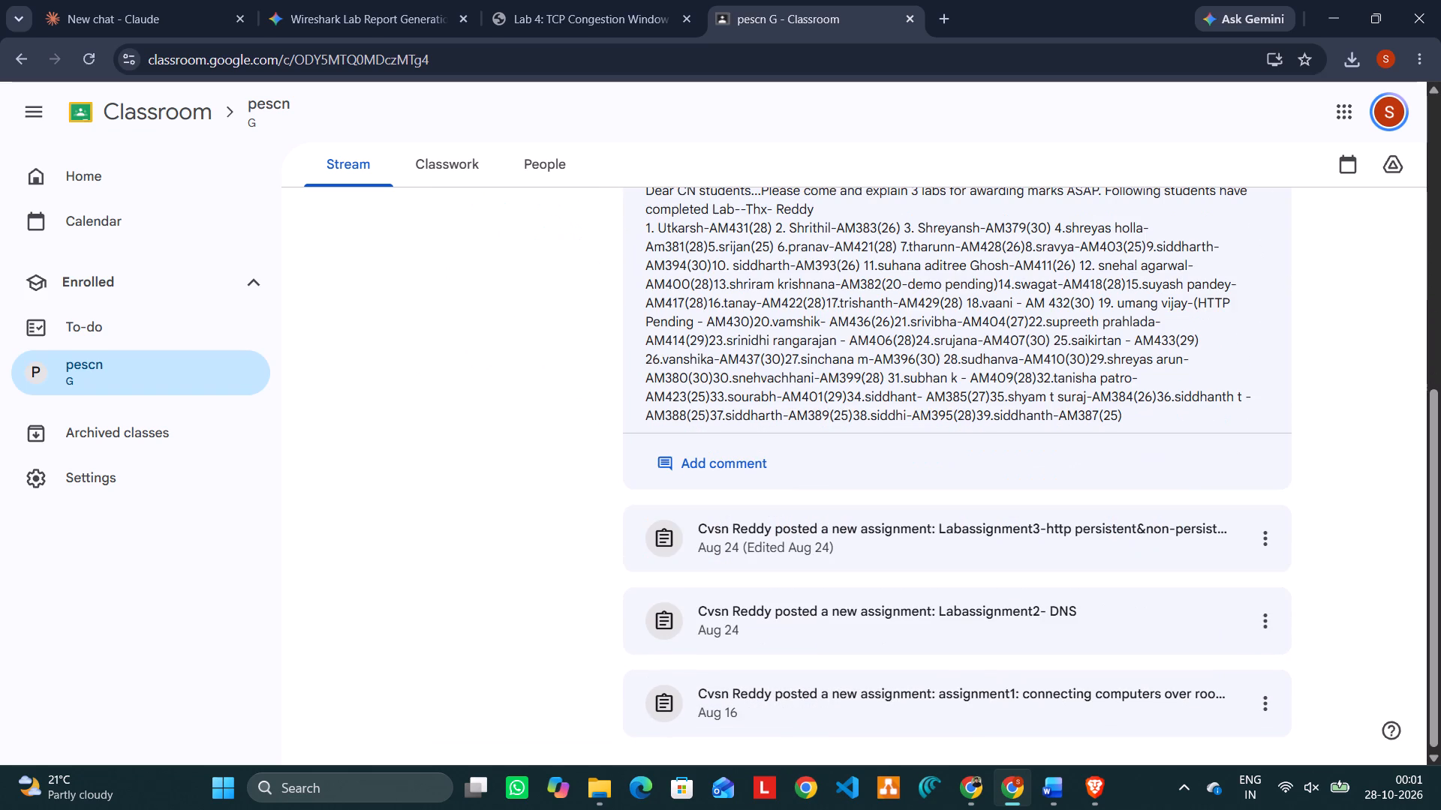
scroll(908, 577, "up", 8)
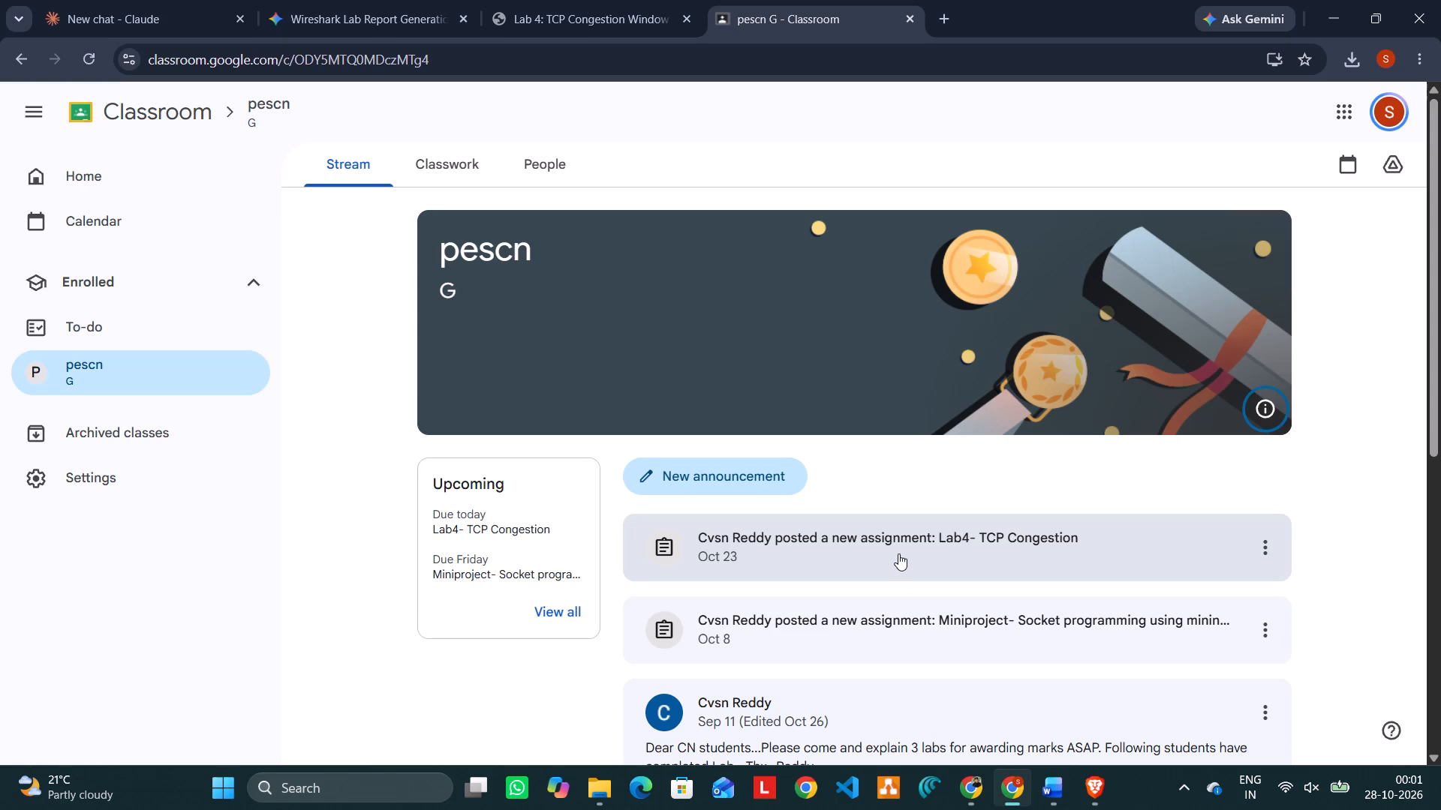
left_click(898, 553)
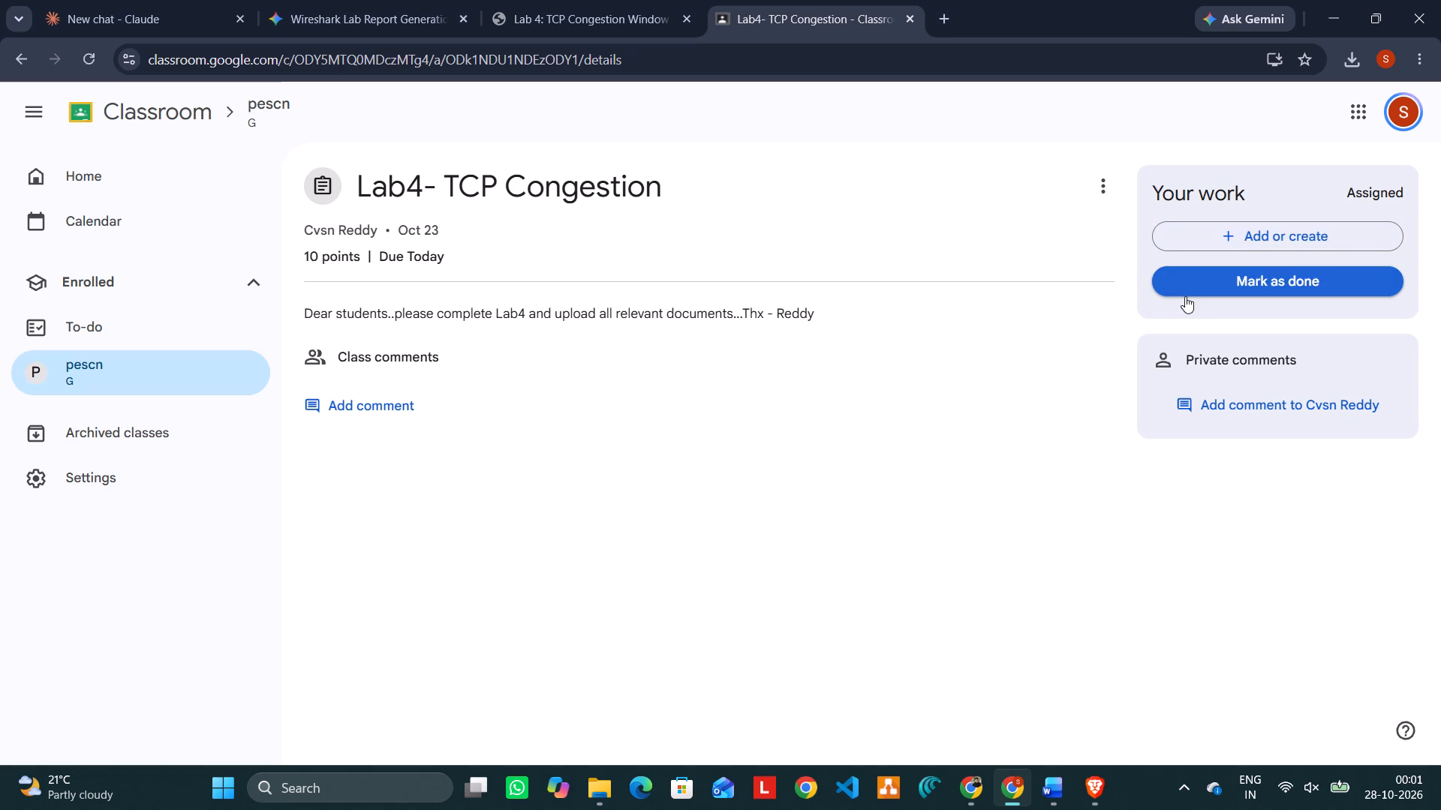
Attach the Lab4_TCP_Congestion PDF from the Downloads folder to the assignment by uploading it through Google Drive.
left_click(1295, 235)
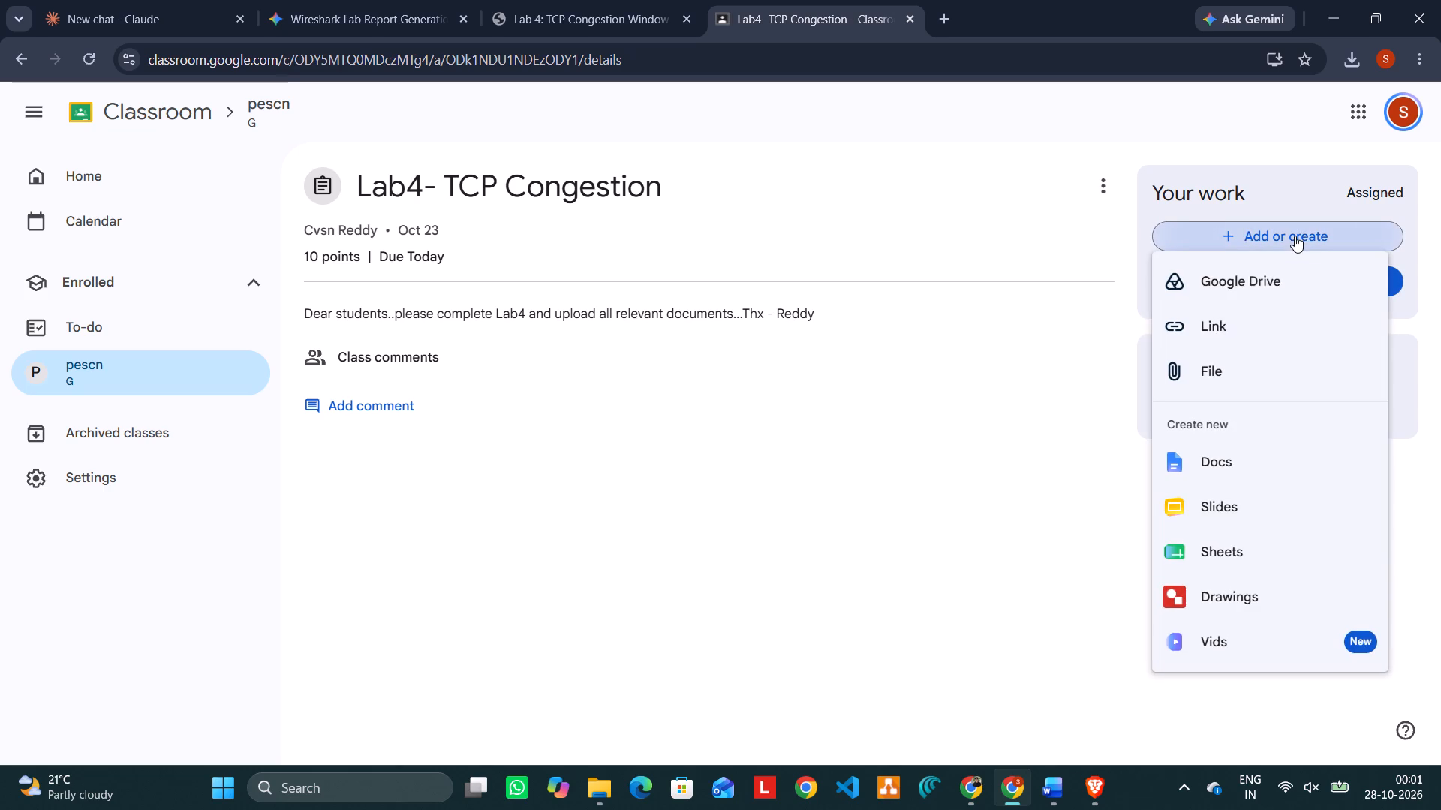
left_click(1263, 283)
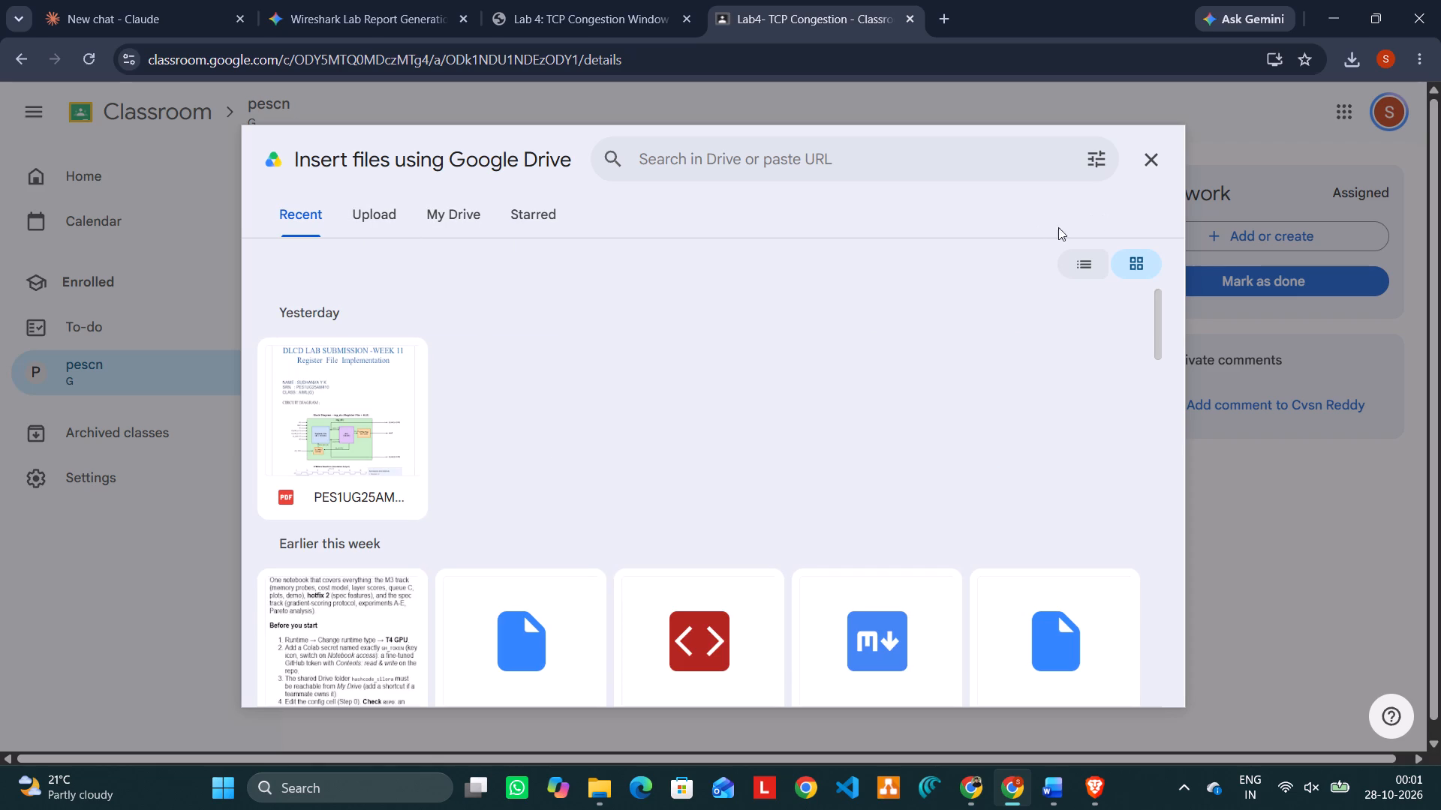
left_click(379, 216)
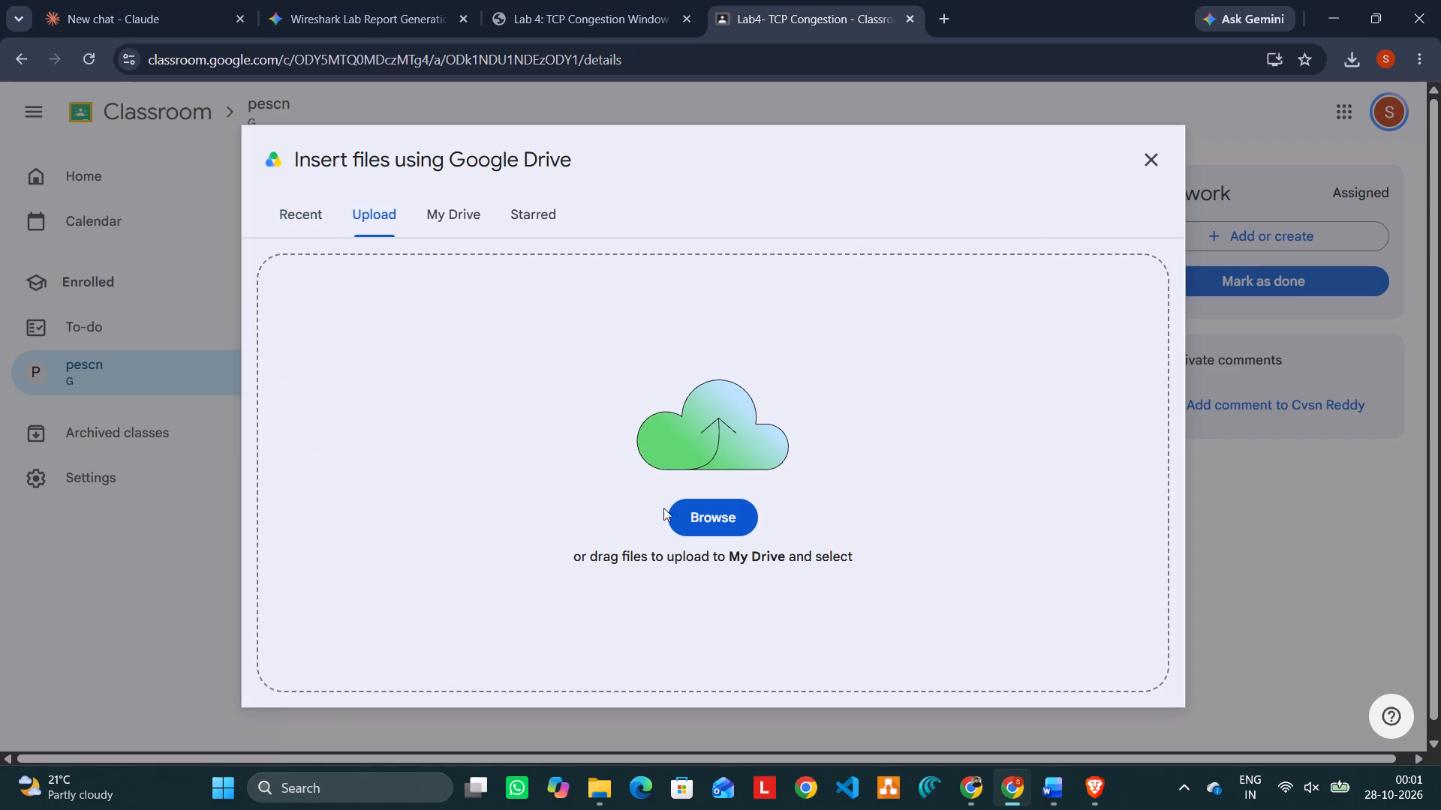
left_click(680, 526)
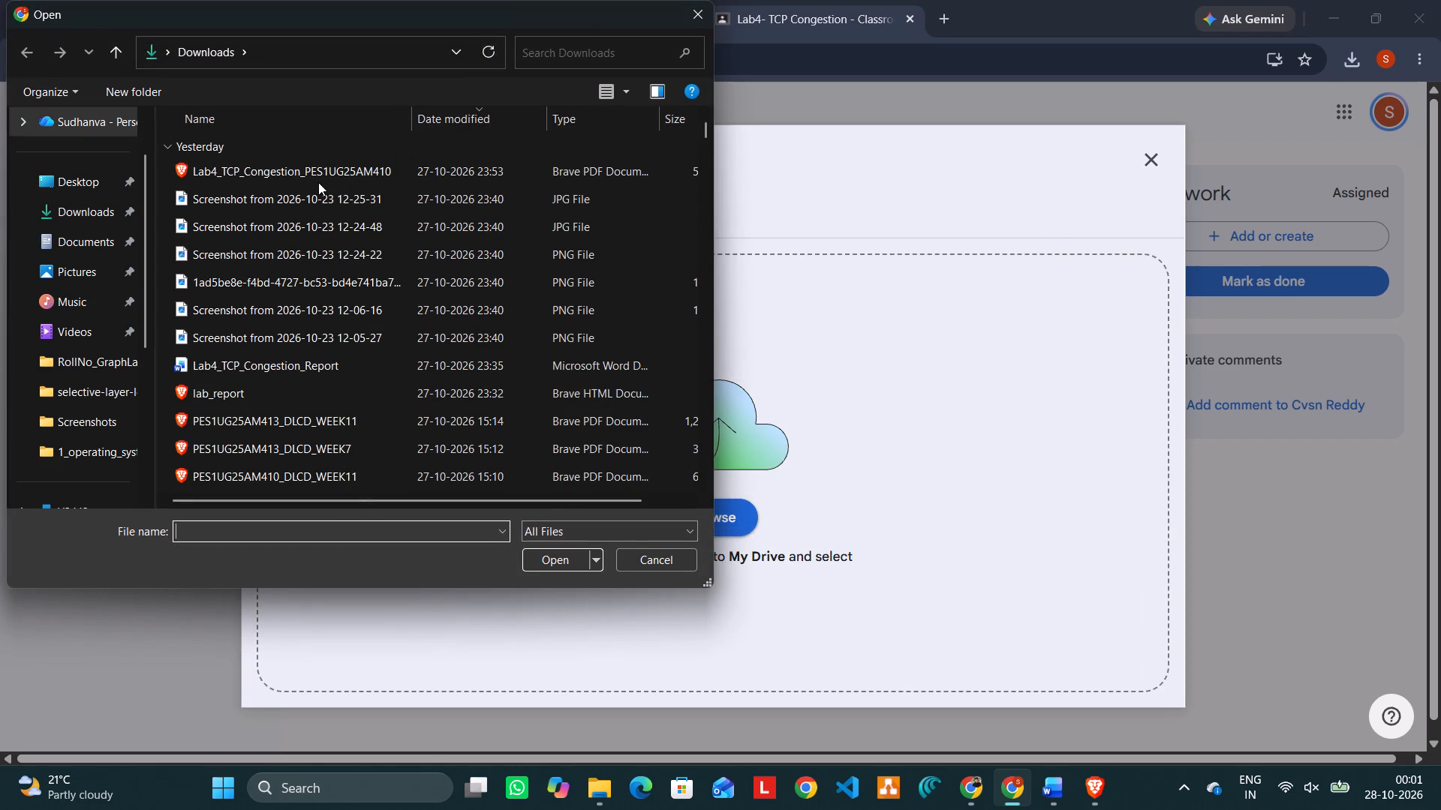
left_click(318, 181)
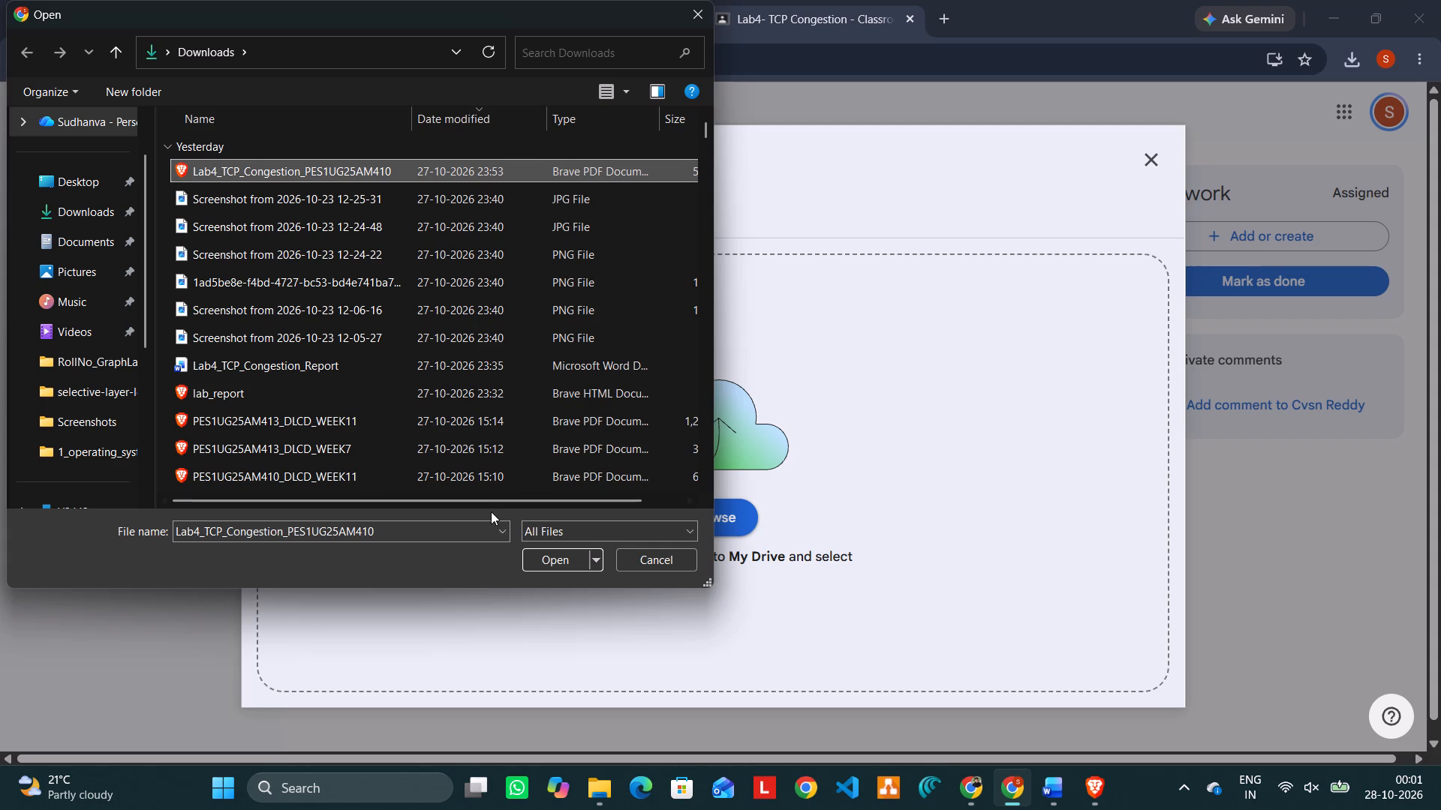
left_click(540, 559)
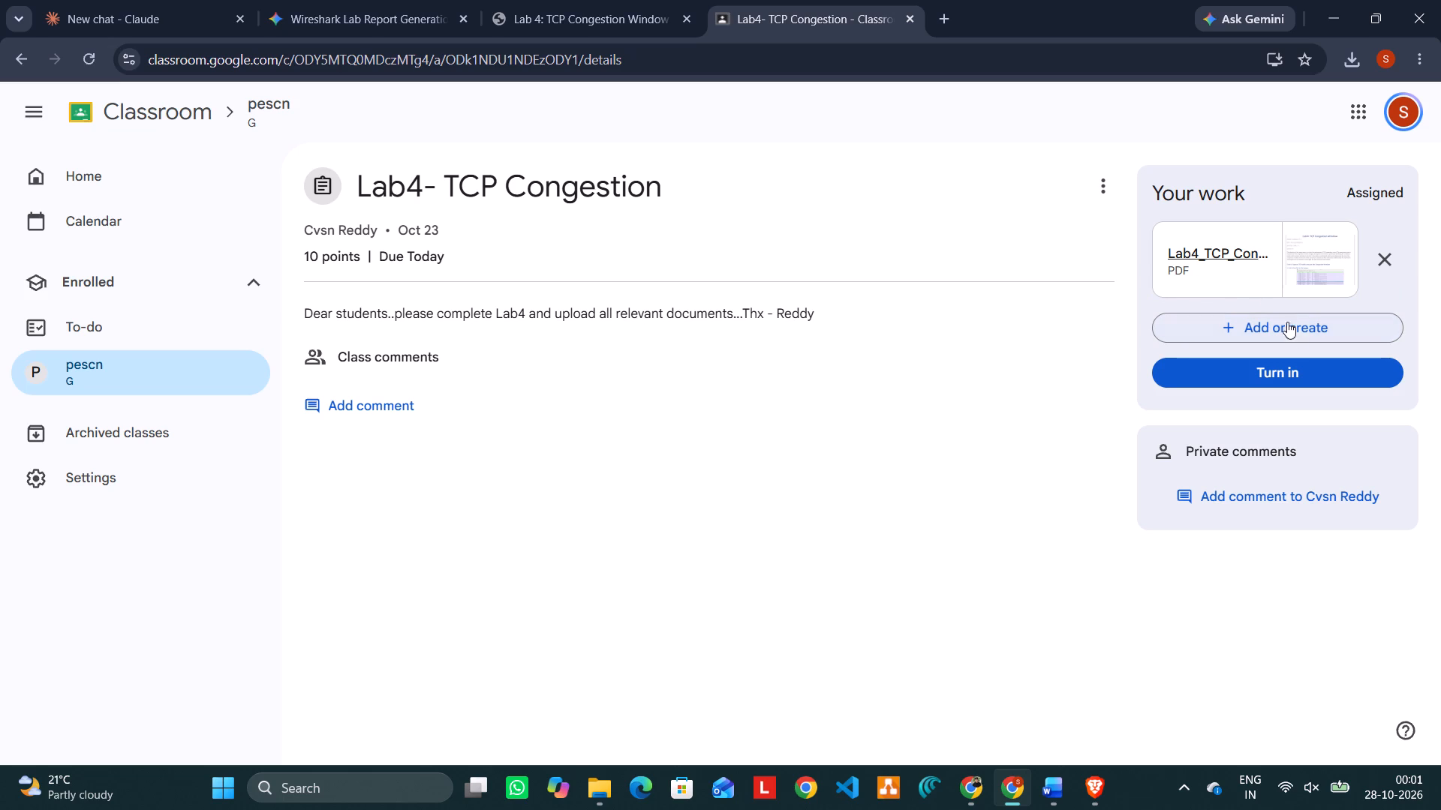
Turn in the Lab4- TCP Congestion assignment with the attached PDF and confirm the submission.
left_click(1295, 369)
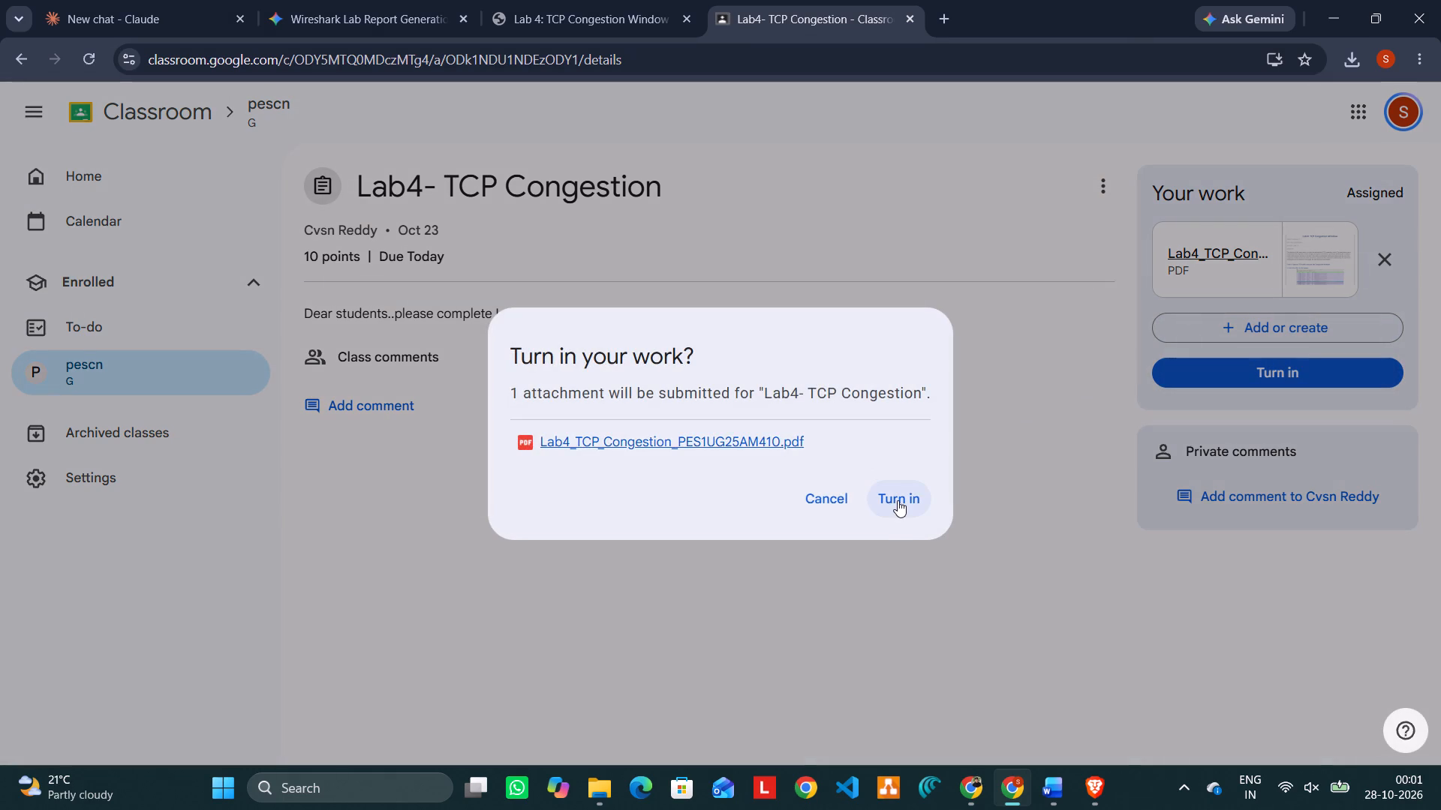
left_click(898, 500)
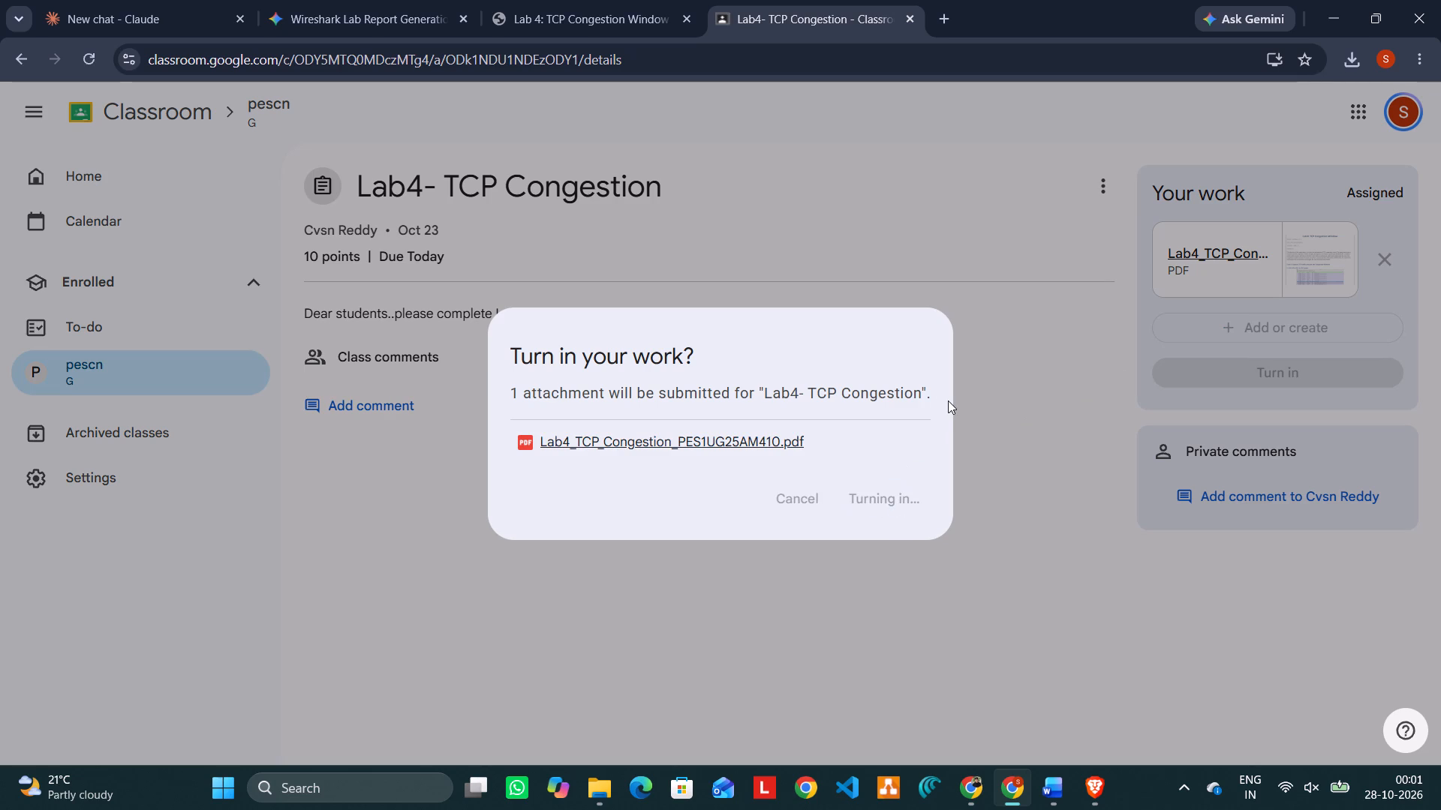